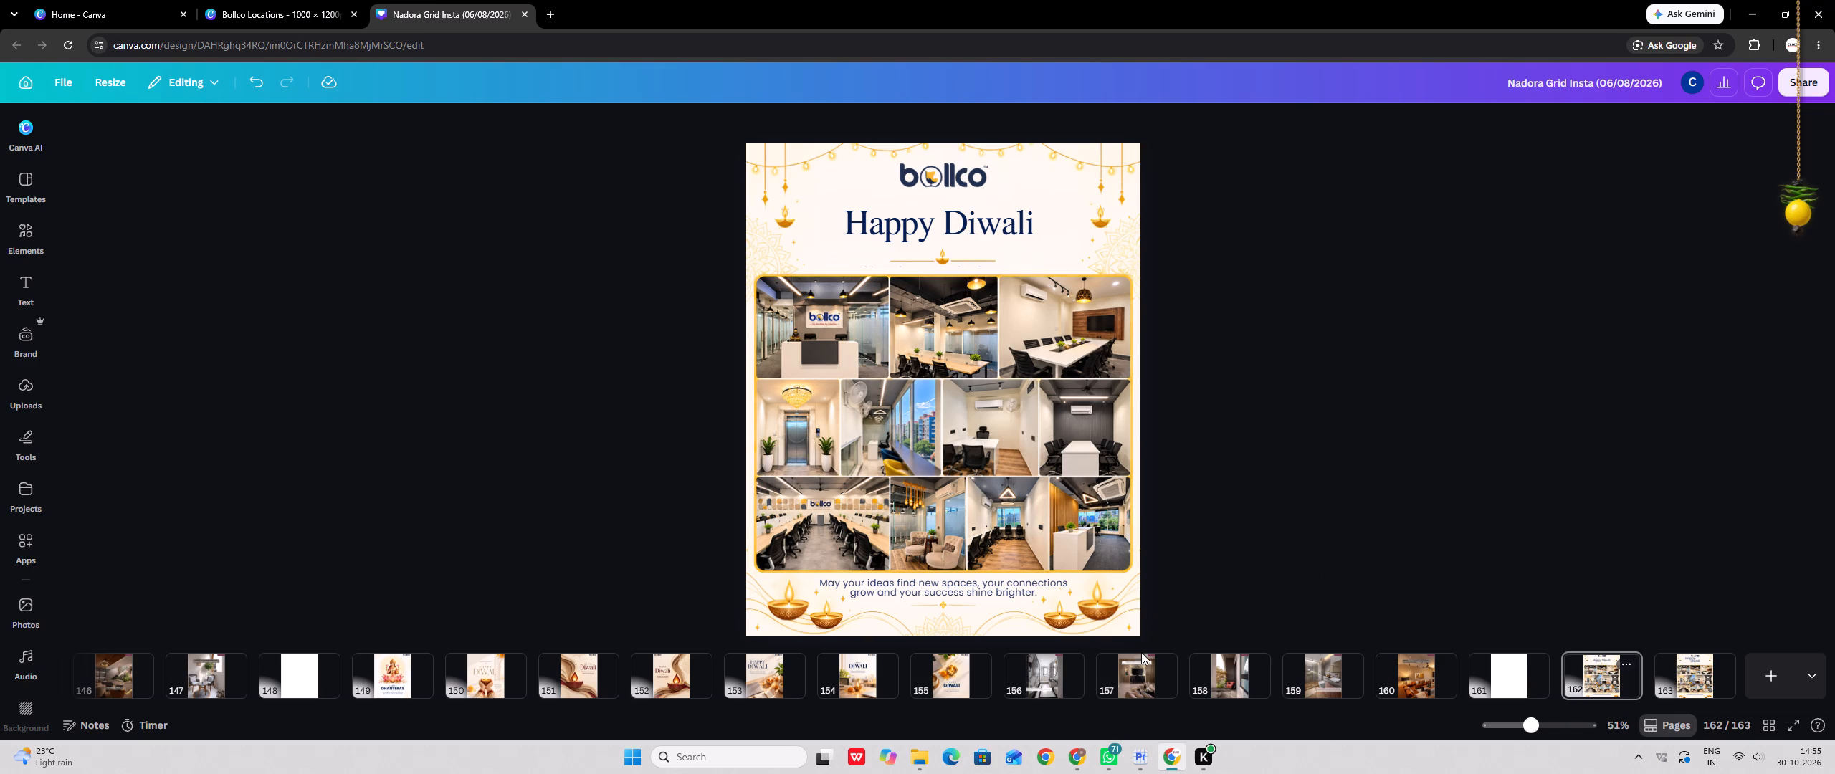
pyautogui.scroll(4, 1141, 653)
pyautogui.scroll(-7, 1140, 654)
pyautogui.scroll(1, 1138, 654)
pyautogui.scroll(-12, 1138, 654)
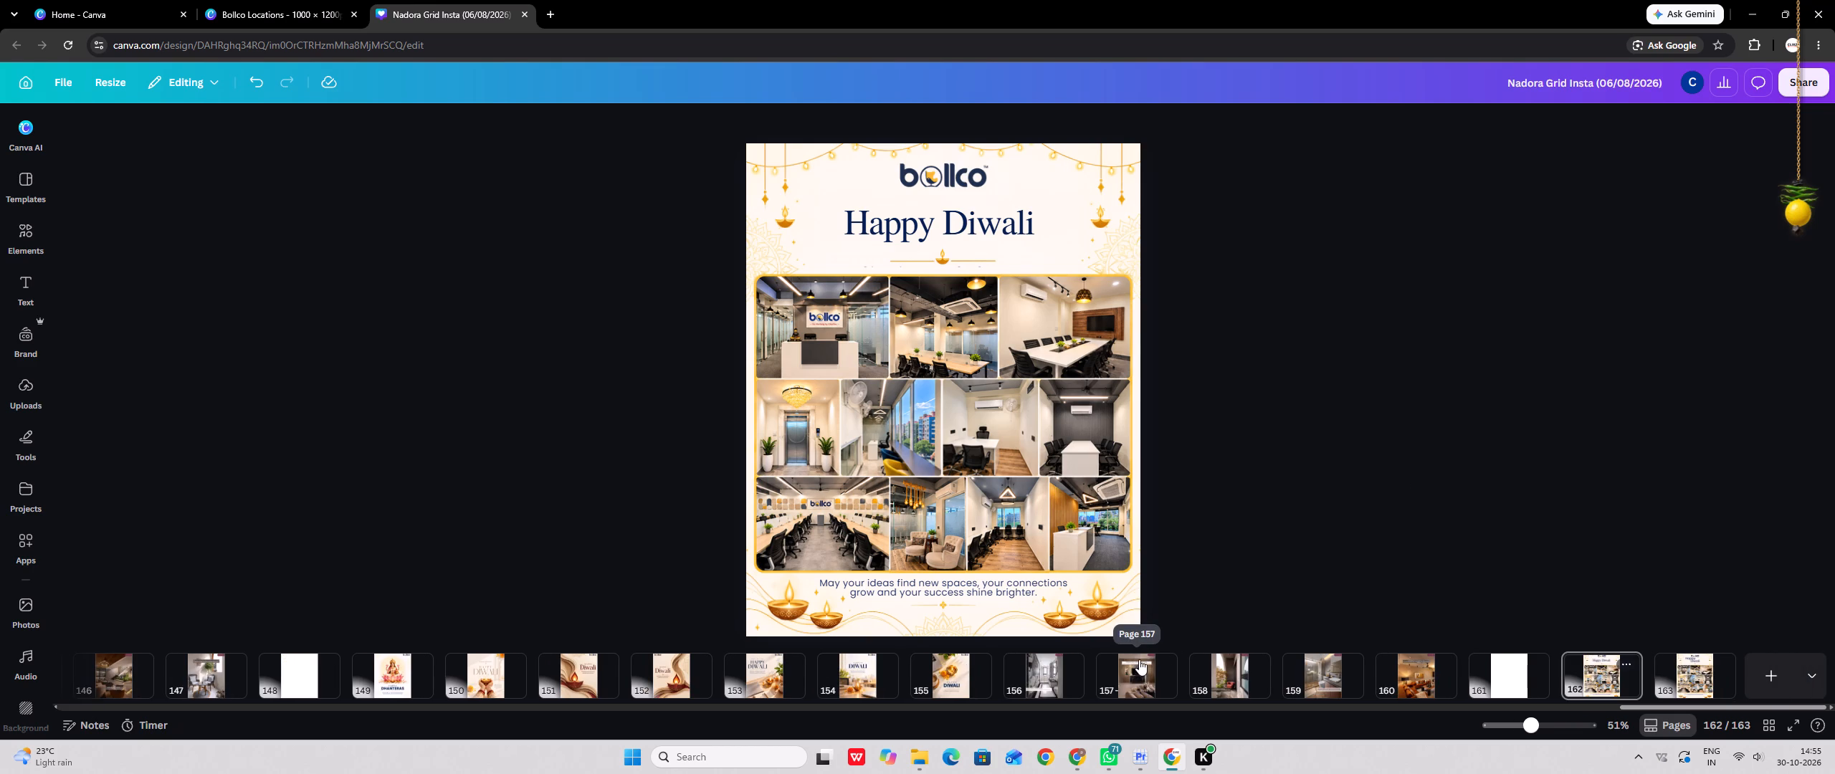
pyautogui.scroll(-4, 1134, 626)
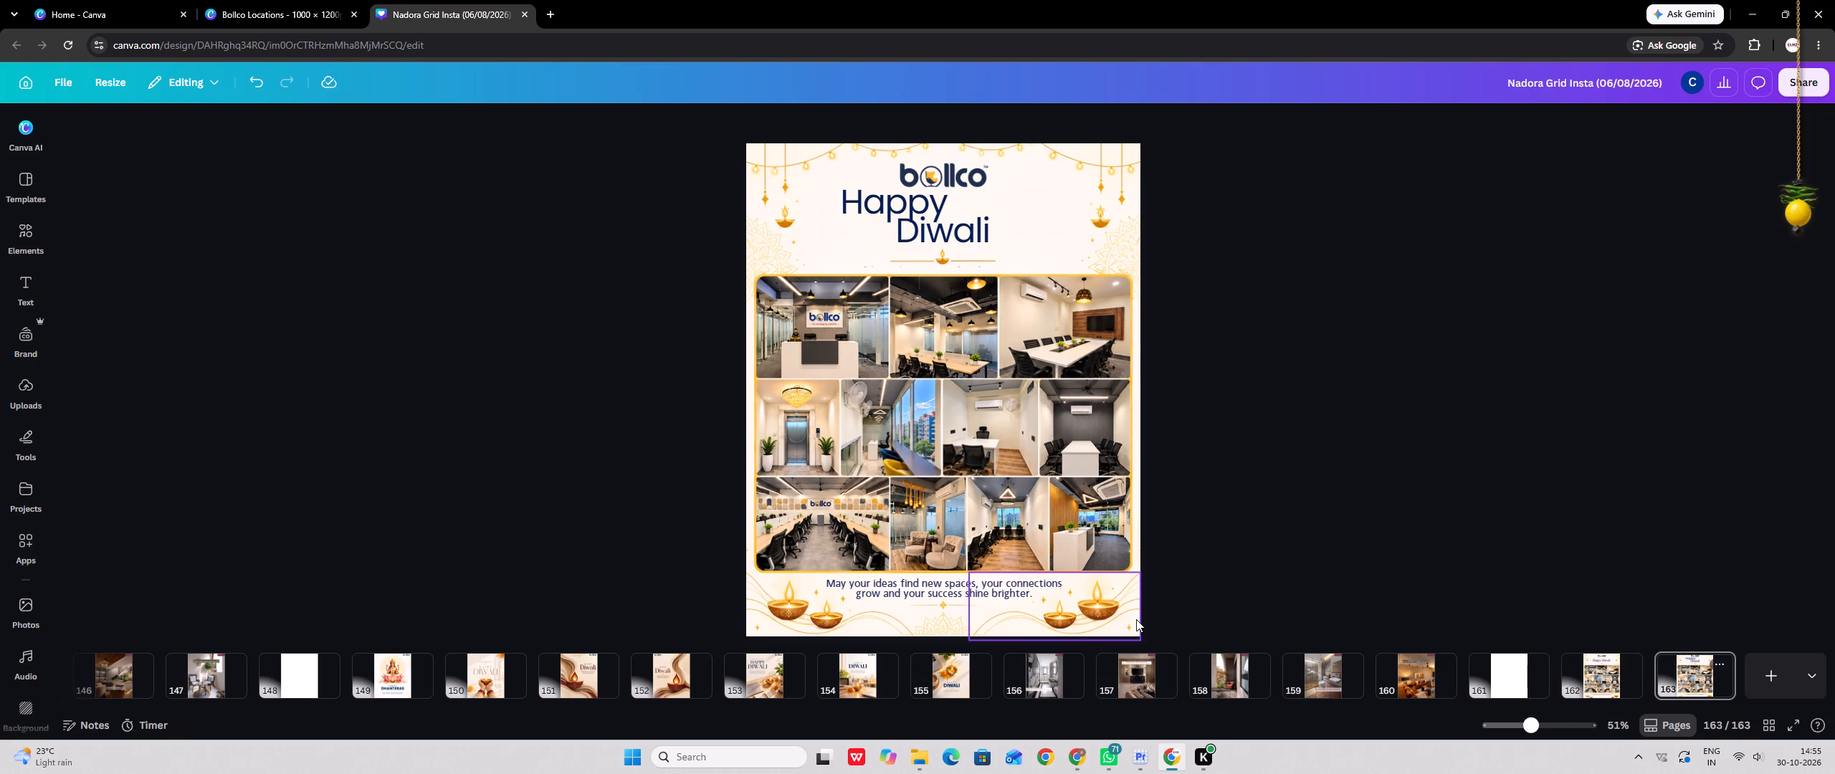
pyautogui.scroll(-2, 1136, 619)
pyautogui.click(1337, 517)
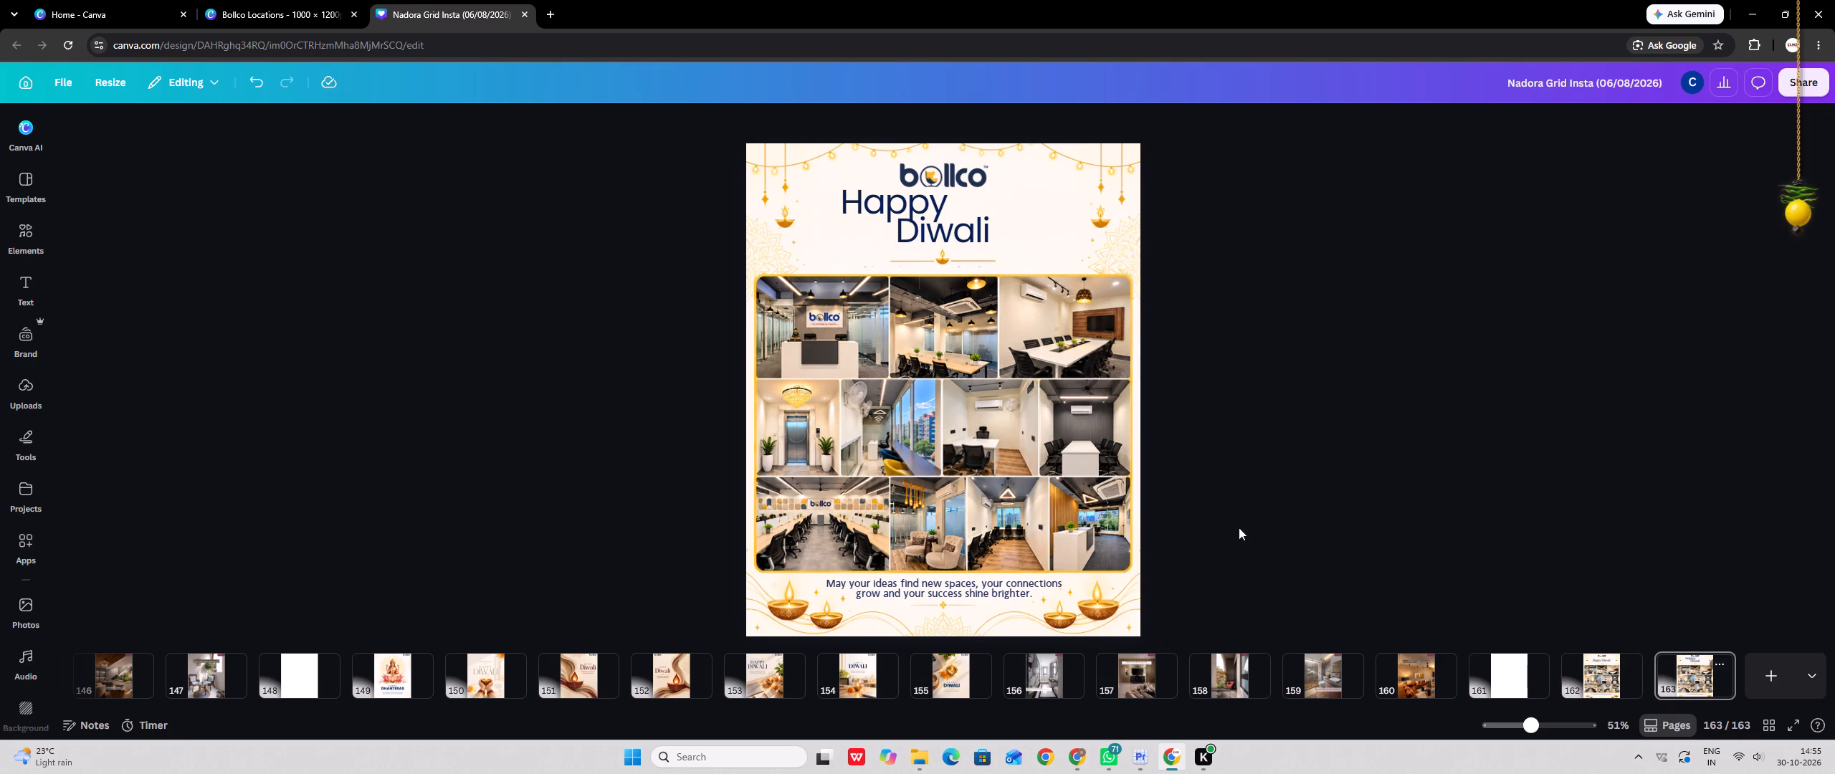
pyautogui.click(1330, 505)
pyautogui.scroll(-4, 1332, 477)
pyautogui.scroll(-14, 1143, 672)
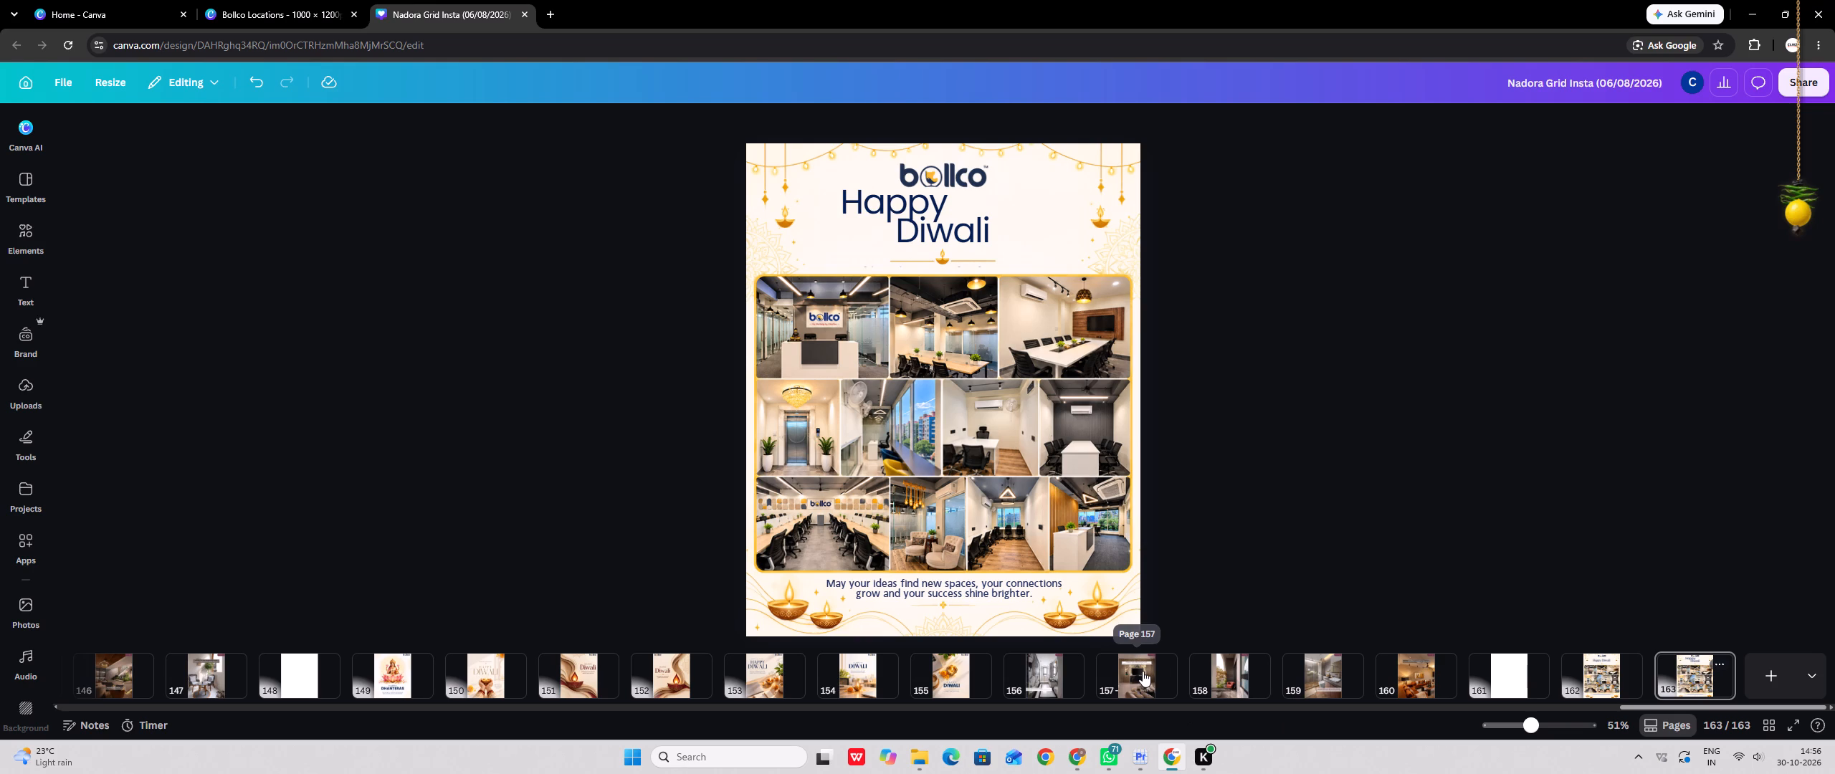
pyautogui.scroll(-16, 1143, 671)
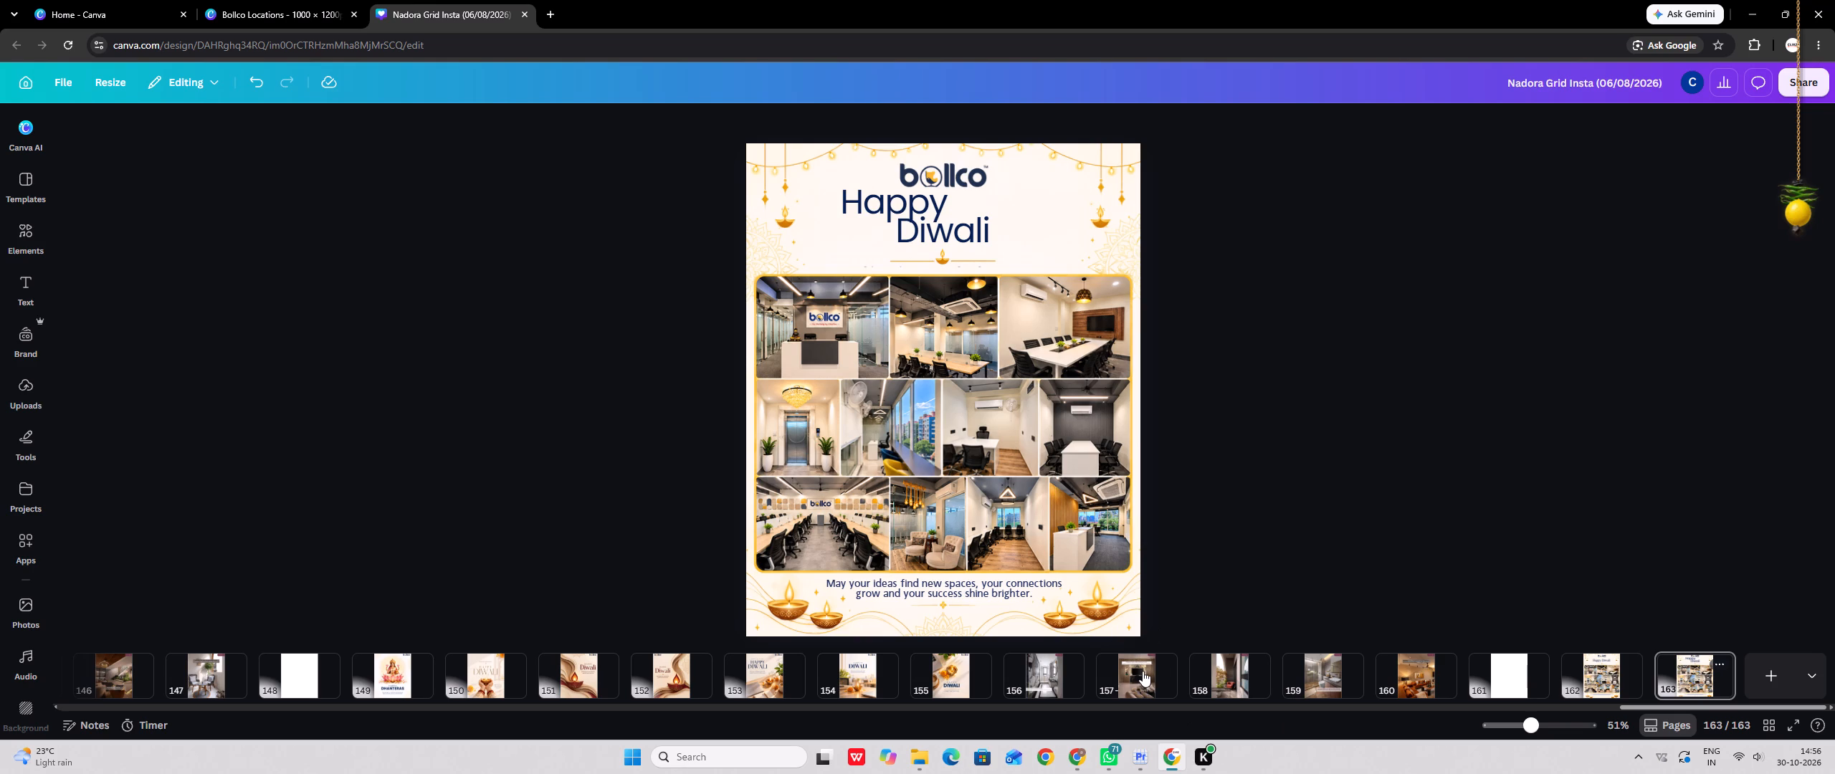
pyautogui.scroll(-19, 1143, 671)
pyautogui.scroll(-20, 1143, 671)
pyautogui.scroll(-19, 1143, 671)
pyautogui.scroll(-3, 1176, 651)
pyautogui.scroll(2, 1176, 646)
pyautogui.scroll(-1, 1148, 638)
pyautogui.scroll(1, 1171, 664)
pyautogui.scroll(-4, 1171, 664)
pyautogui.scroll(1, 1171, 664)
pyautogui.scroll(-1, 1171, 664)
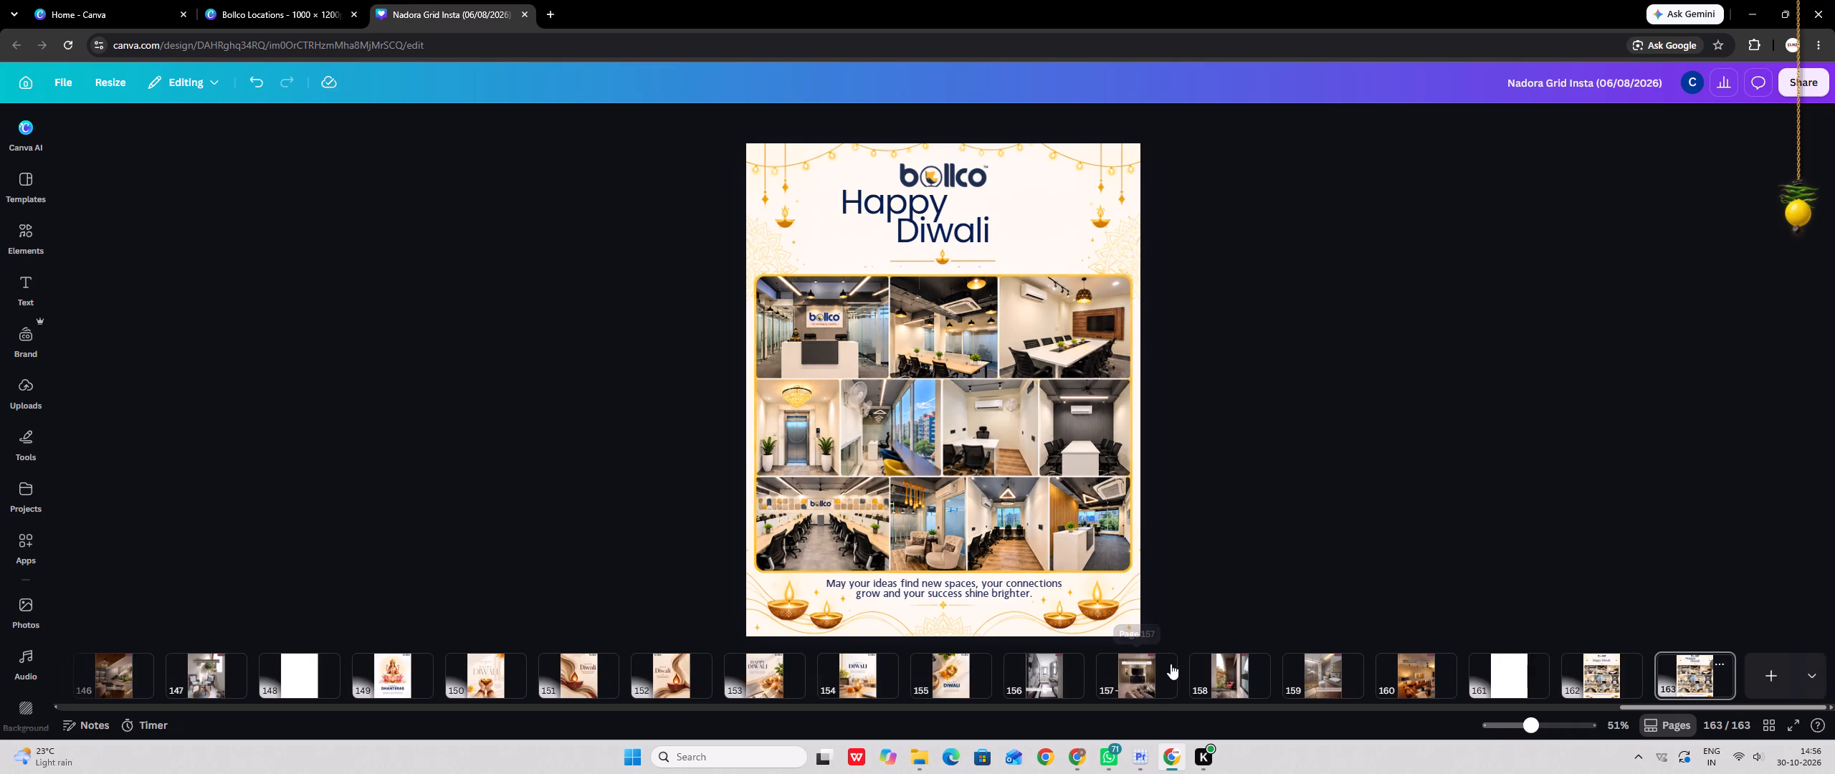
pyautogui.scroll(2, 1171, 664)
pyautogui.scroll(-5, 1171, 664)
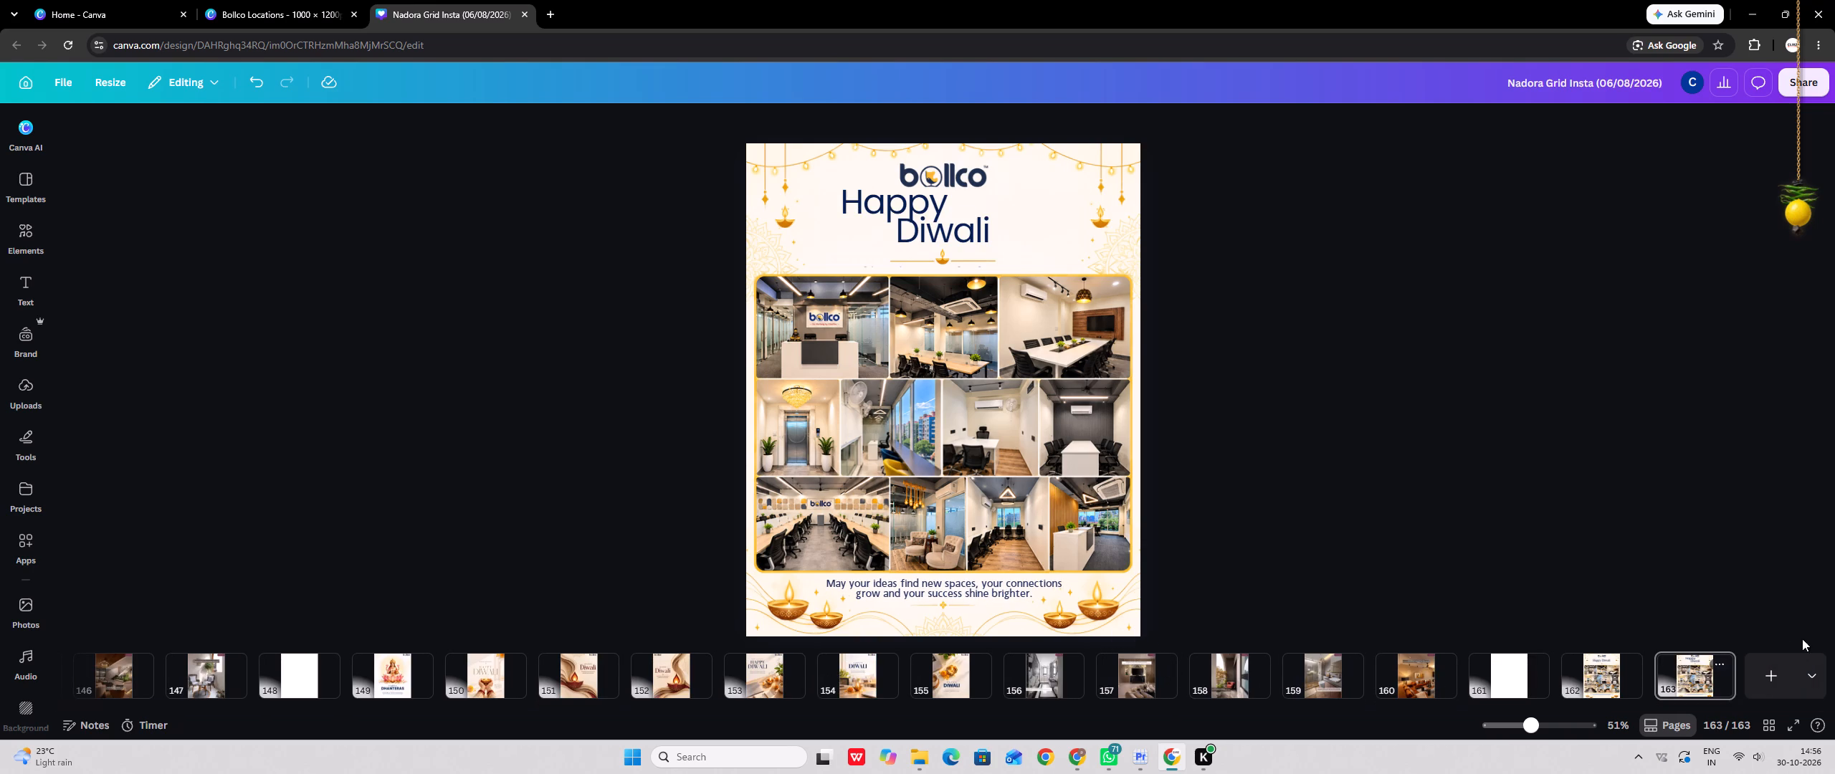
# On page 162, move the "Happy Diwali" heading slightly lower, closer to the diya divider, and centre it horizontally on the page.
pyautogui.click(1611, 668)
pyautogui.click(1700, 666)
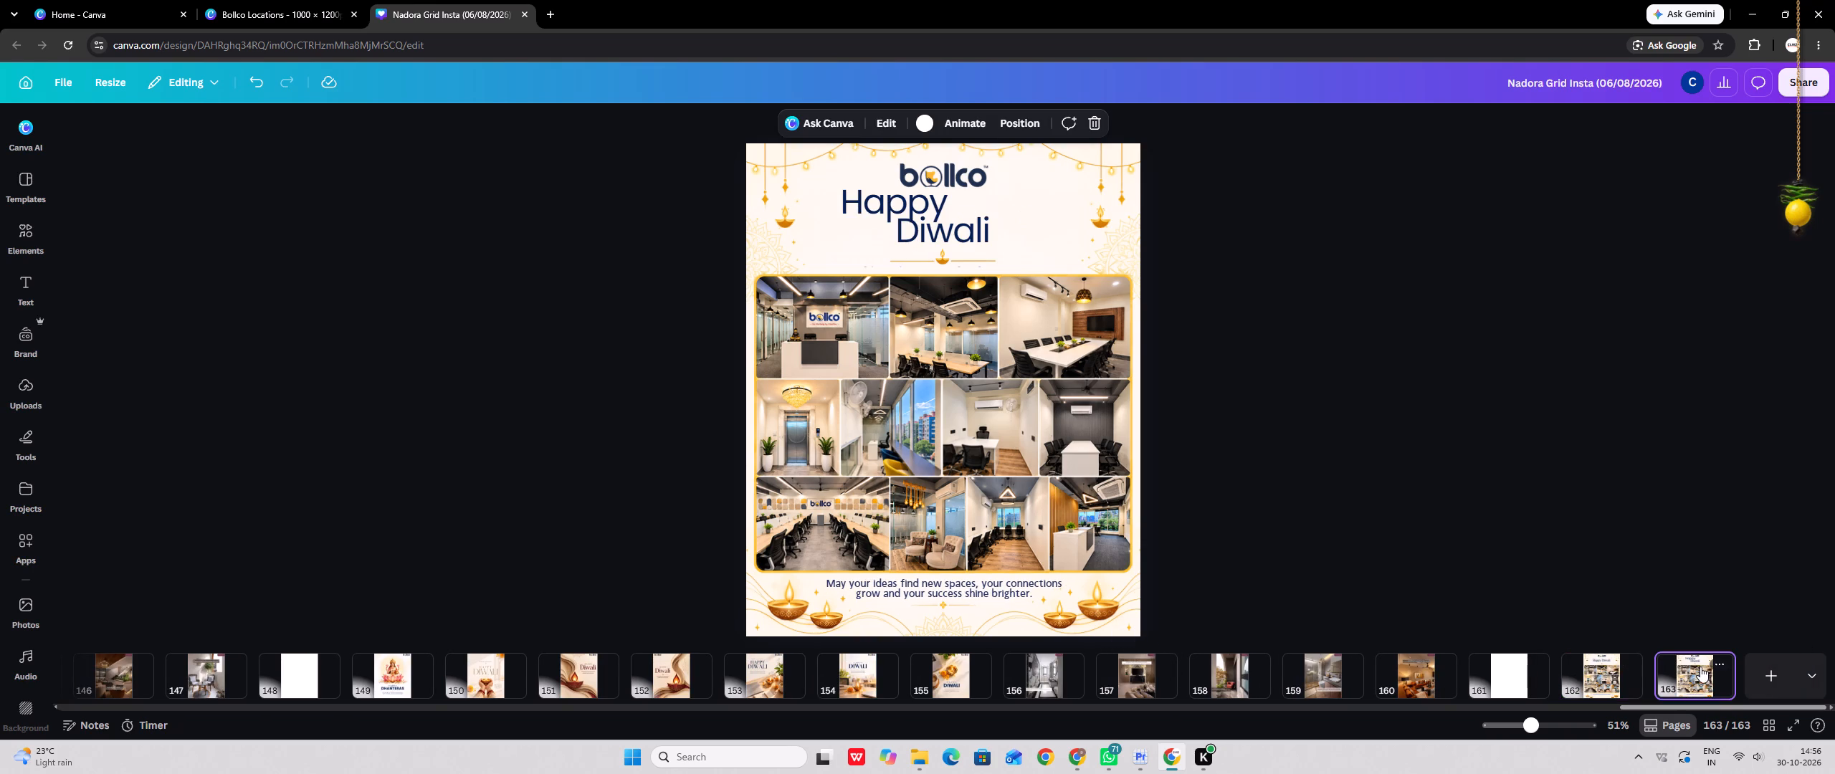
pyautogui.click(1601, 673)
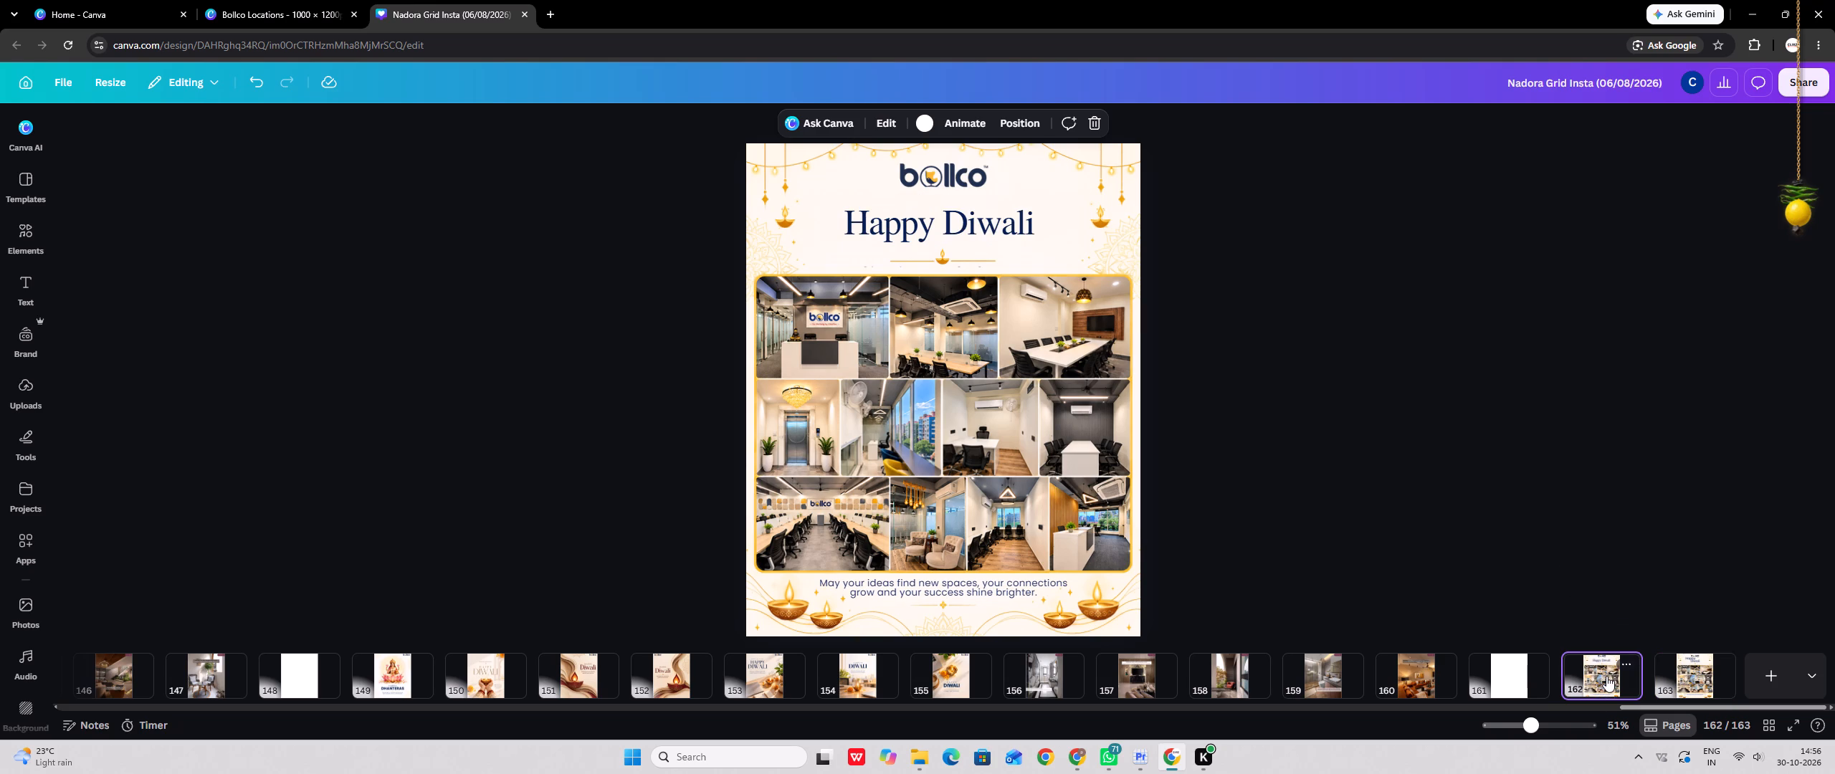
pyautogui.click(949, 234)
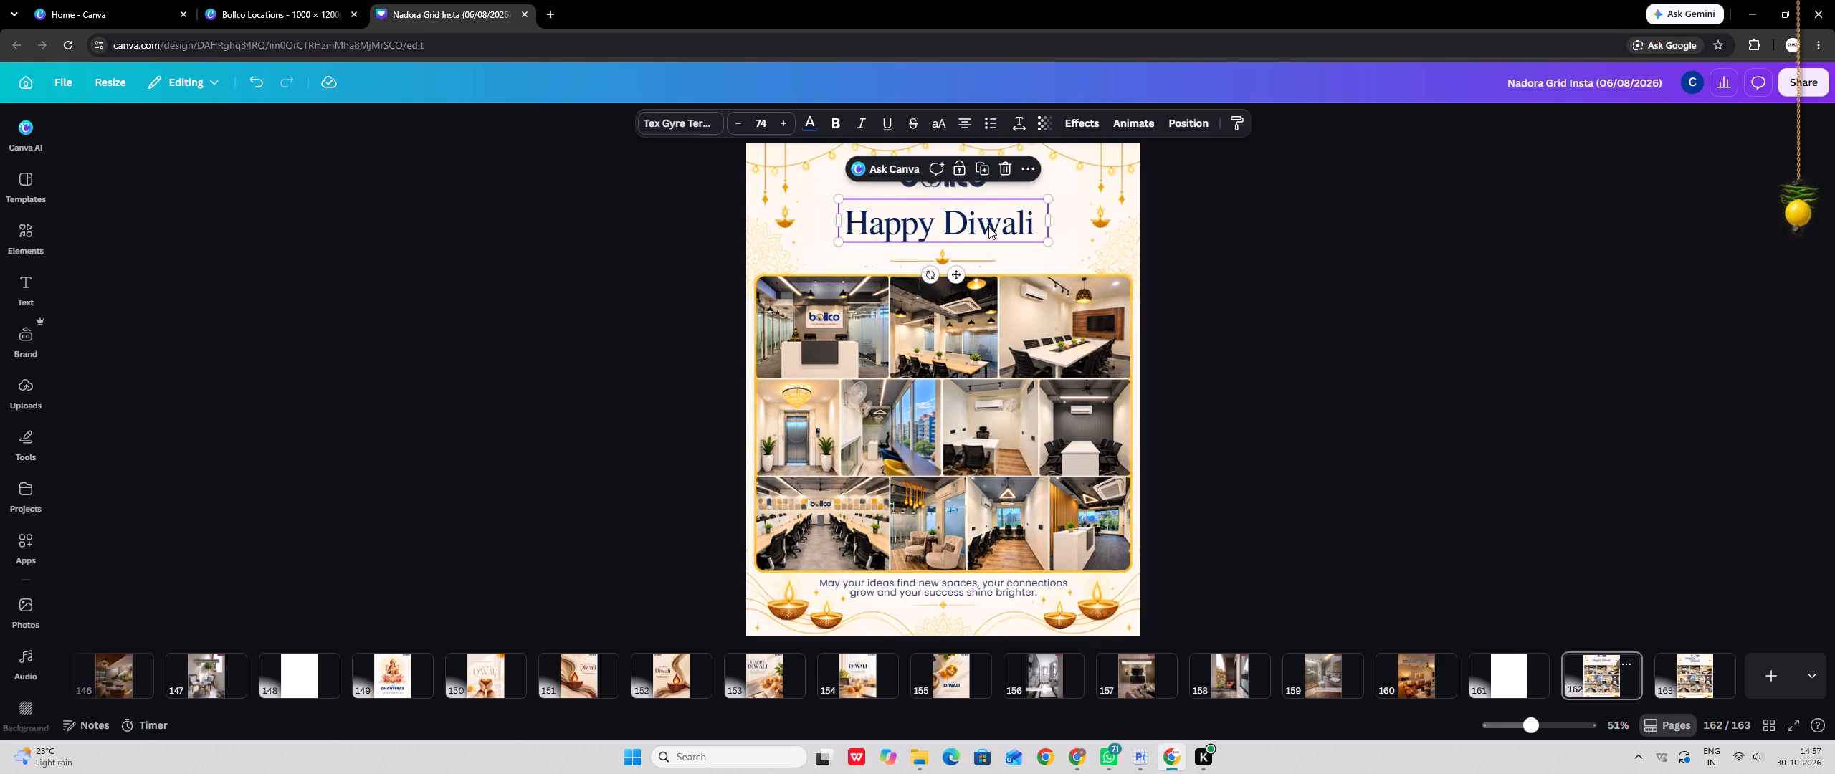
pyautogui.click(988, 226)
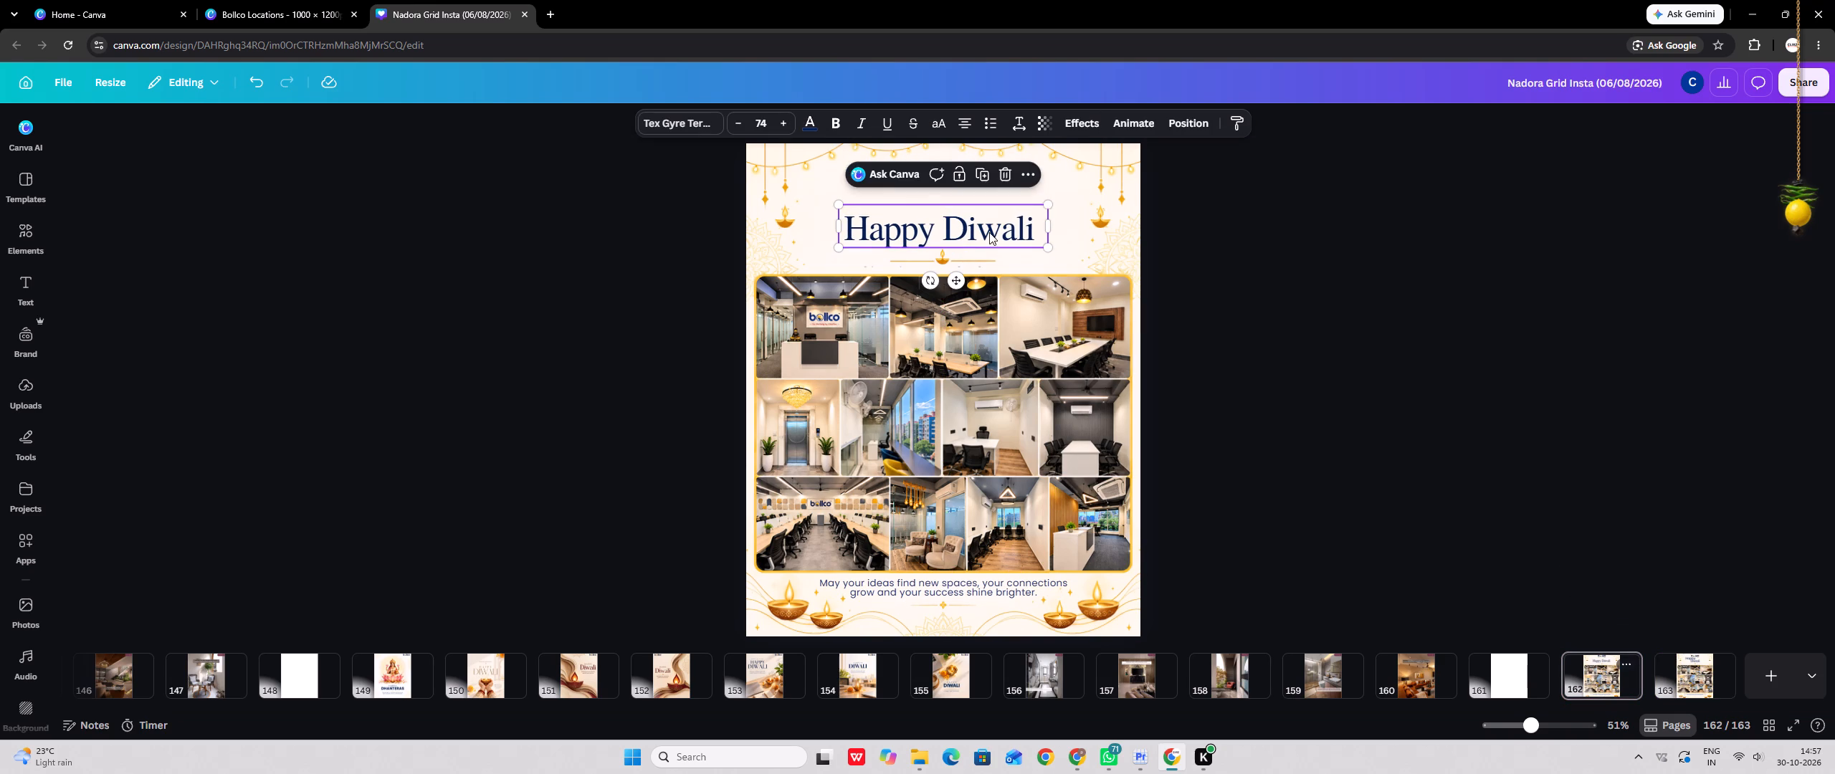
pyautogui.click(1181, 128)
pyautogui.click(252, 336)
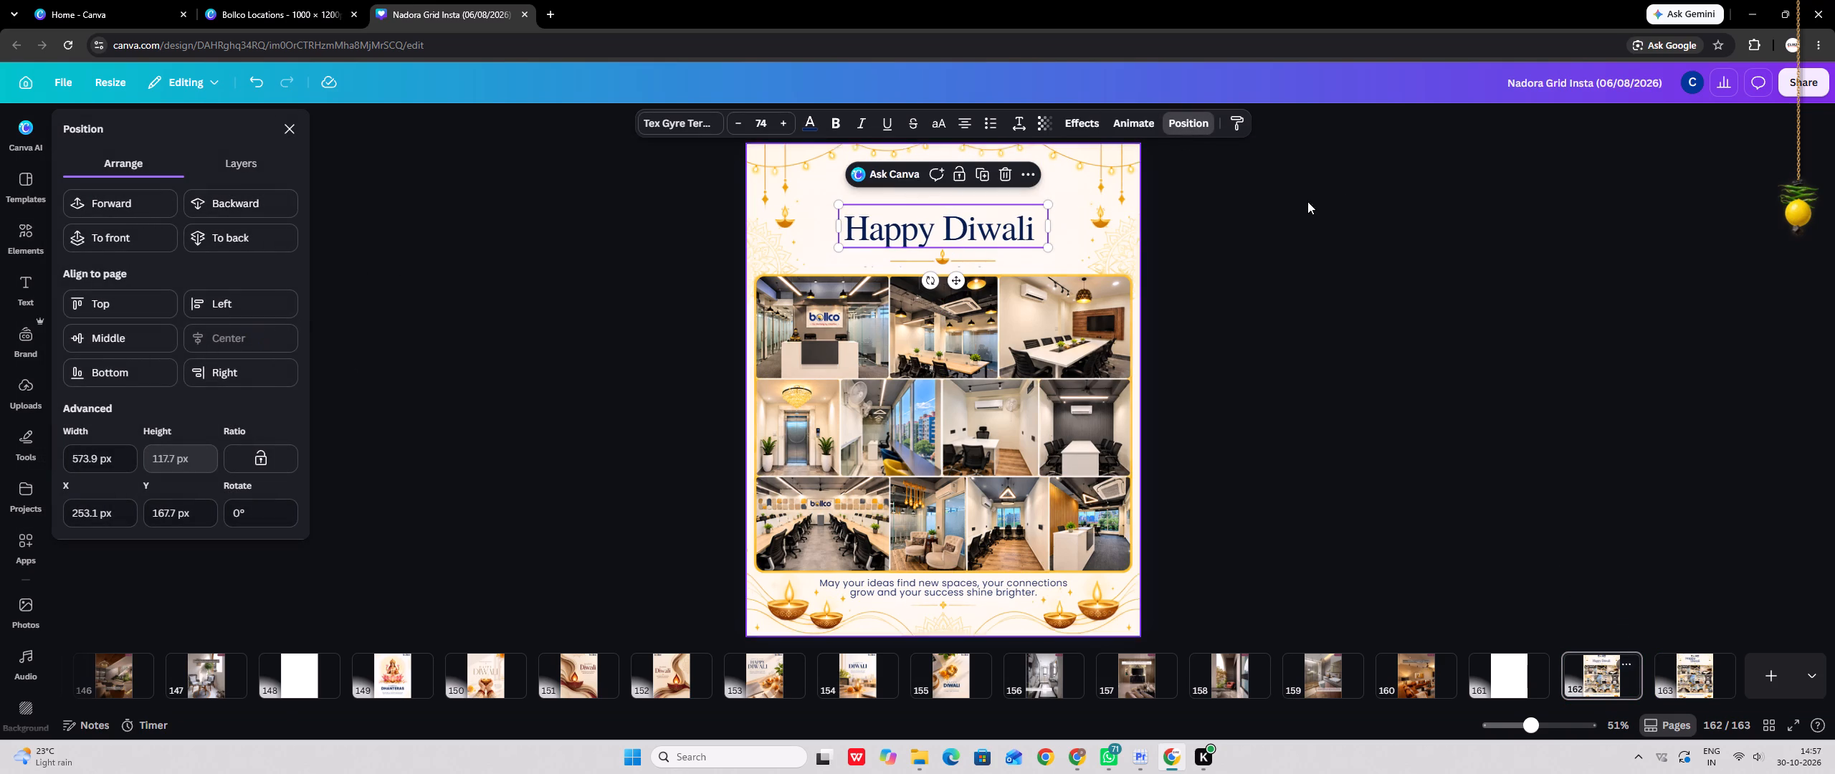
pyautogui.doubleClick(1339, 193)
# Centre the bollco logo above the "Happy Diwali" heading horizontally on page 162.
pyautogui.click(974, 183)
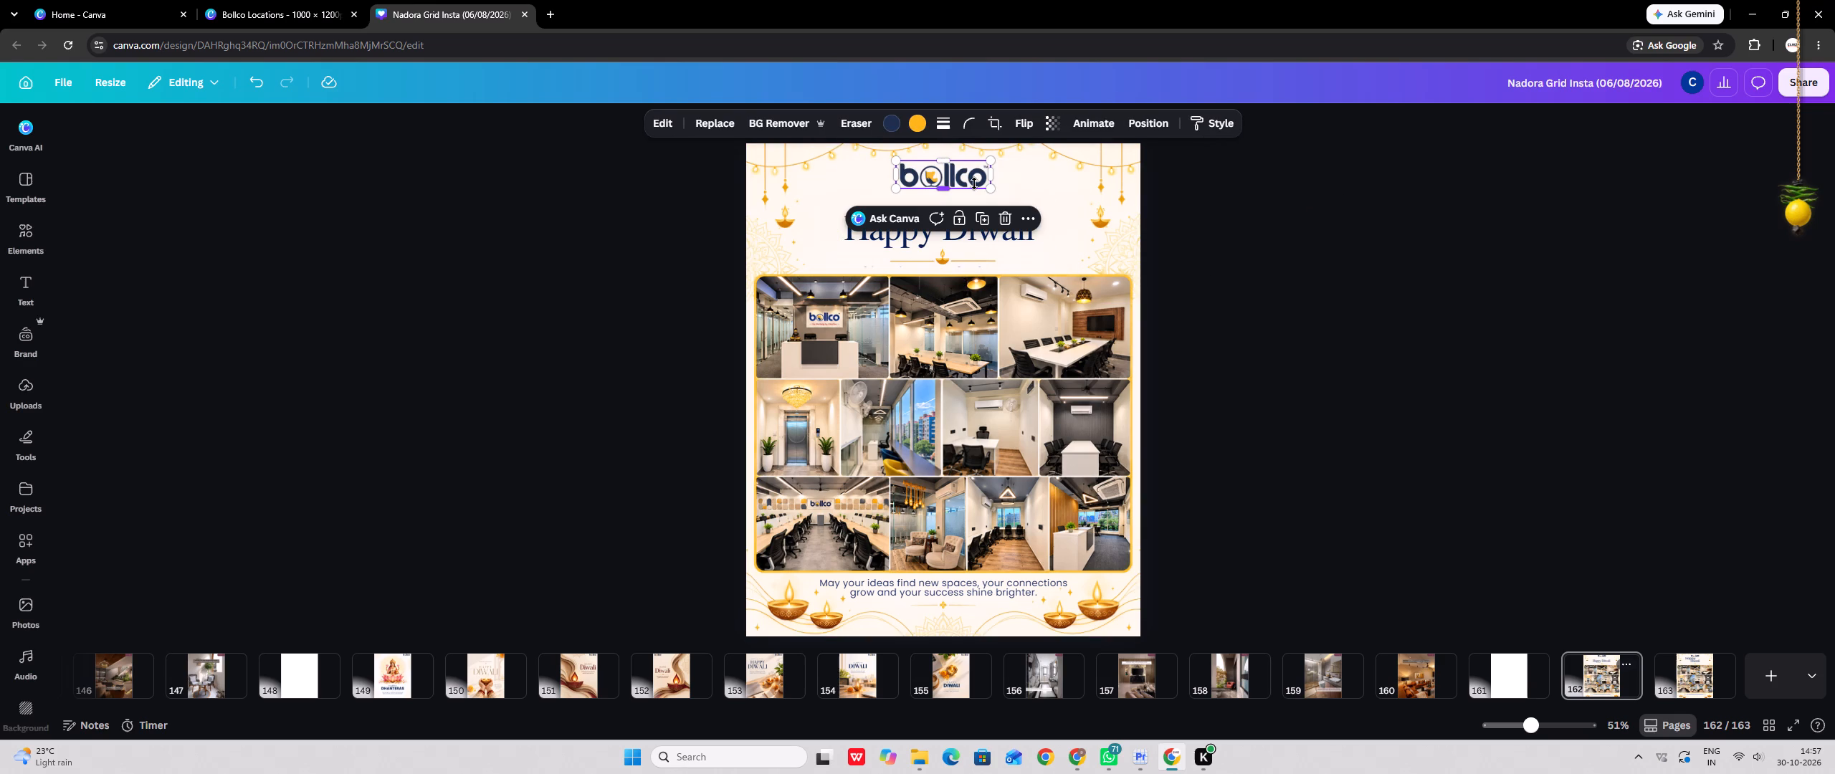
pyautogui.click(1151, 120)
pyautogui.click(257, 339)
pyautogui.doubleClick(426, 320)
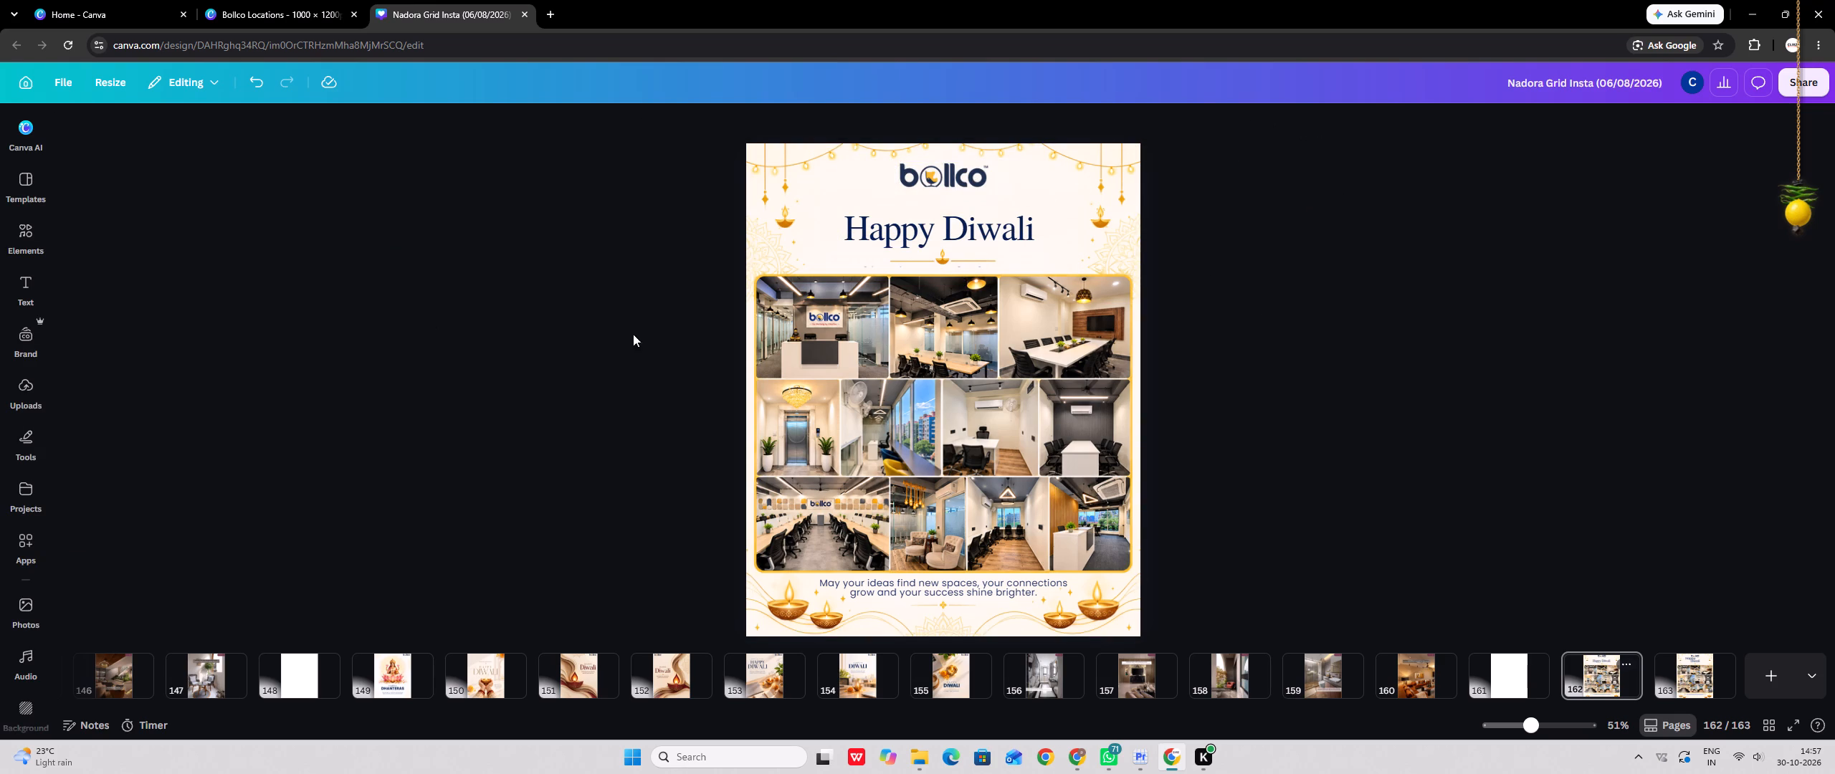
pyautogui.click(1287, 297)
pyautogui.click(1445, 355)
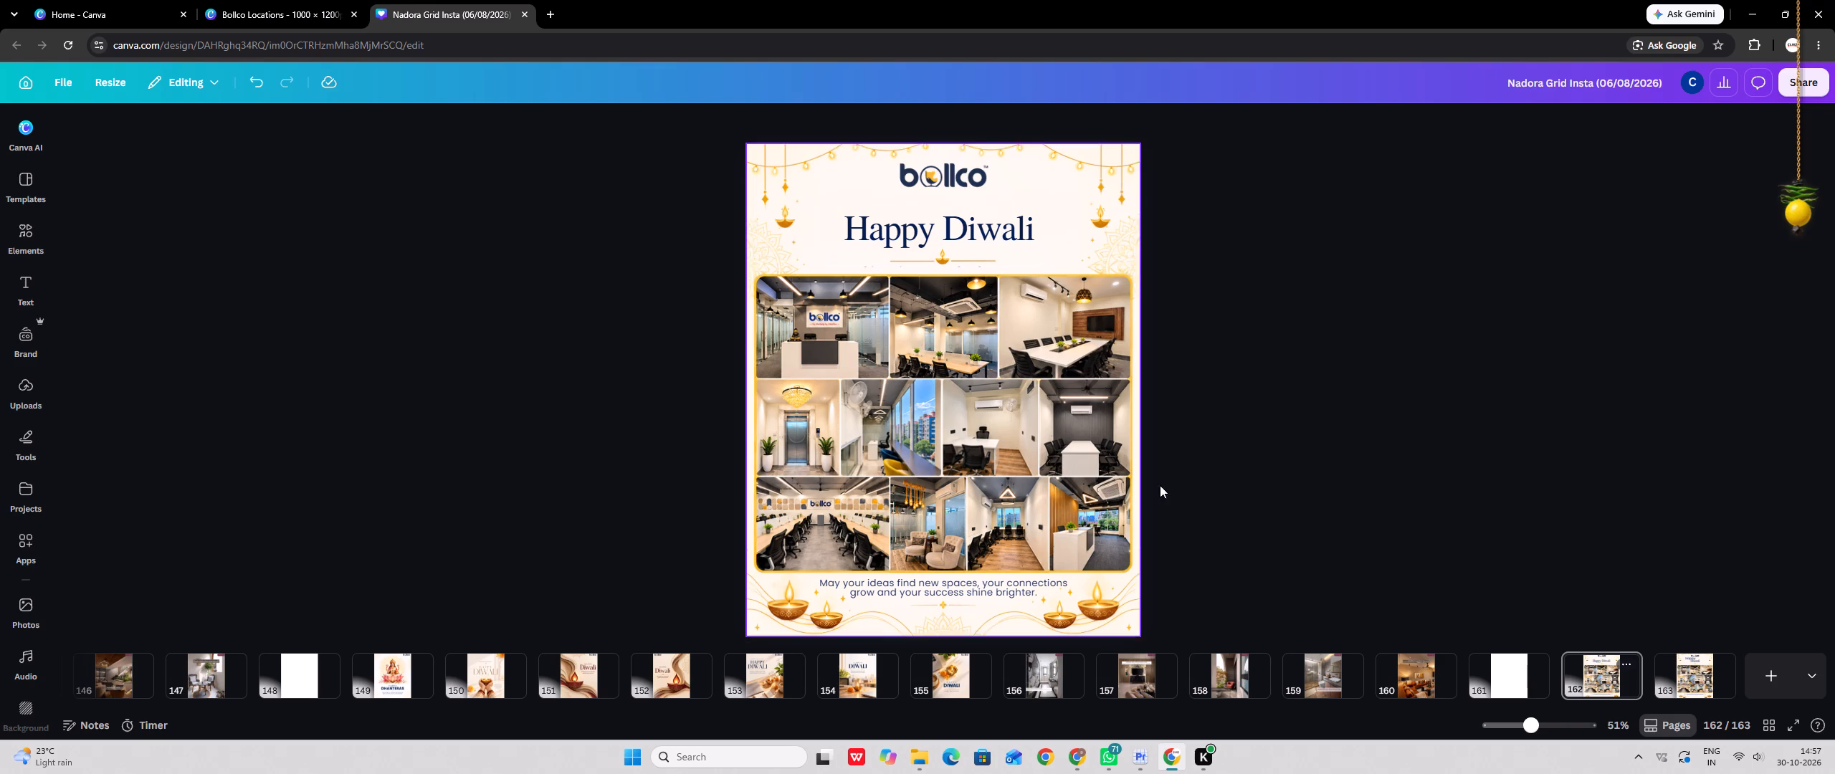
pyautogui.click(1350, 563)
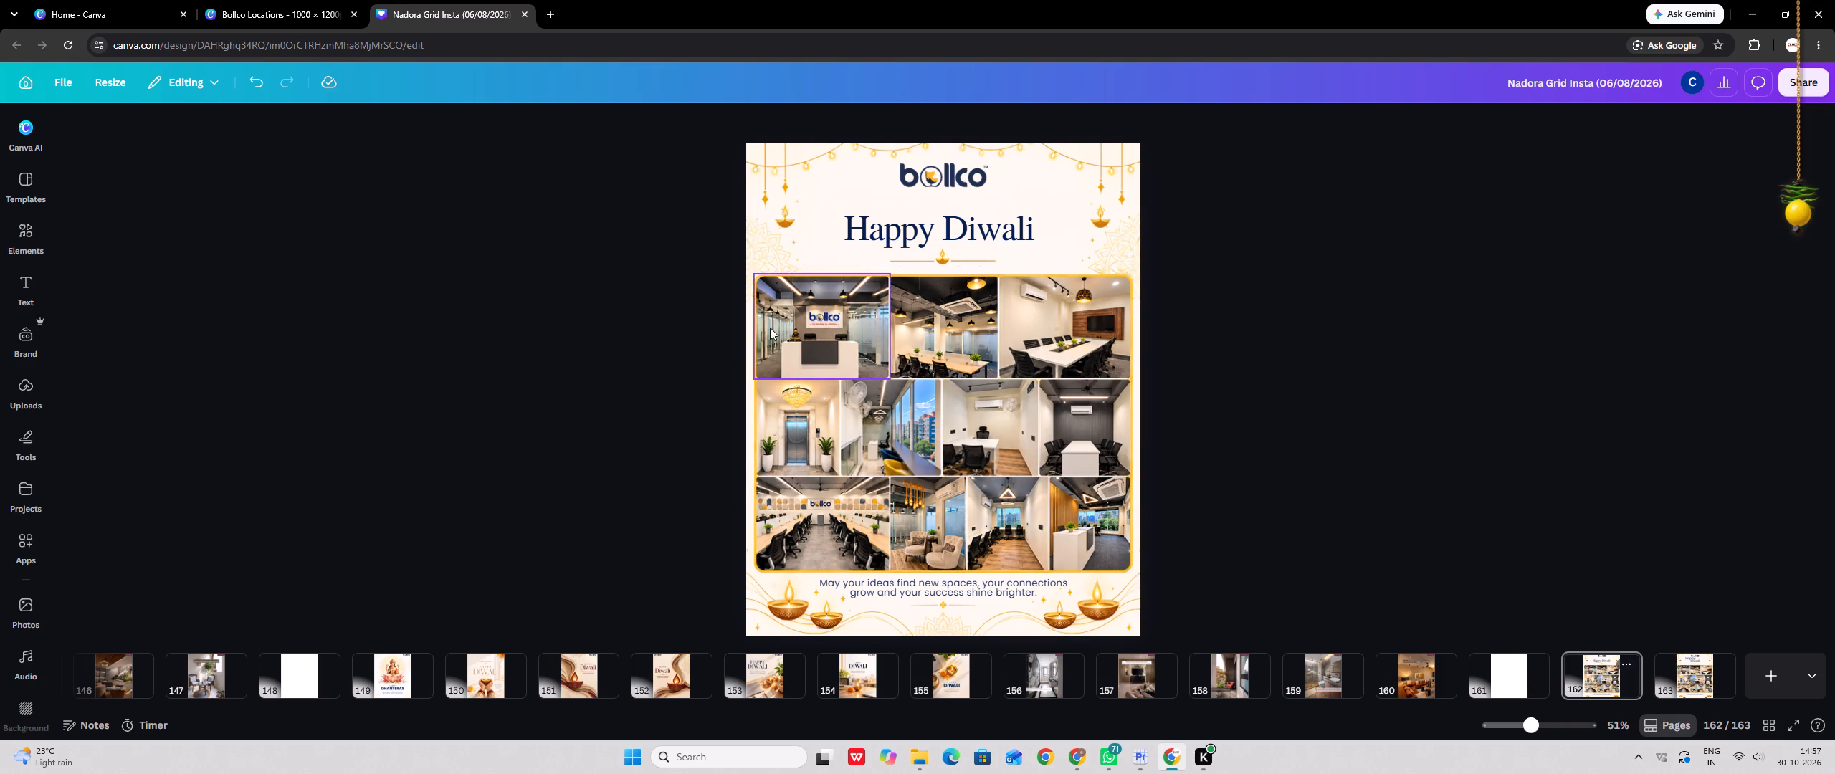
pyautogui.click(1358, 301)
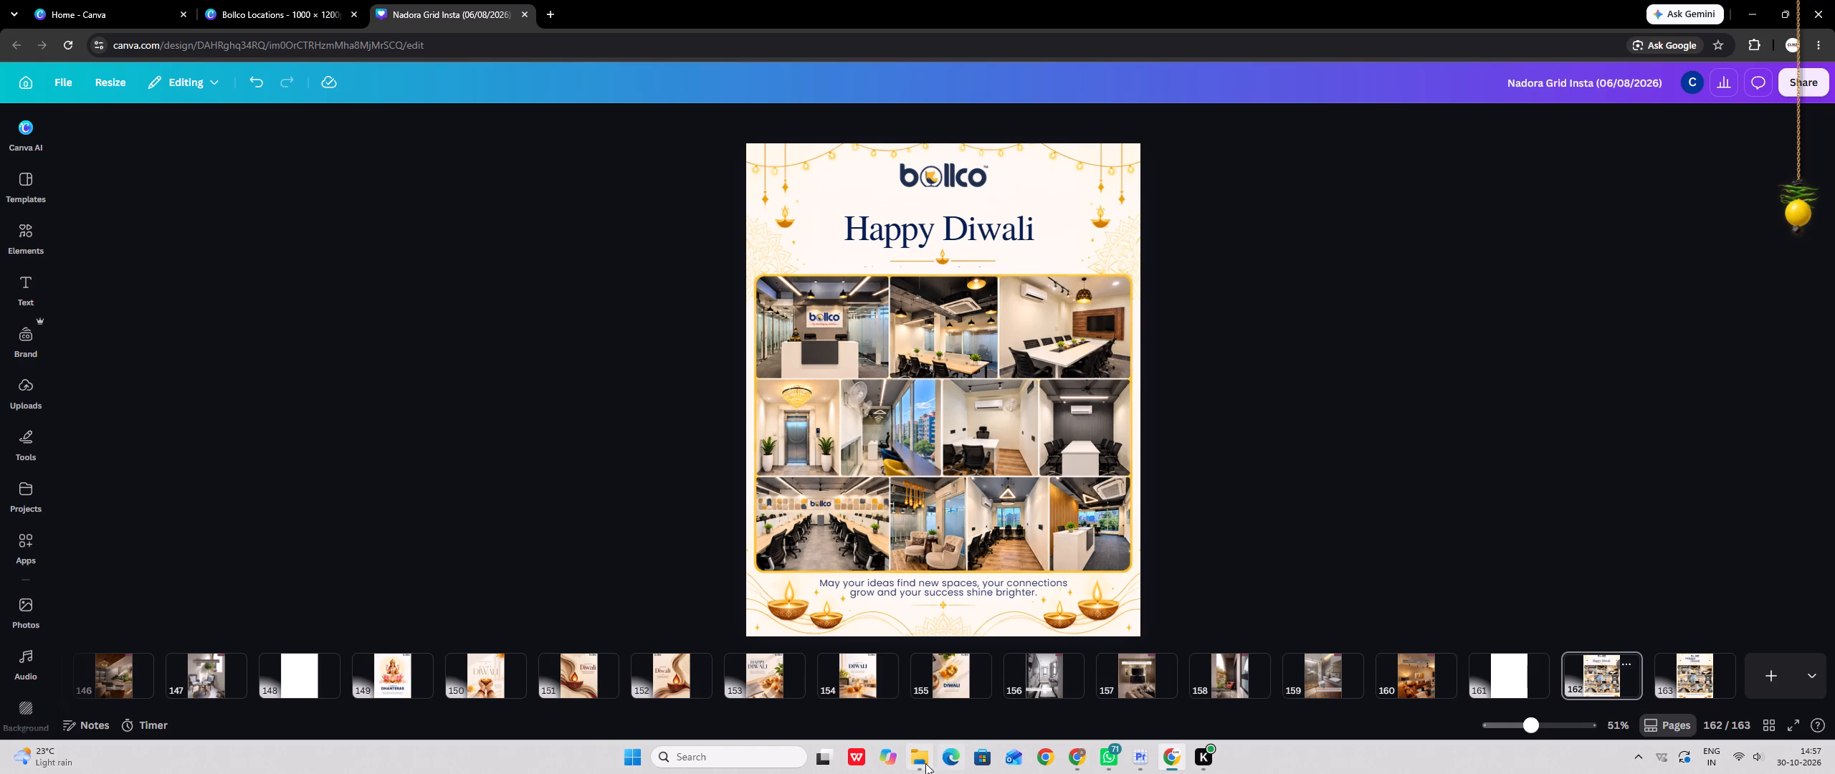
# Switch to File Explorer, look over today's files in the Downloads folder, and return to the Canva design.
pyautogui.click(919, 714)
pyautogui.scroll(6, 756, 409)
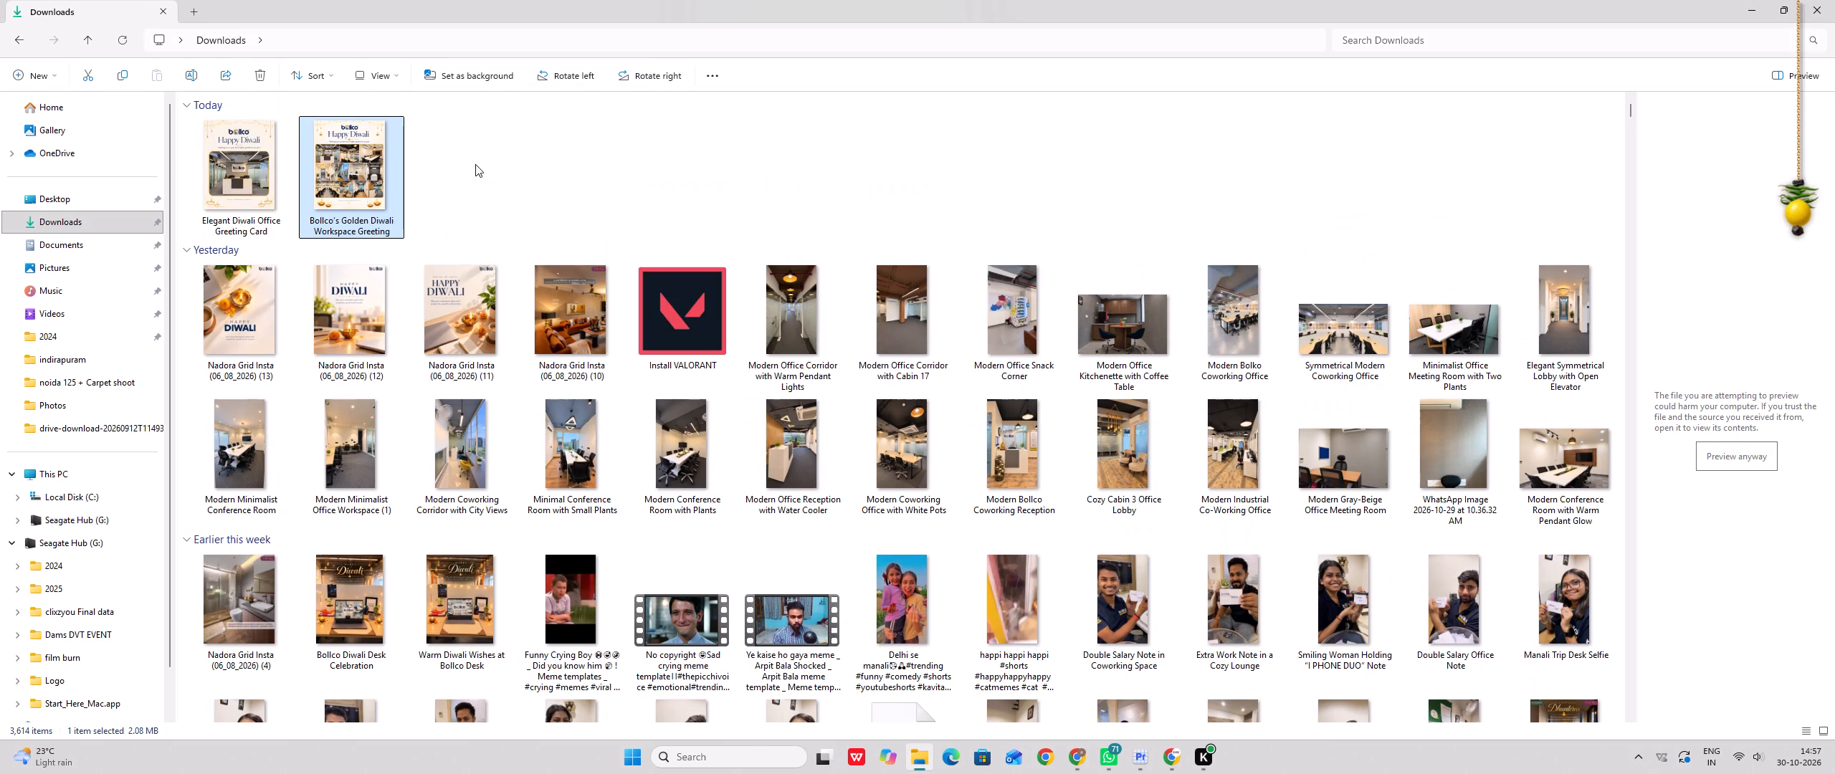
pyautogui.click(522, 177)
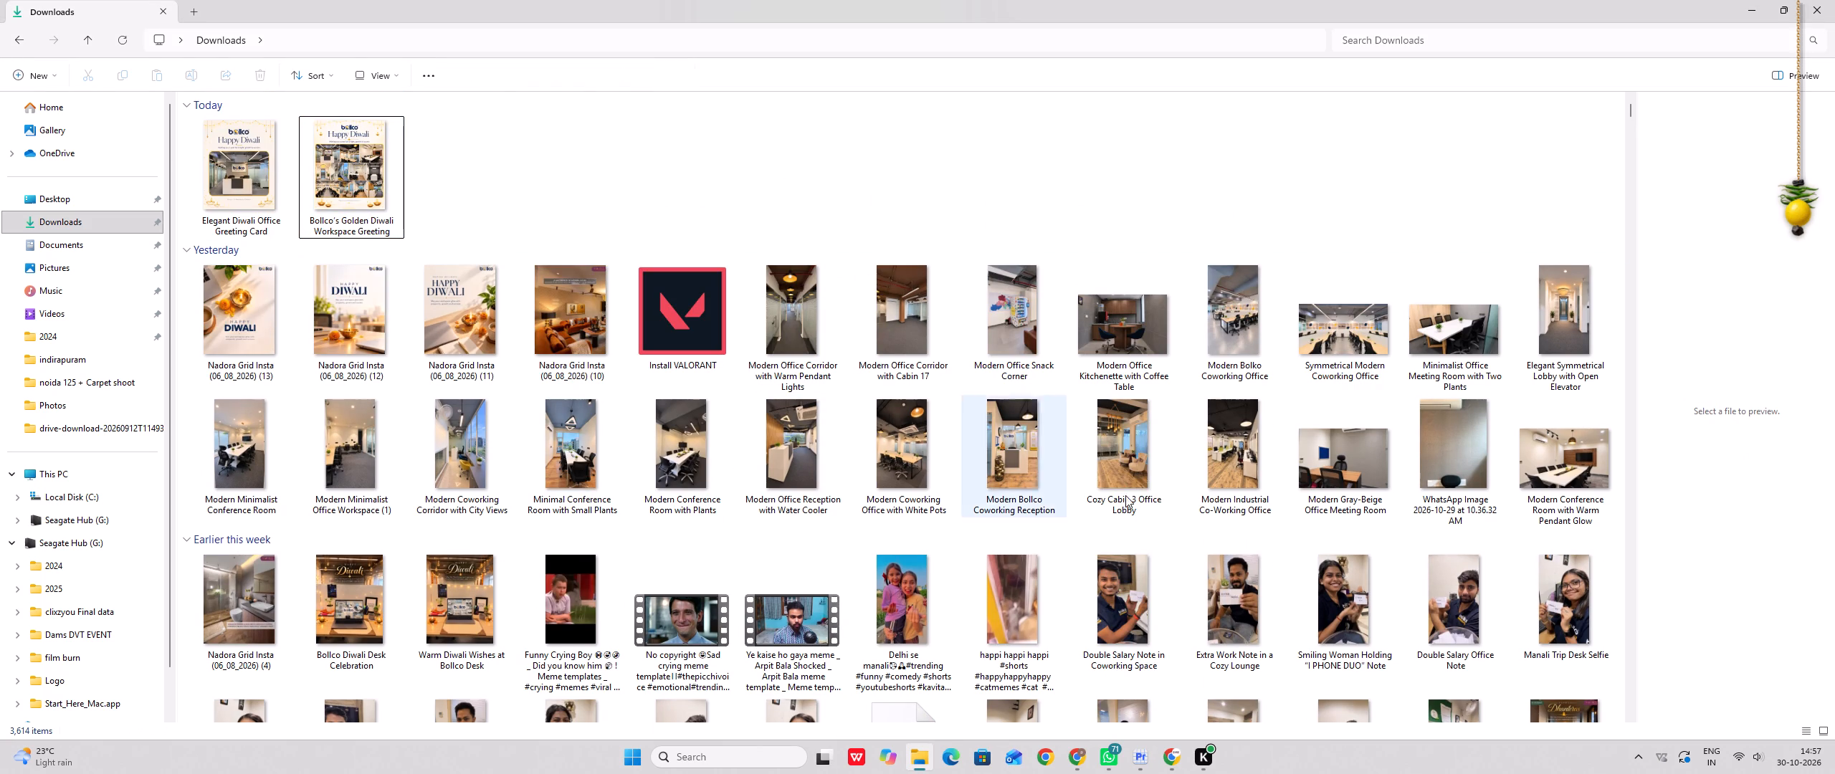
pyautogui.click(1180, 757)
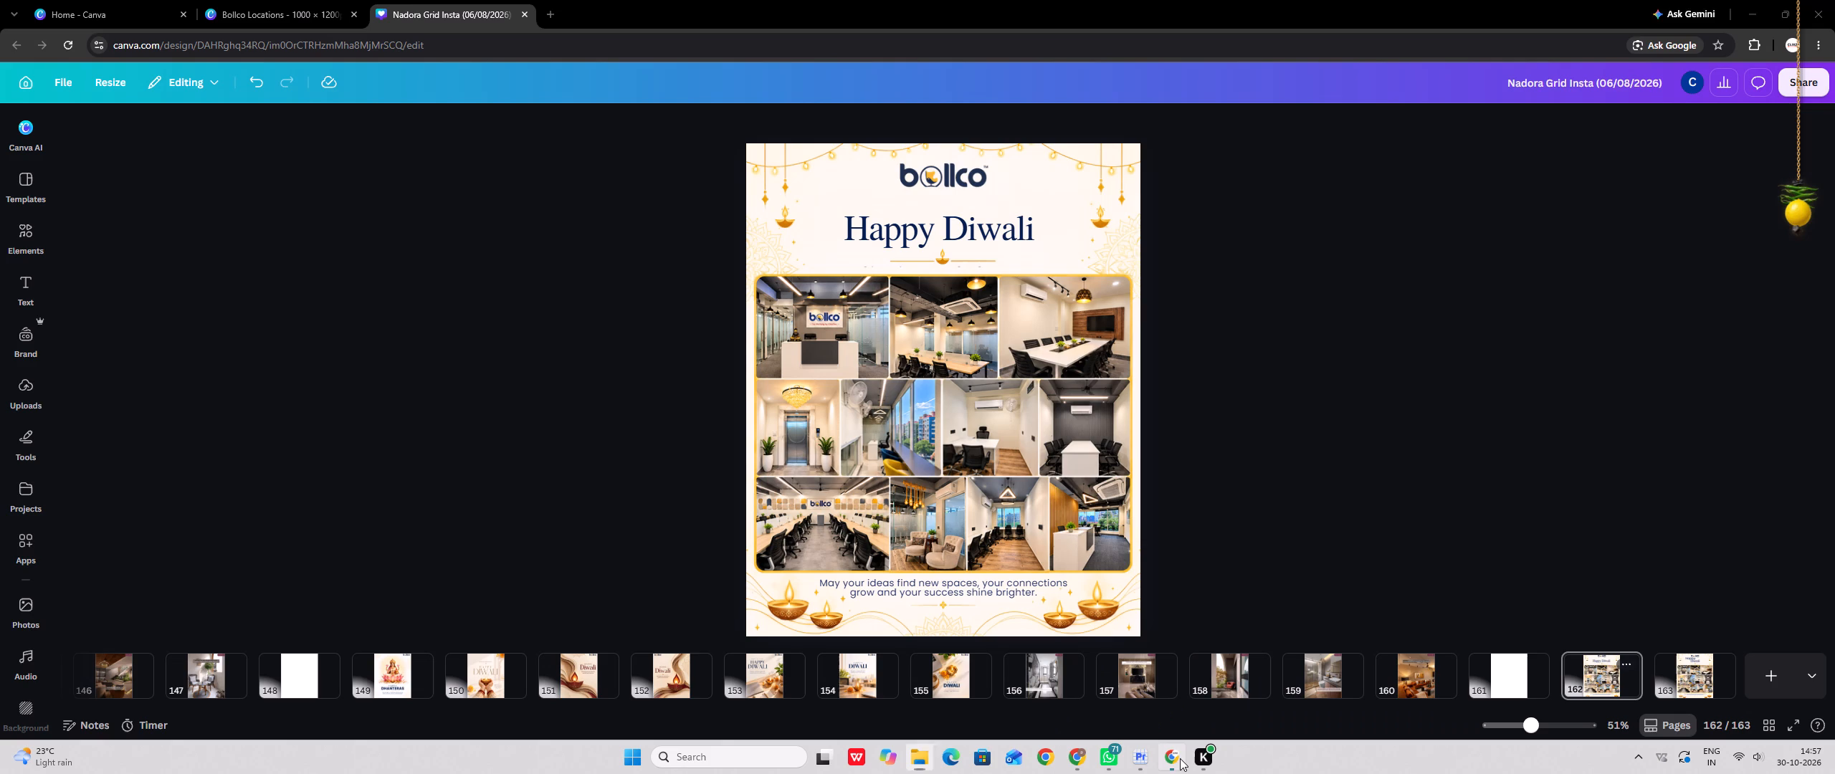
# Download only page 162 as a JPG at High quality.
pyautogui.click(1414, 337)
pyautogui.click(1799, 74)
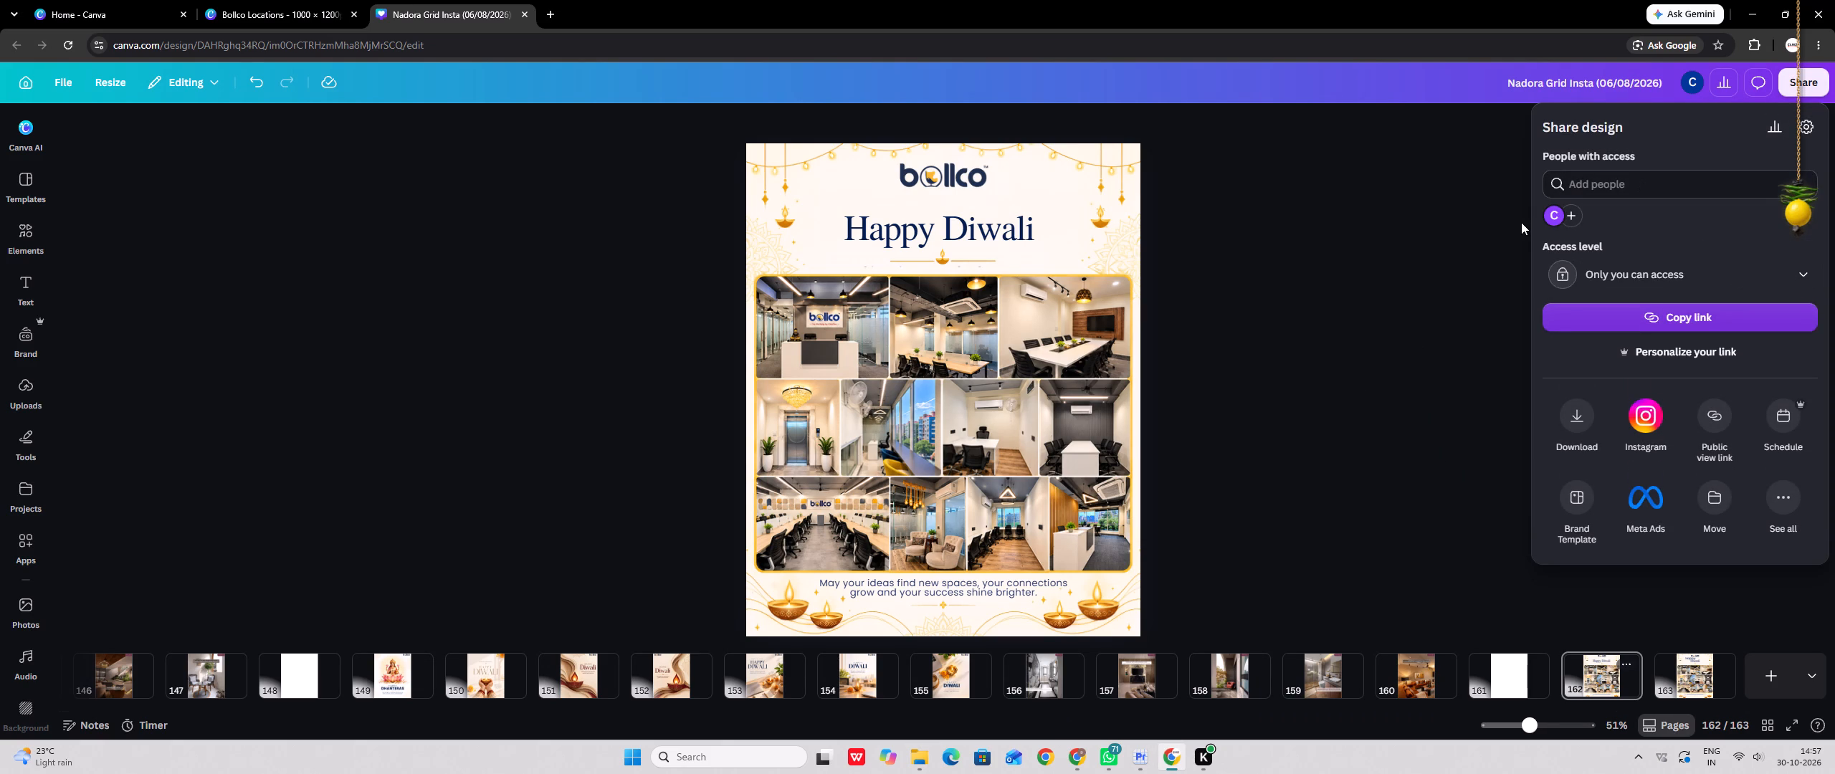
pyautogui.click(1588, 408)
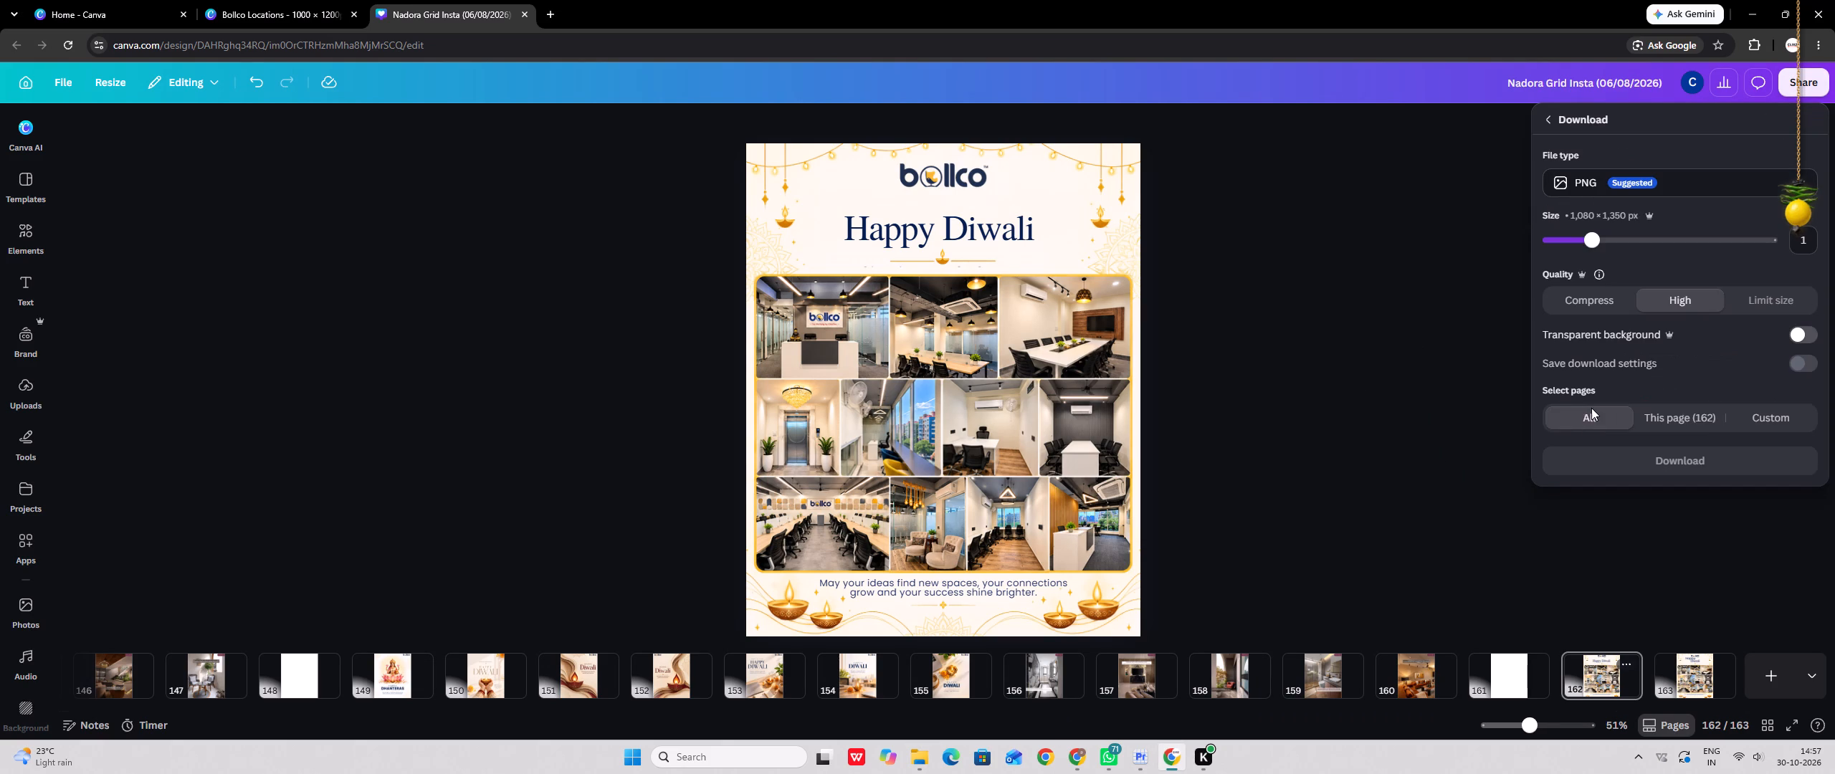
pyautogui.click(1676, 415)
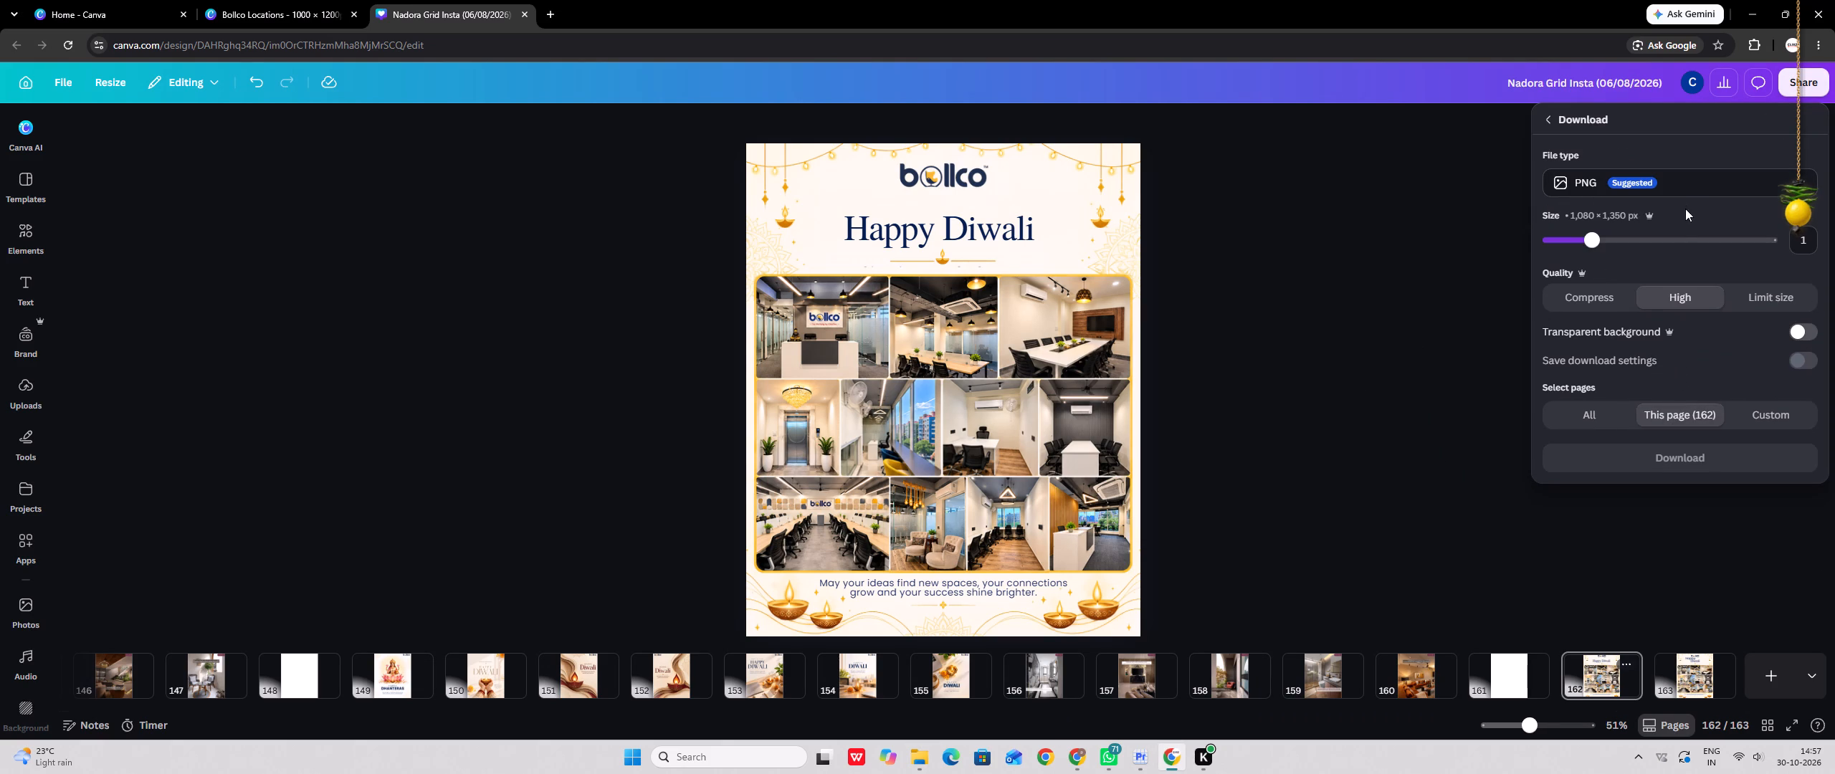
pyautogui.click(1690, 182)
pyautogui.click(1679, 229)
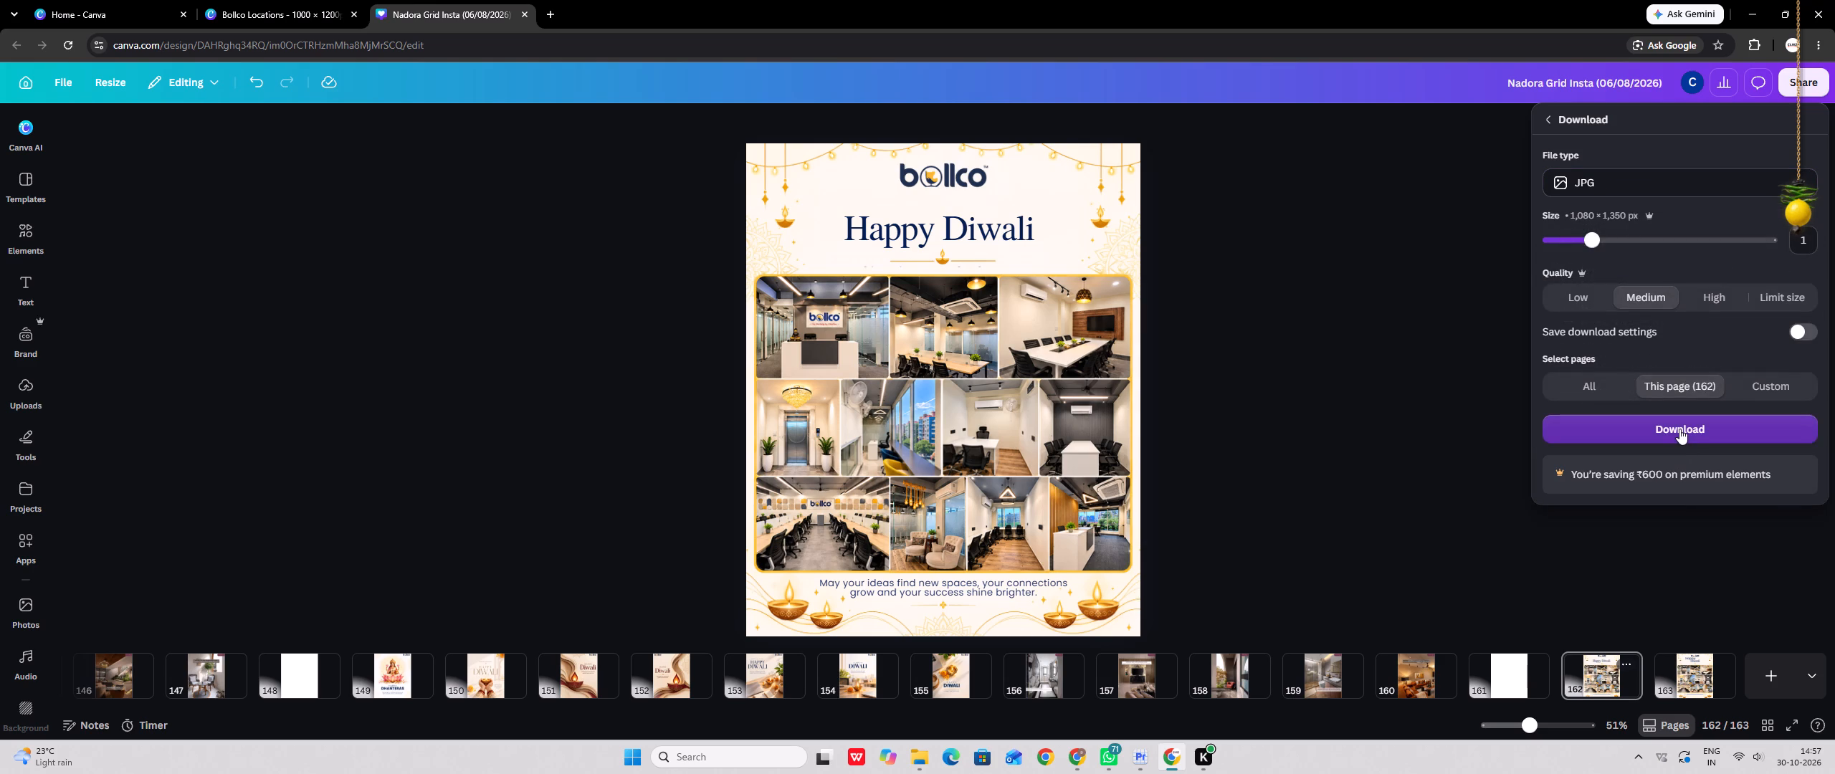
pyautogui.click(1707, 293)
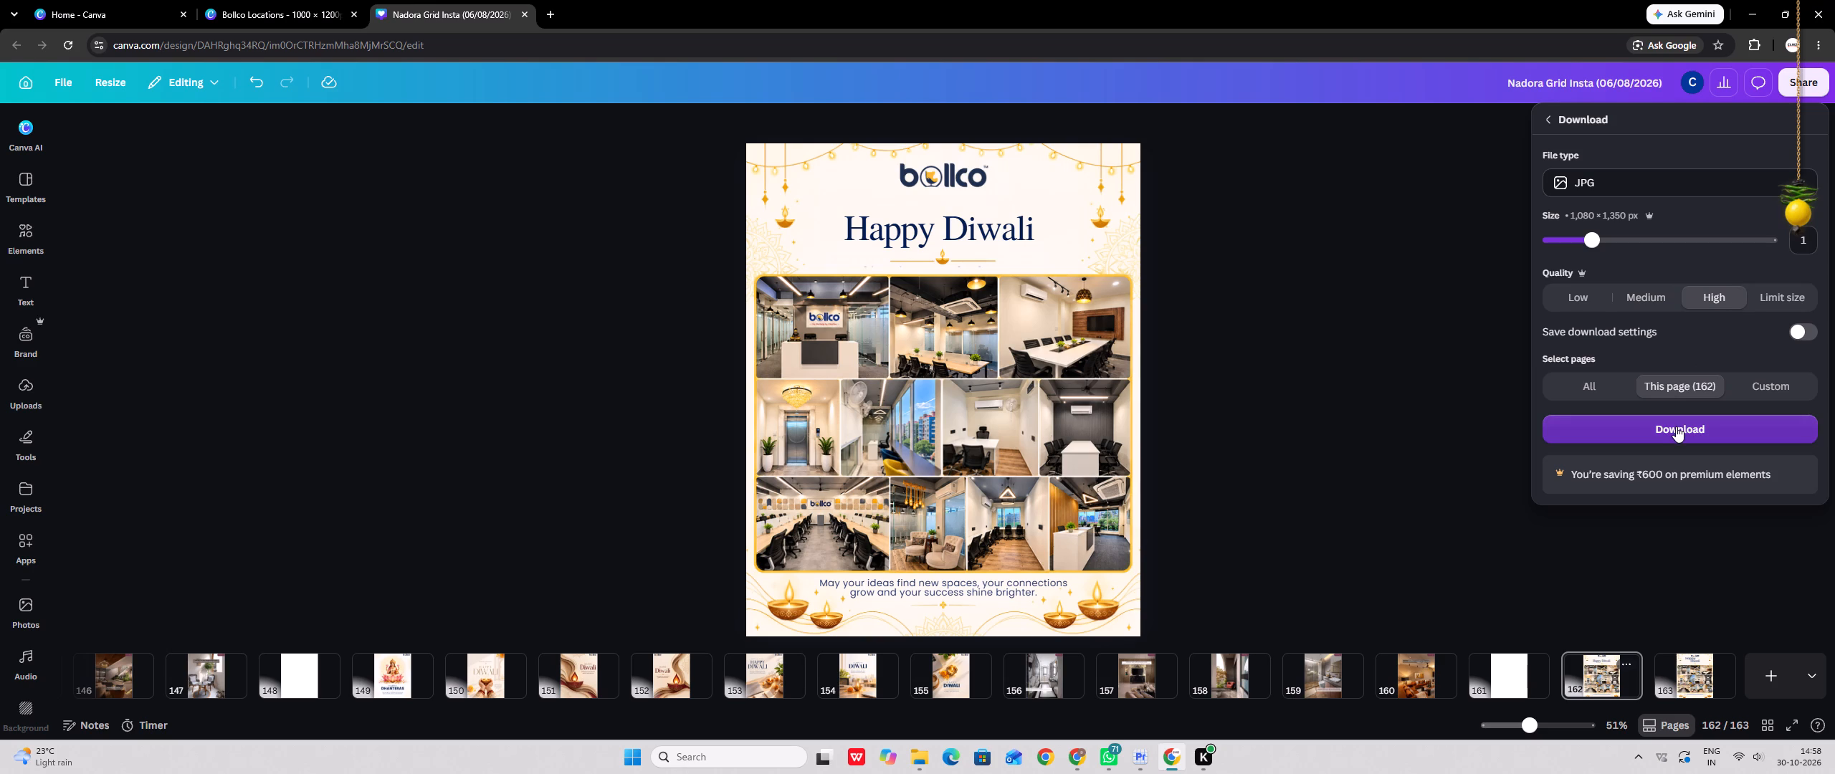
pyautogui.click(1676, 426)
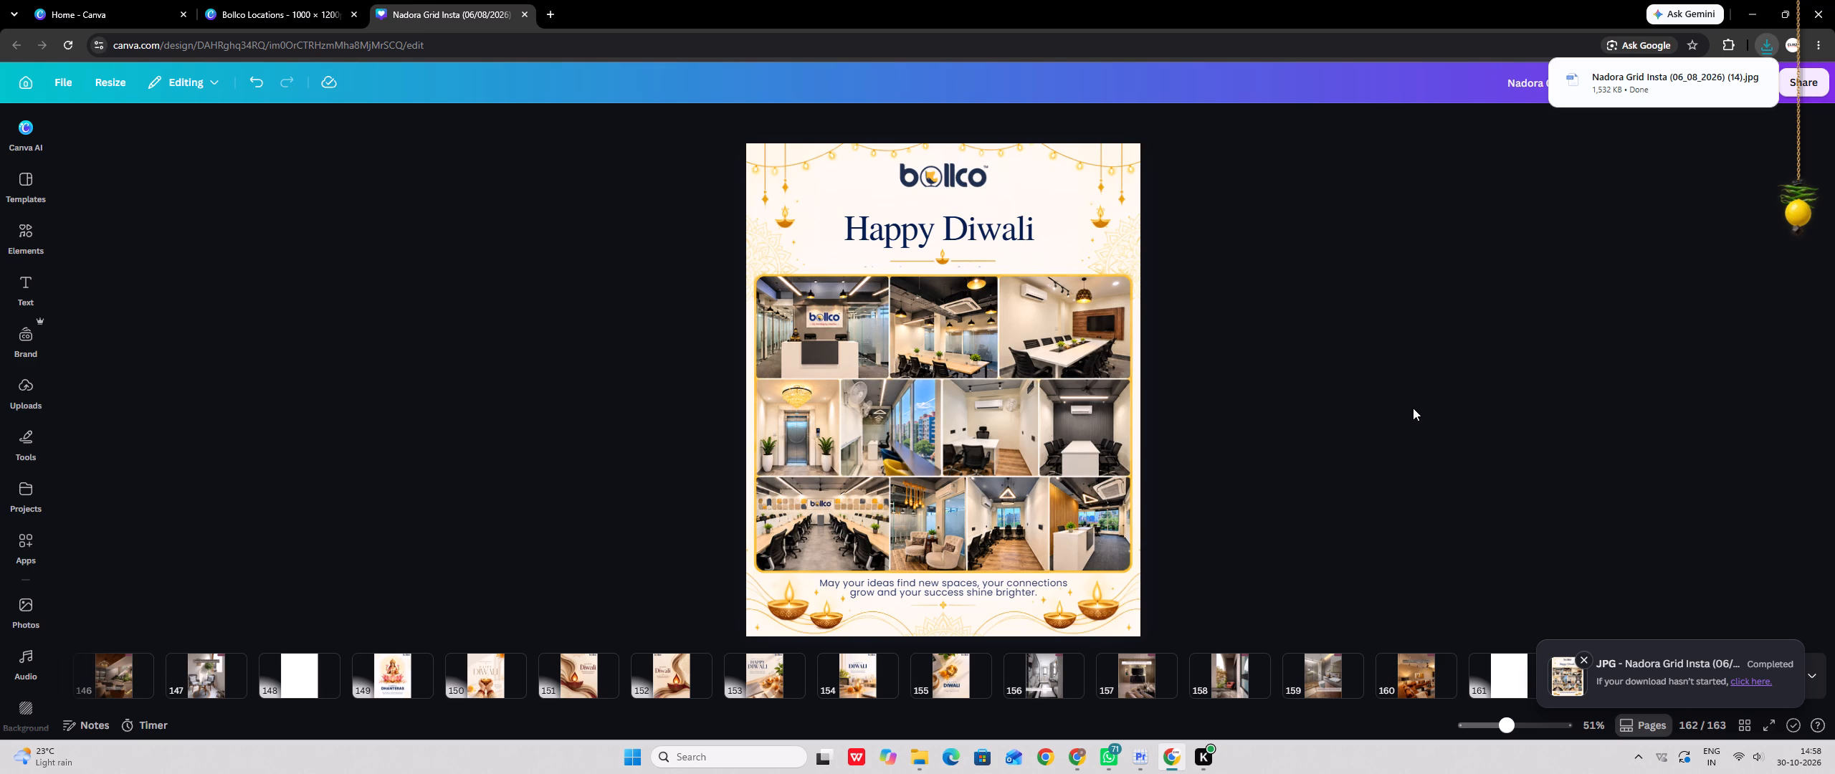
# Look back through the design's earlier pages, from page 163 to the bollco Diwali Party invitation on page 57.
pyautogui.click(1575, 658)
pyautogui.scroll(-4, 1393, 527)
pyautogui.scroll(4, 1393, 527)
pyautogui.scroll(-4, 1393, 527)
pyautogui.scroll(3, 1393, 527)
pyautogui.scroll(-3, 1393, 527)
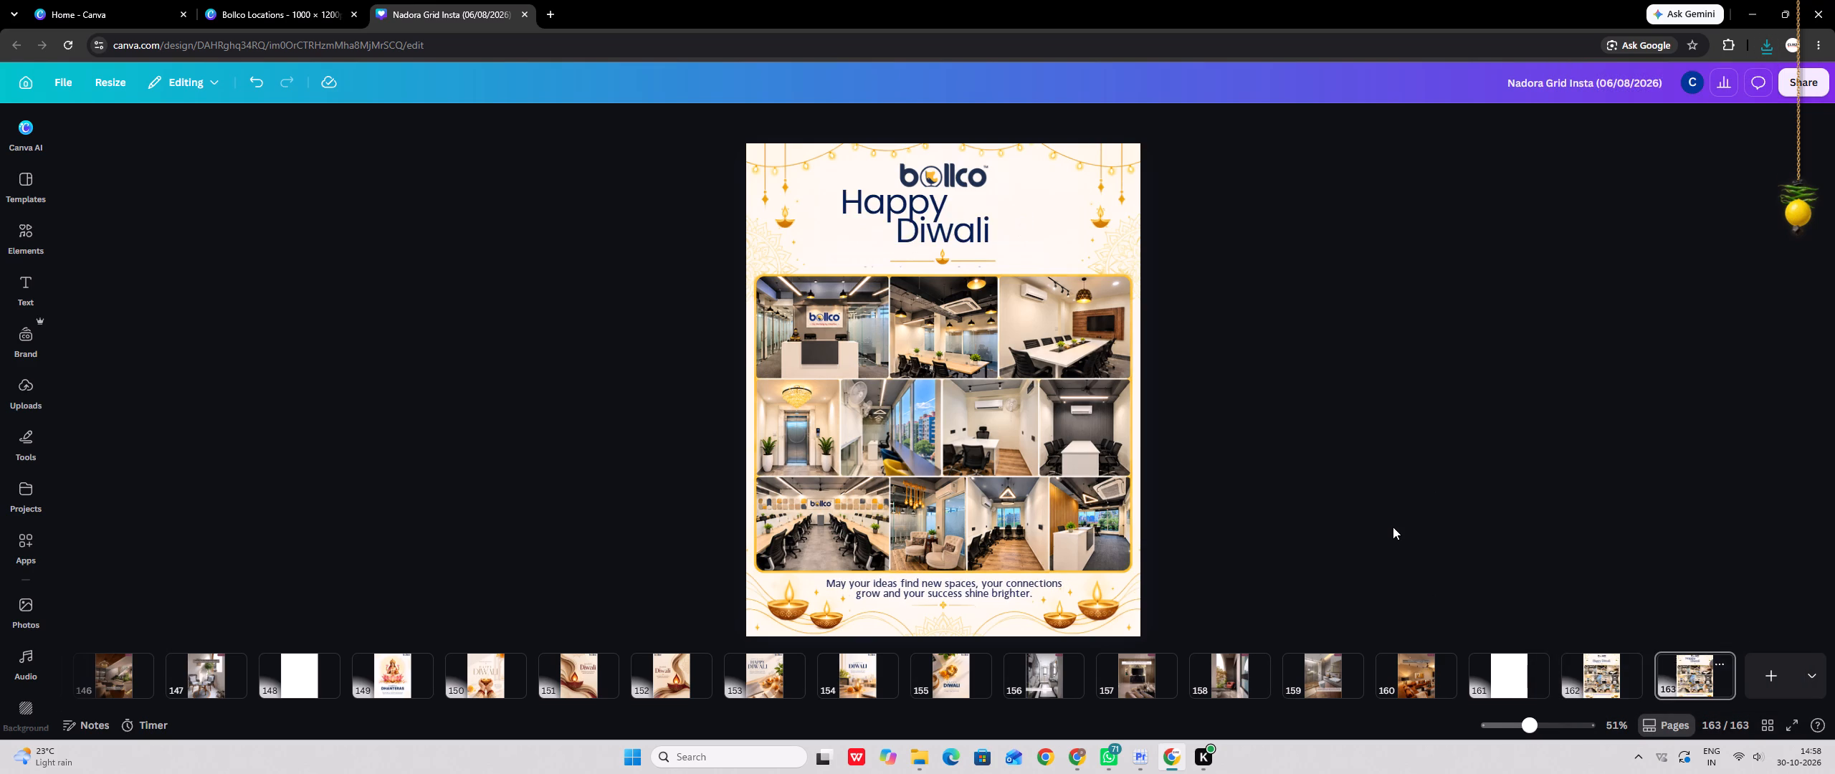
pyautogui.scroll(16, 1393, 527)
pyautogui.scroll(9, 1386, 520)
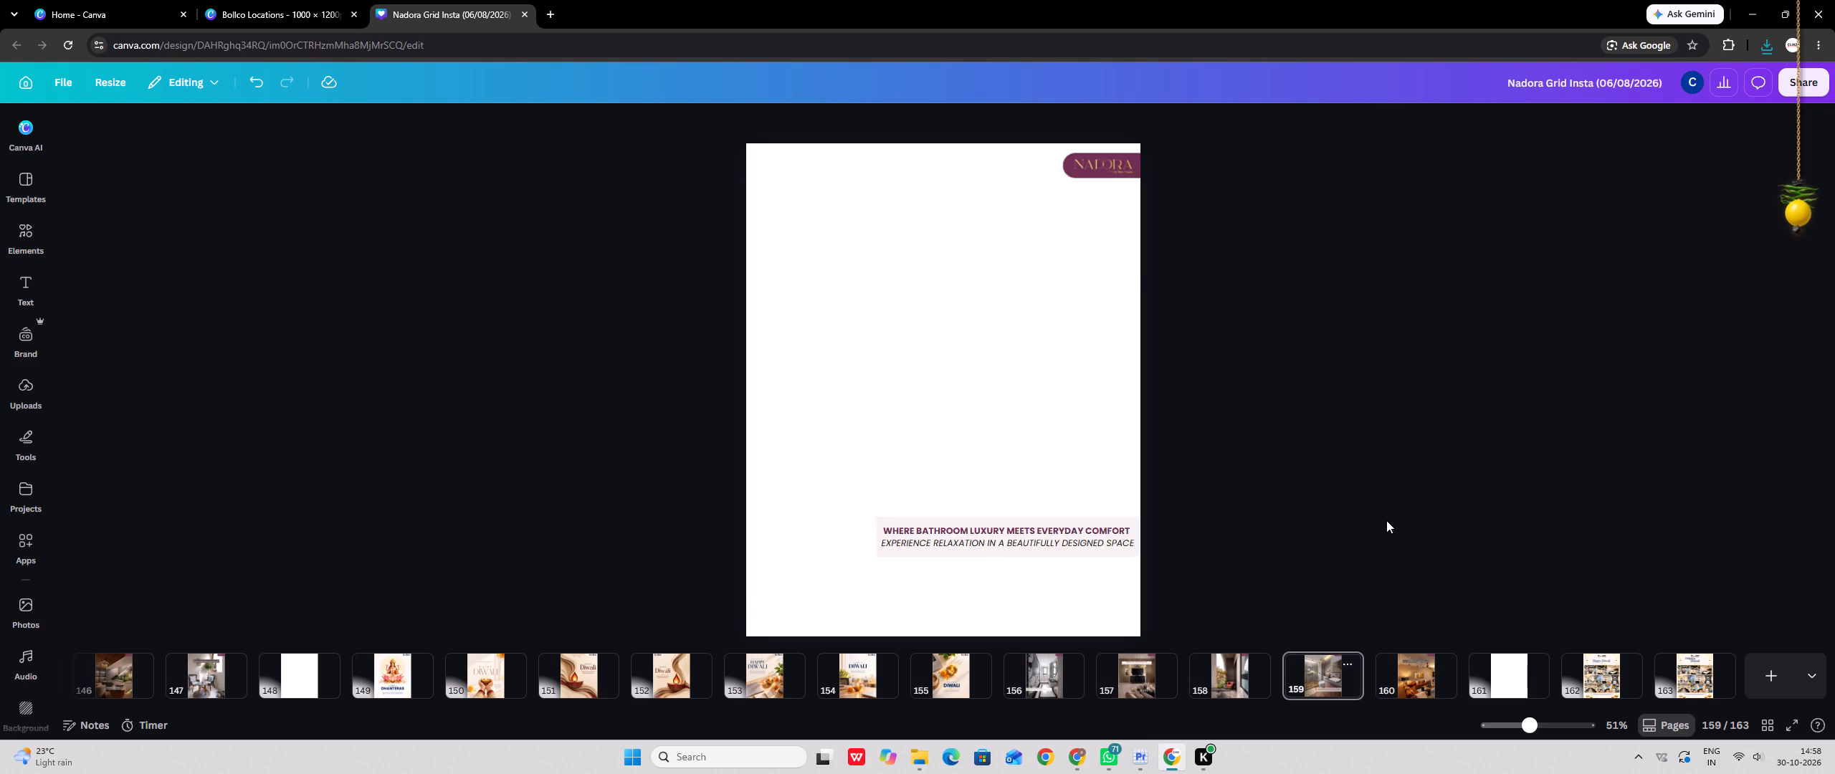
pyautogui.scroll(18, 1386, 520)
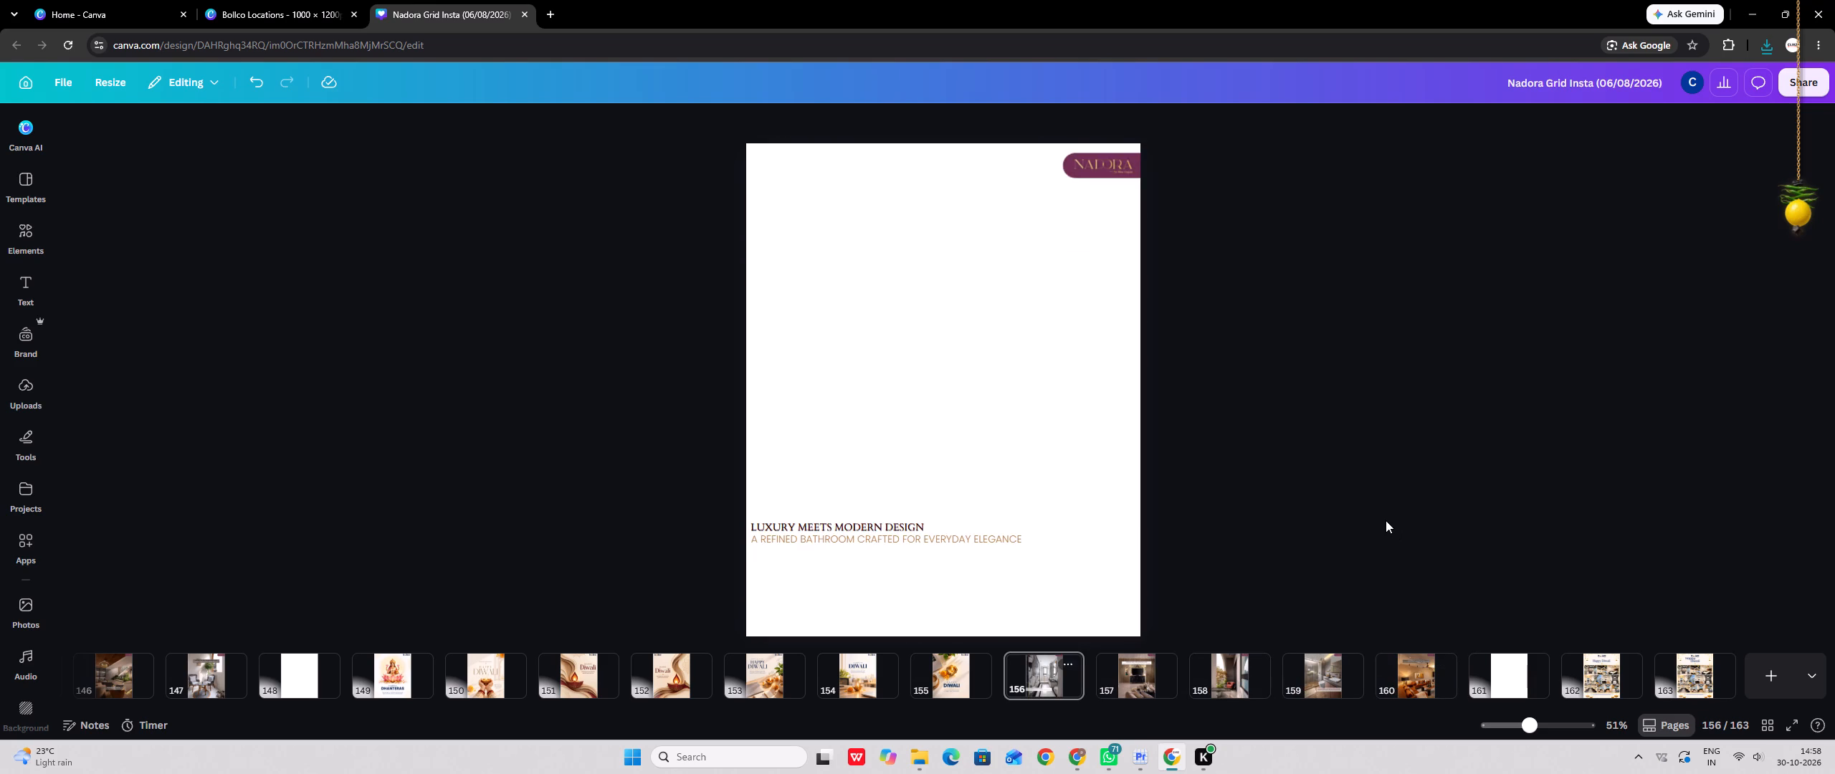
pyautogui.scroll(17, 1386, 520)
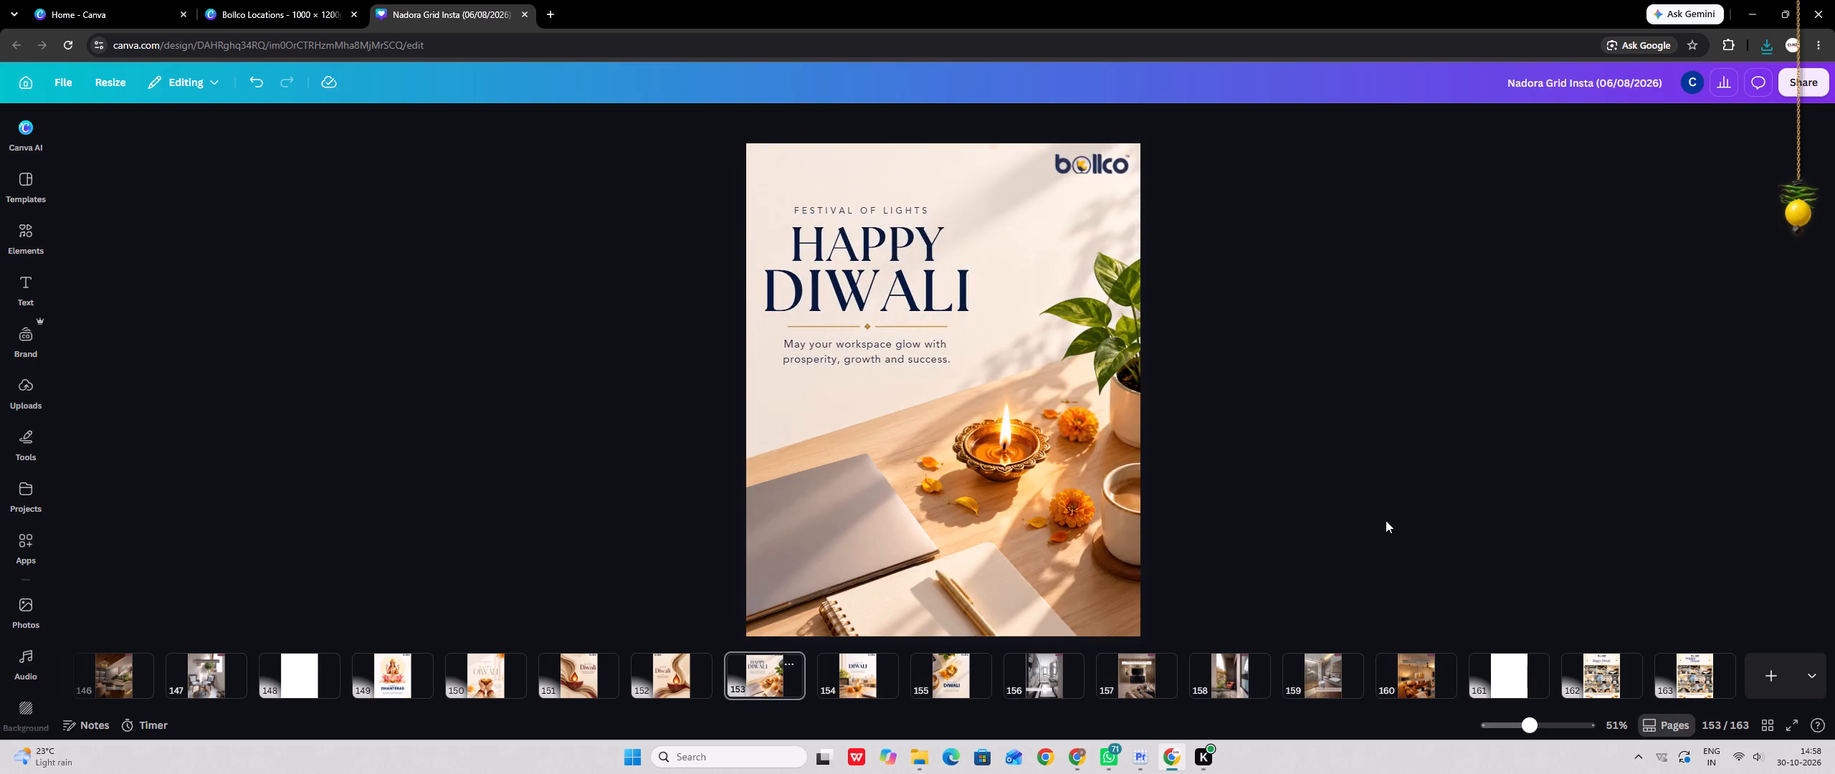
pyautogui.scroll(15, 1386, 520)
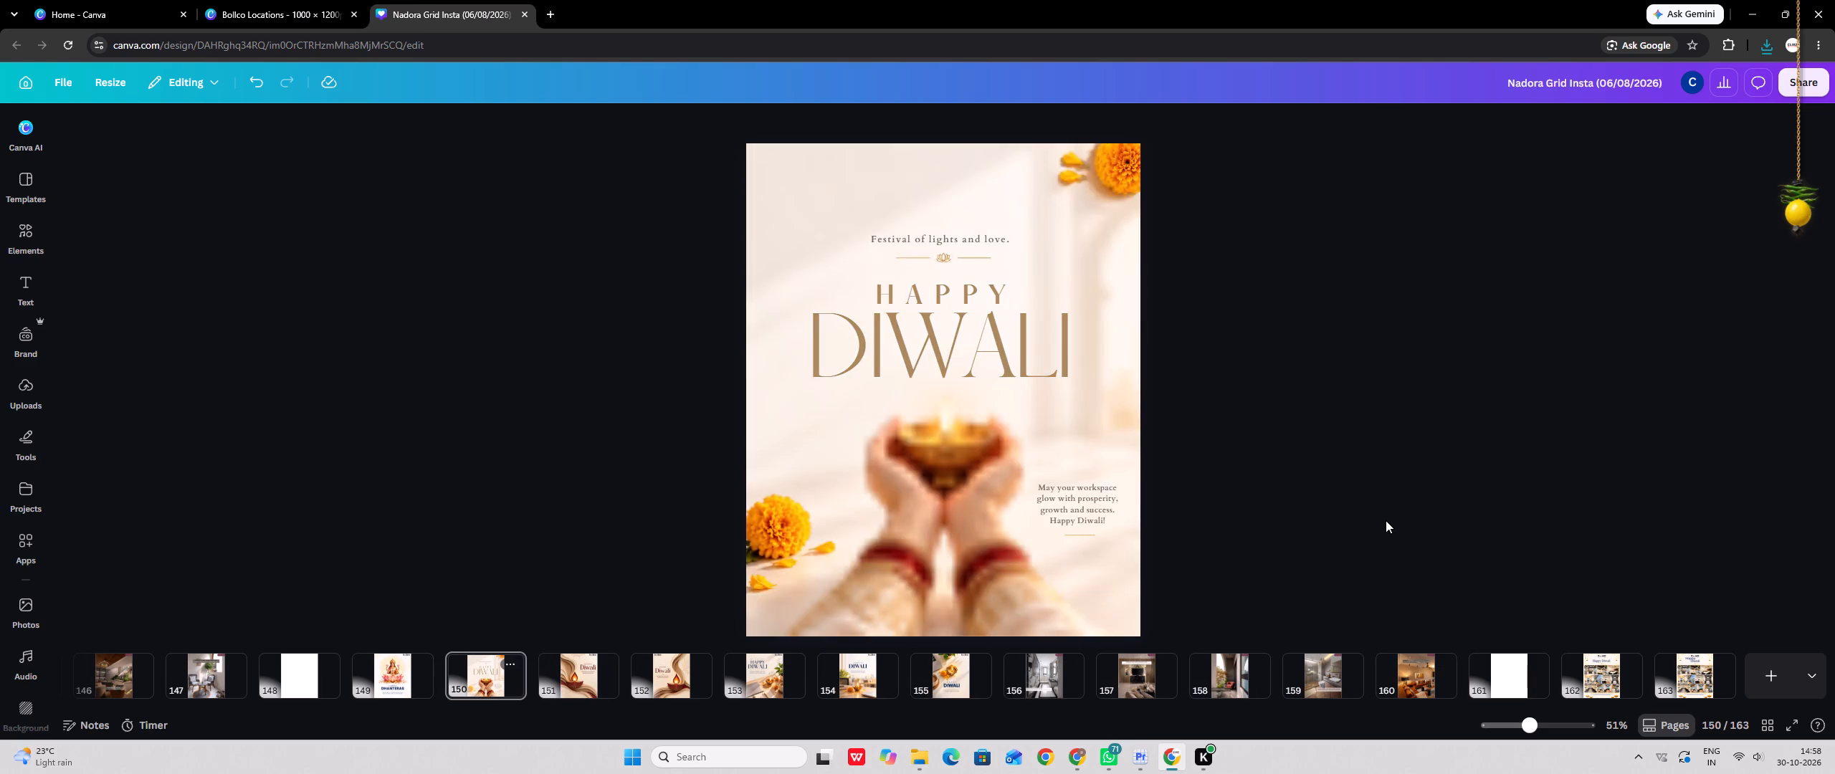
pyautogui.scroll(12, 1386, 520)
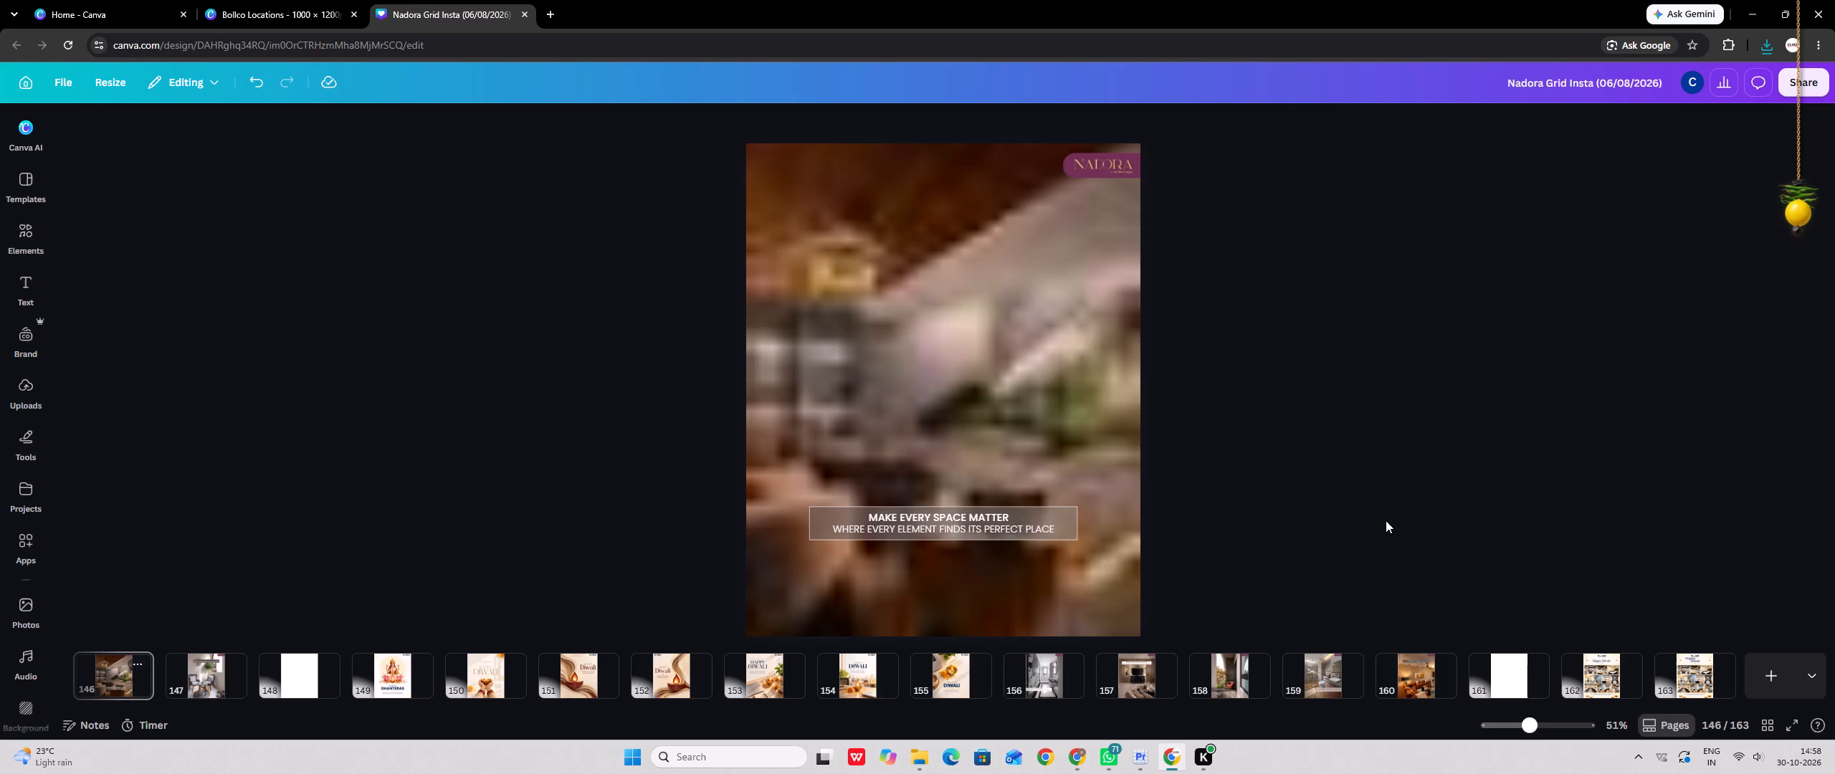
pyautogui.scroll(10, 1386, 520)
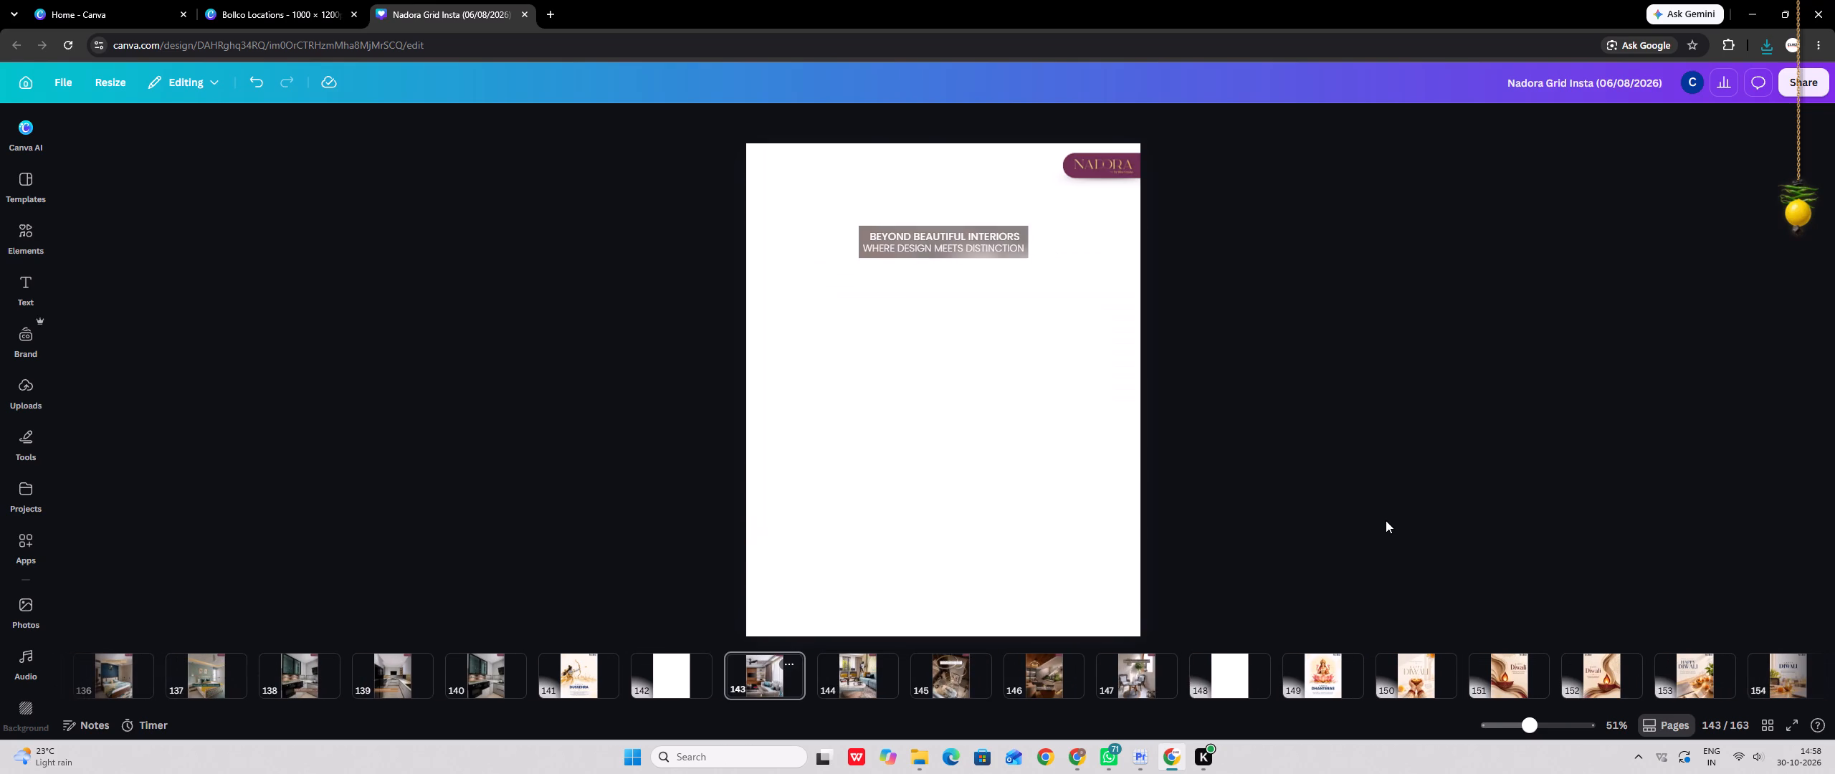
pyautogui.scroll(14, 1386, 520)
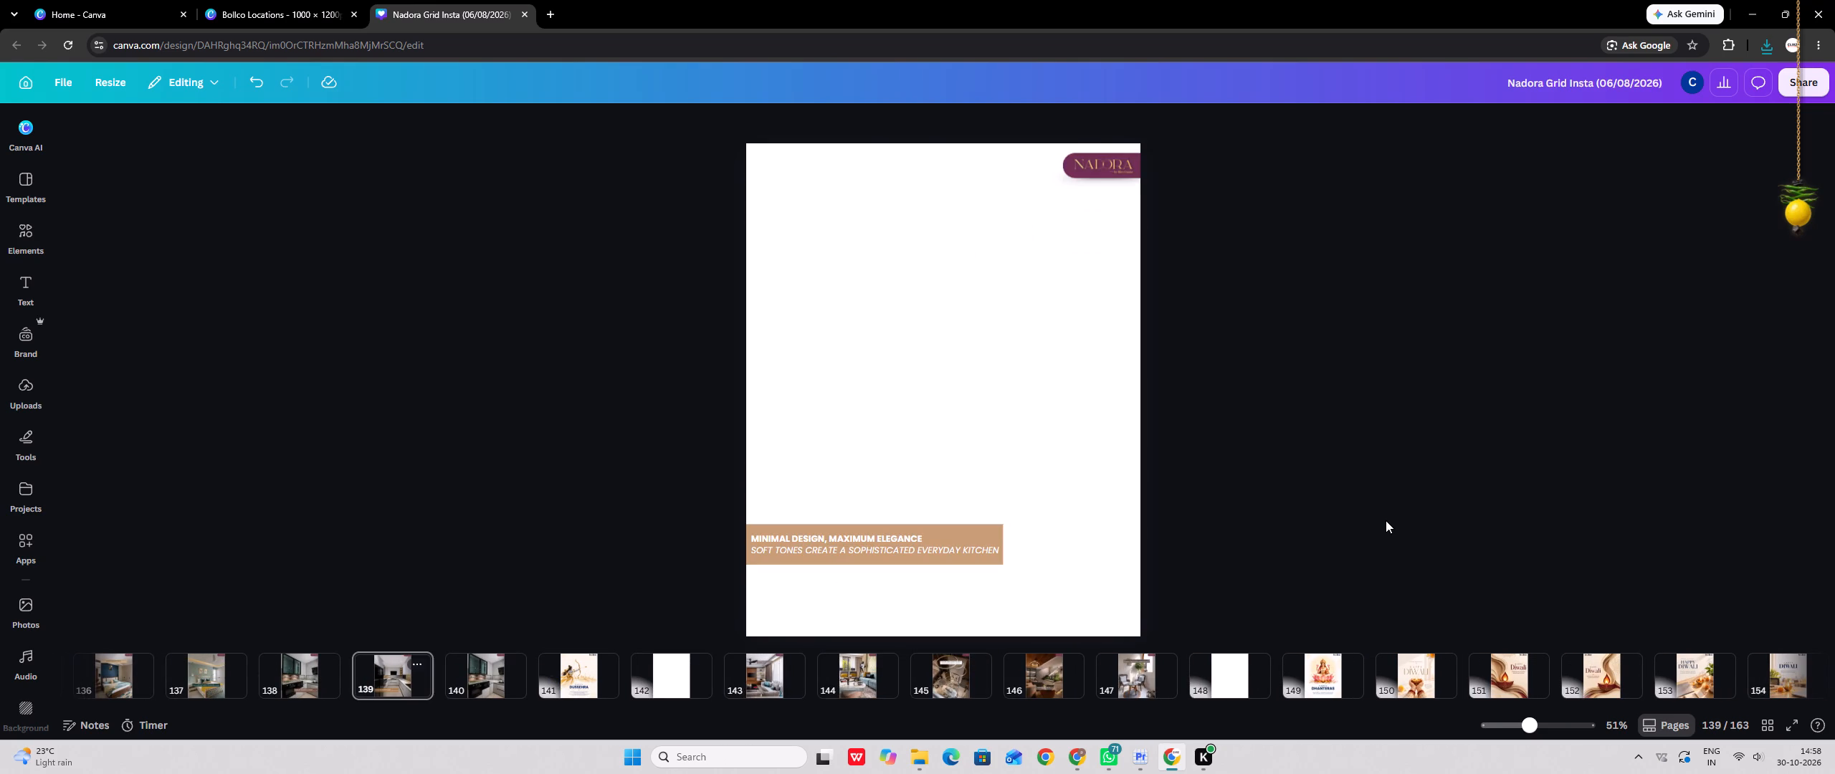
pyautogui.scroll(20, 1386, 520)
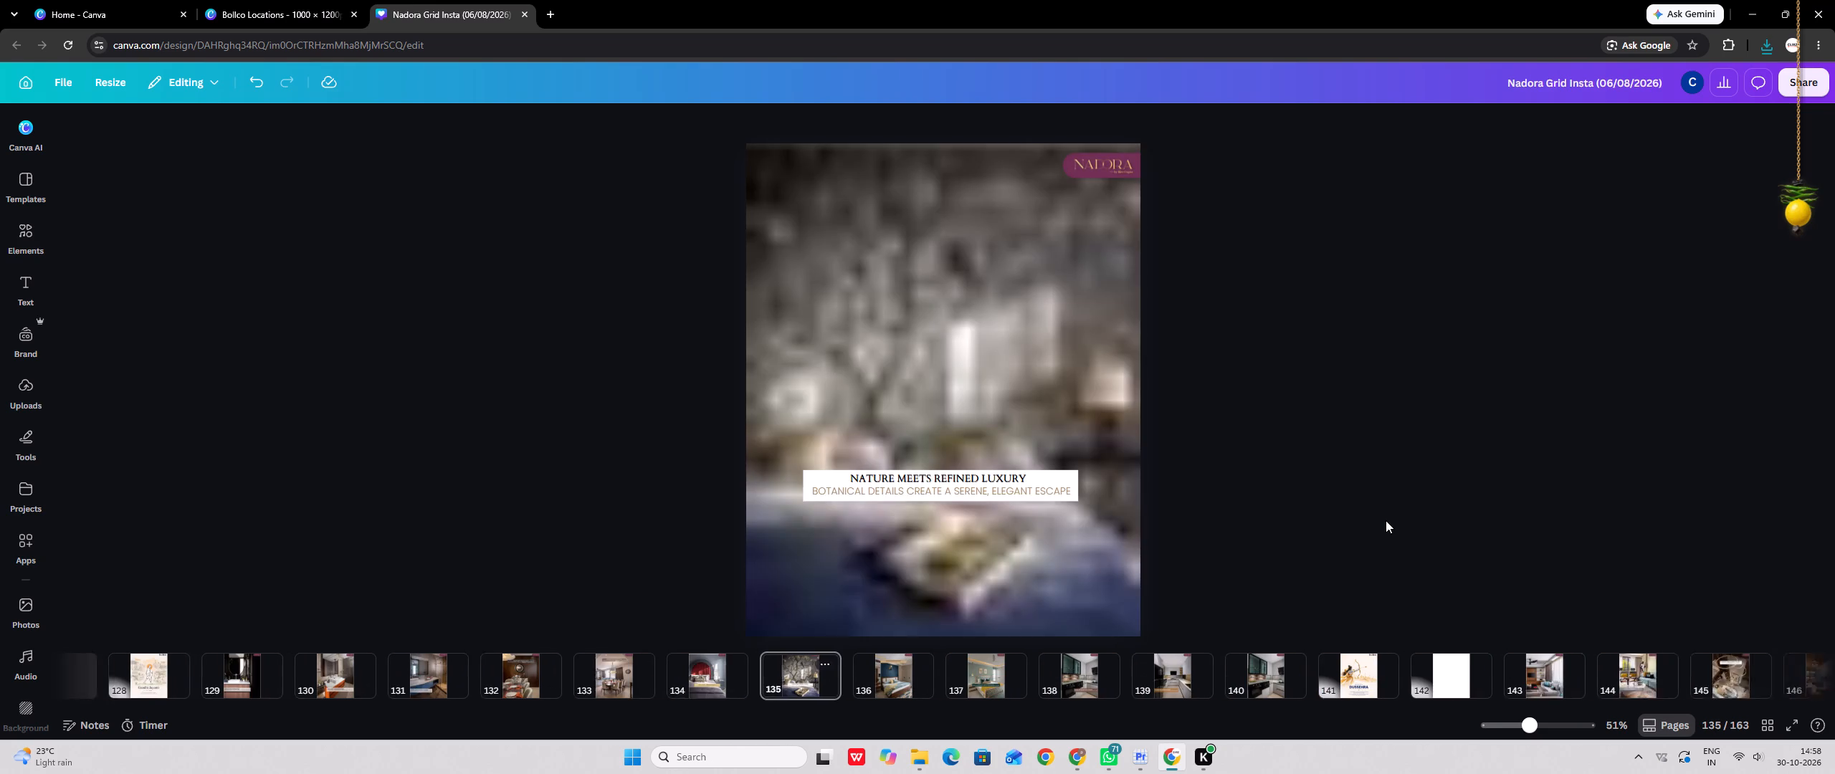
pyautogui.scroll(7, 1386, 520)
pyautogui.scroll(-1, 1386, 520)
pyautogui.scroll(8, 1386, 520)
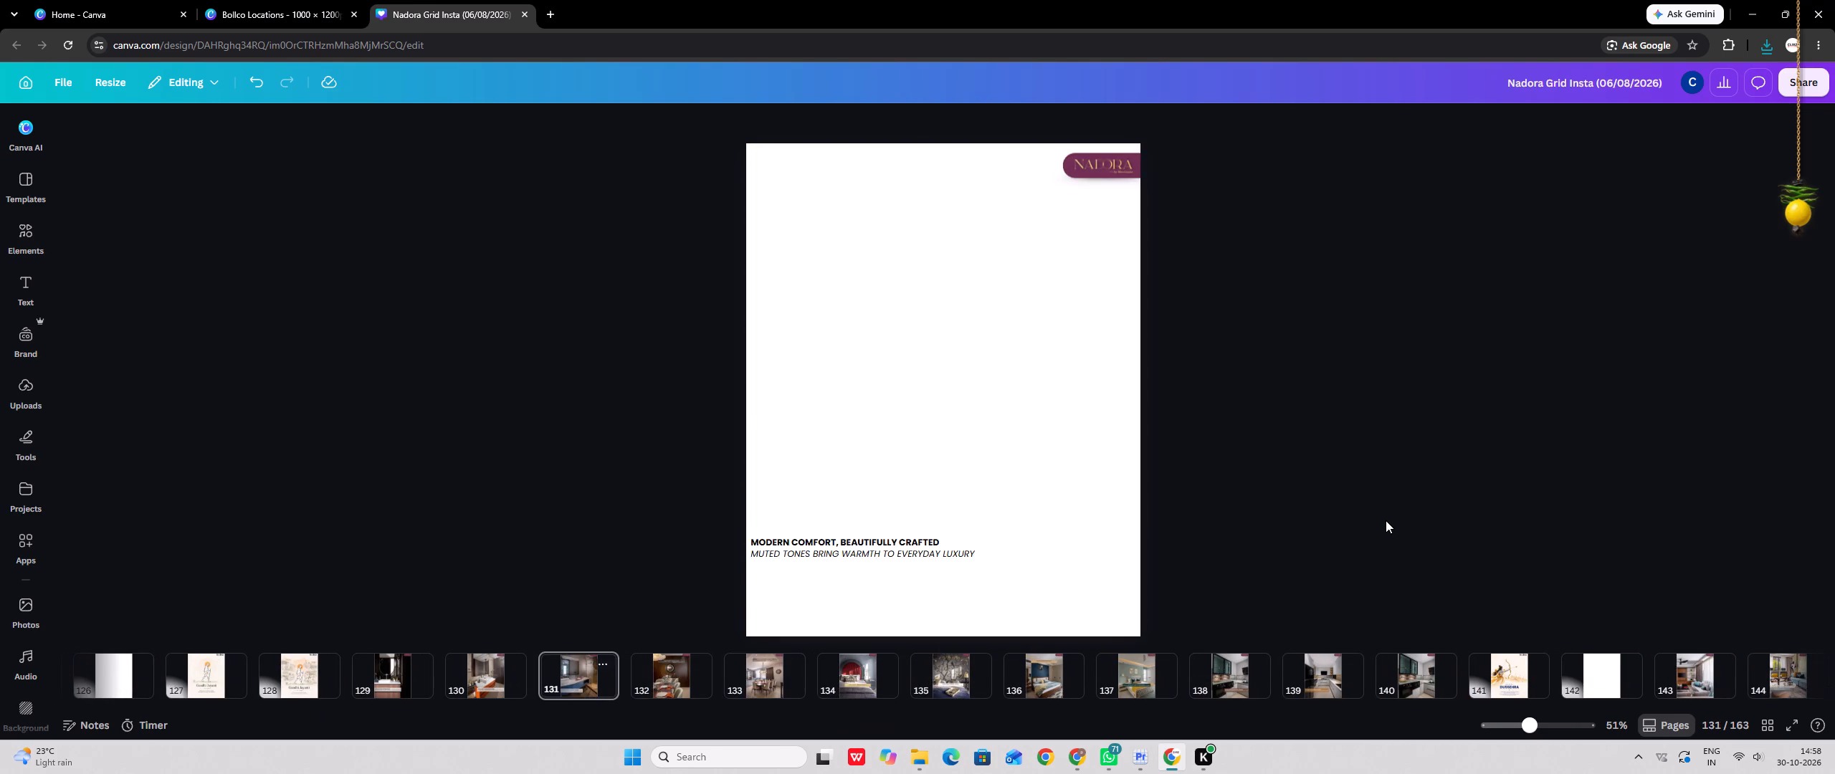
pyautogui.scroll(15, 1386, 520)
pyautogui.scroll(-1, 1386, 520)
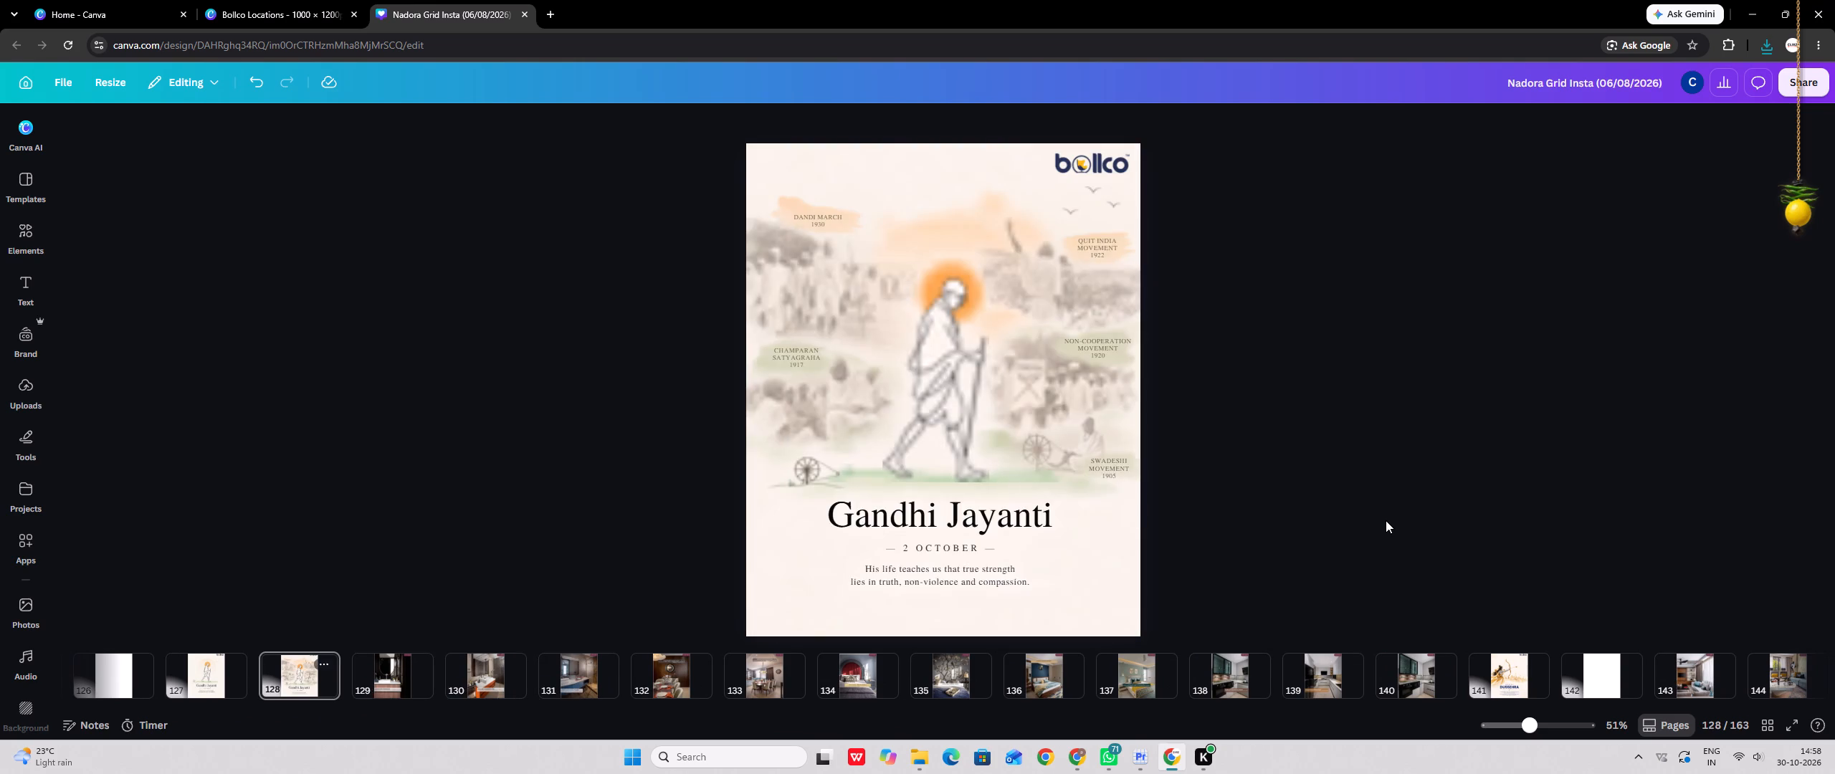
pyautogui.scroll(18, 1386, 520)
pyautogui.scroll(14, 1386, 520)
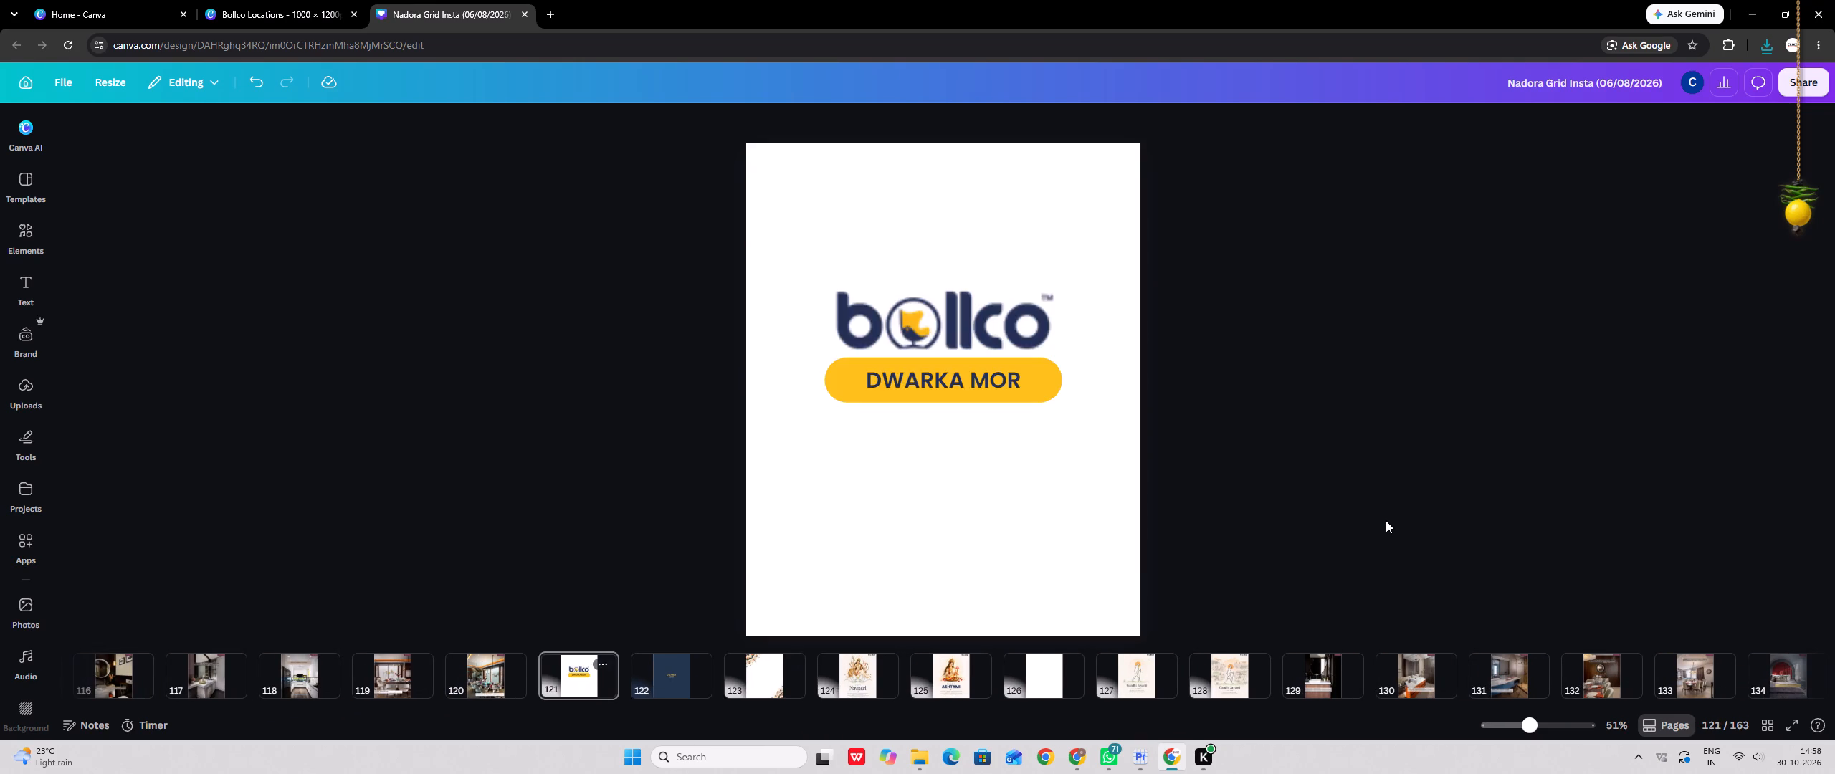
pyautogui.scroll(19, 1386, 520)
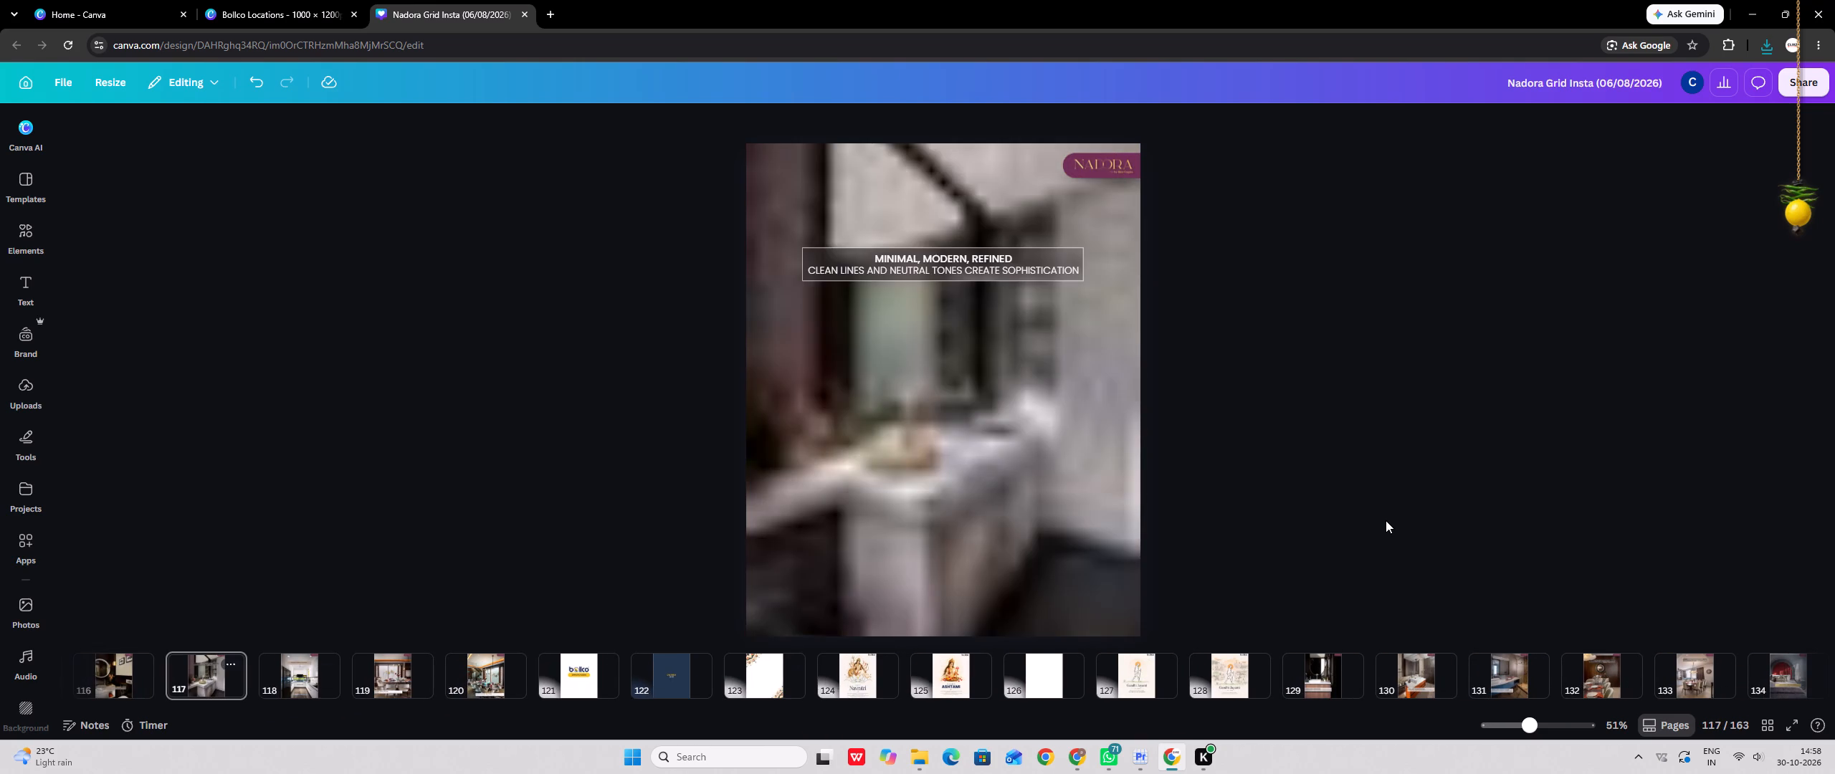
pyautogui.scroll(18, 1386, 520)
pyautogui.scroll(13, 1386, 520)
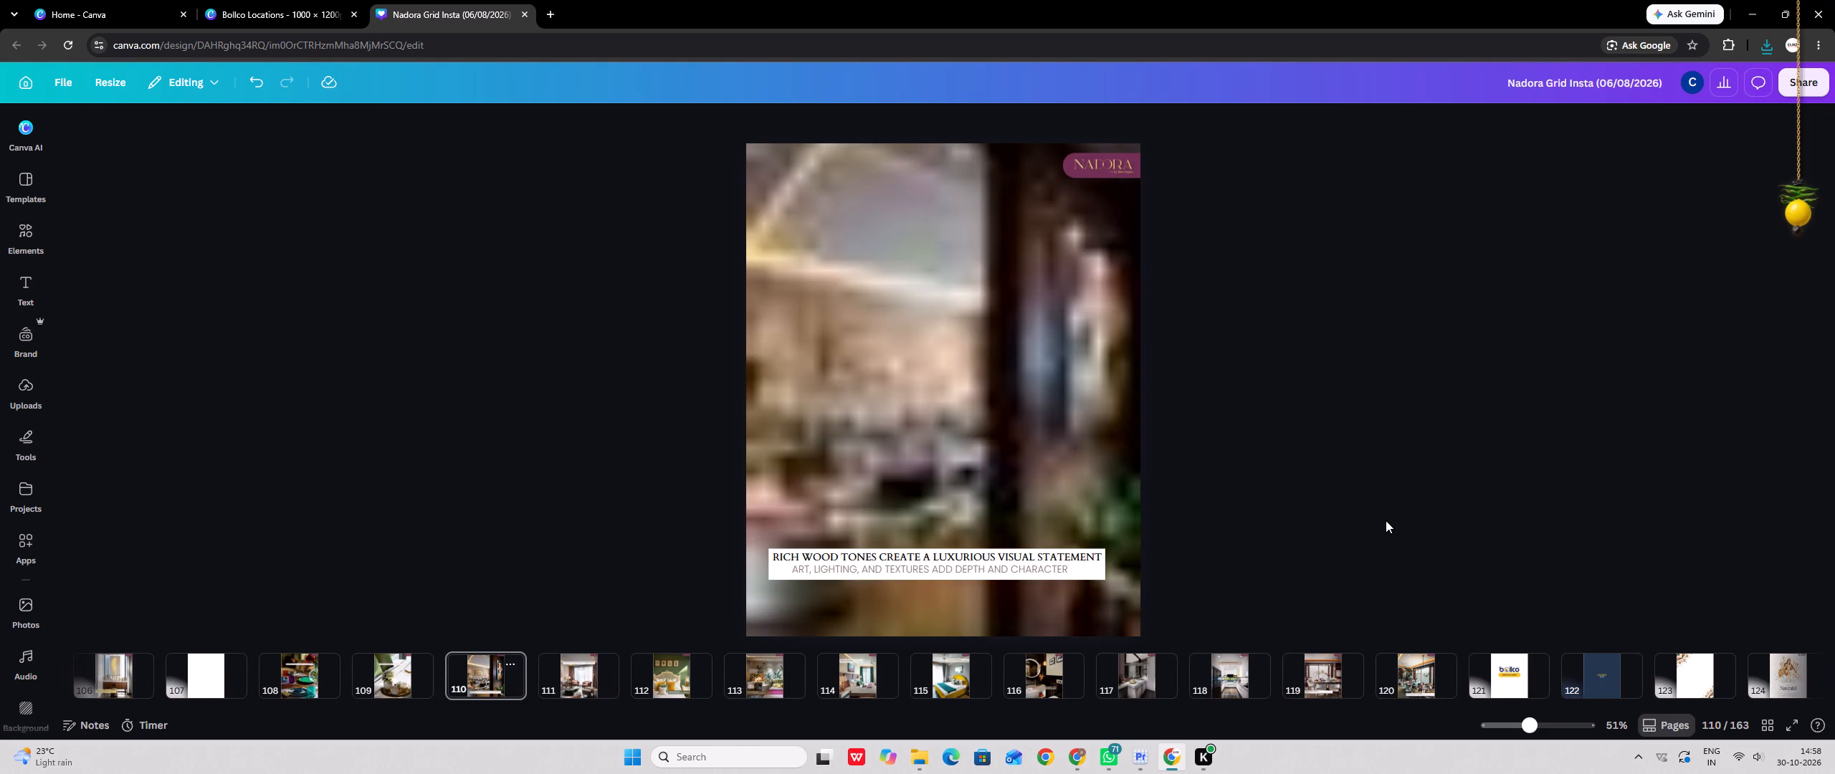
pyautogui.scroll(18, 1386, 520)
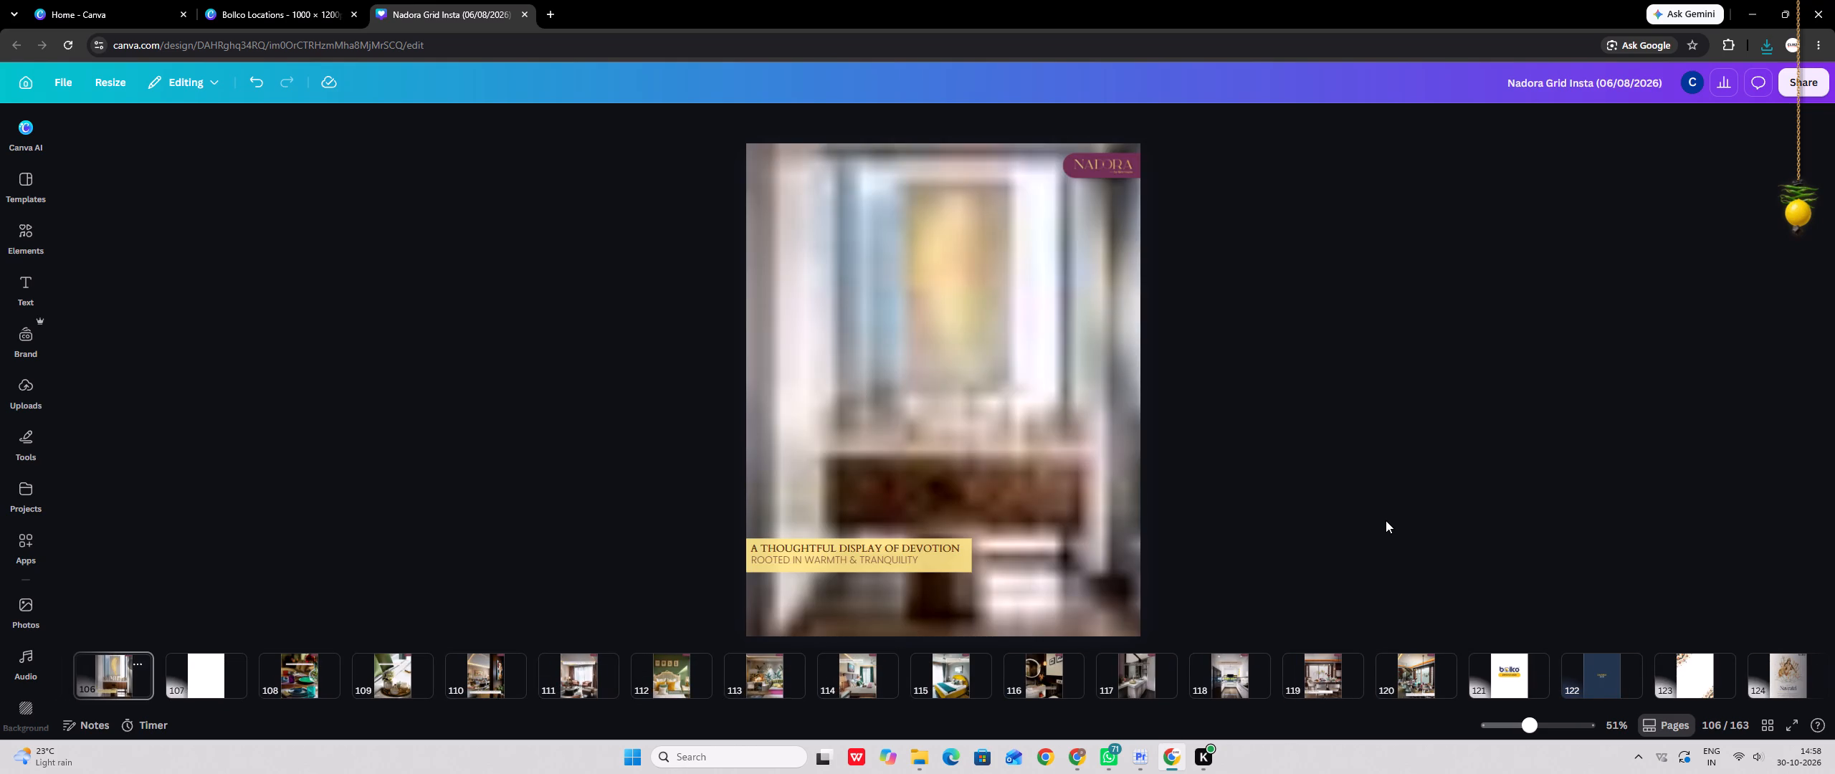
pyautogui.scroll(14, 1386, 520)
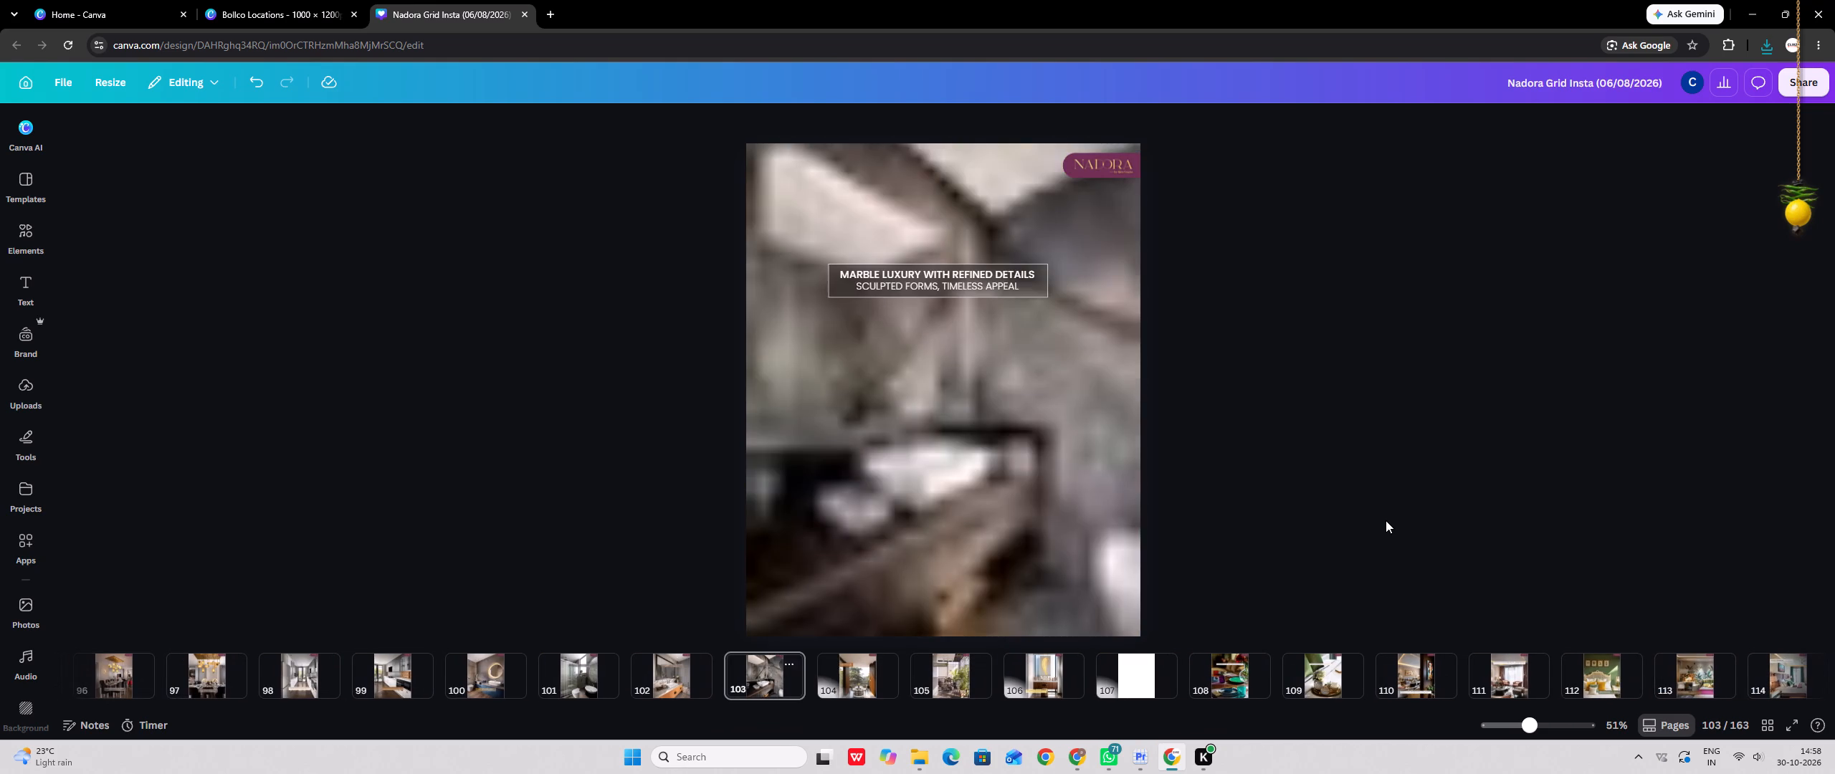
pyautogui.scroll(19, 1386, 520)
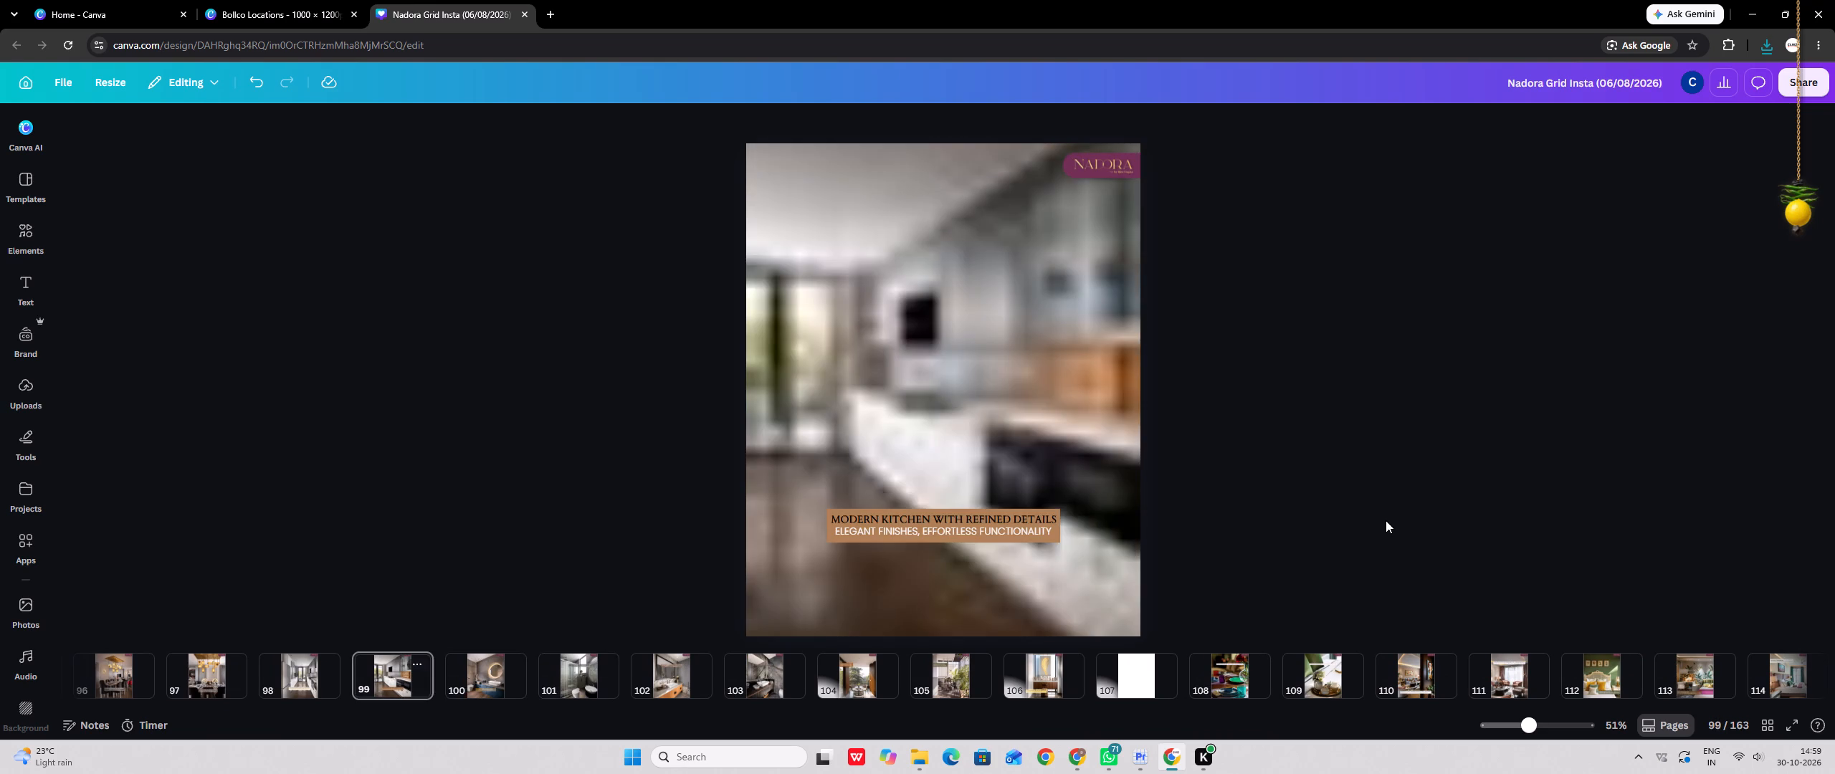
pyautogui.scroll(16, 1386, 520)
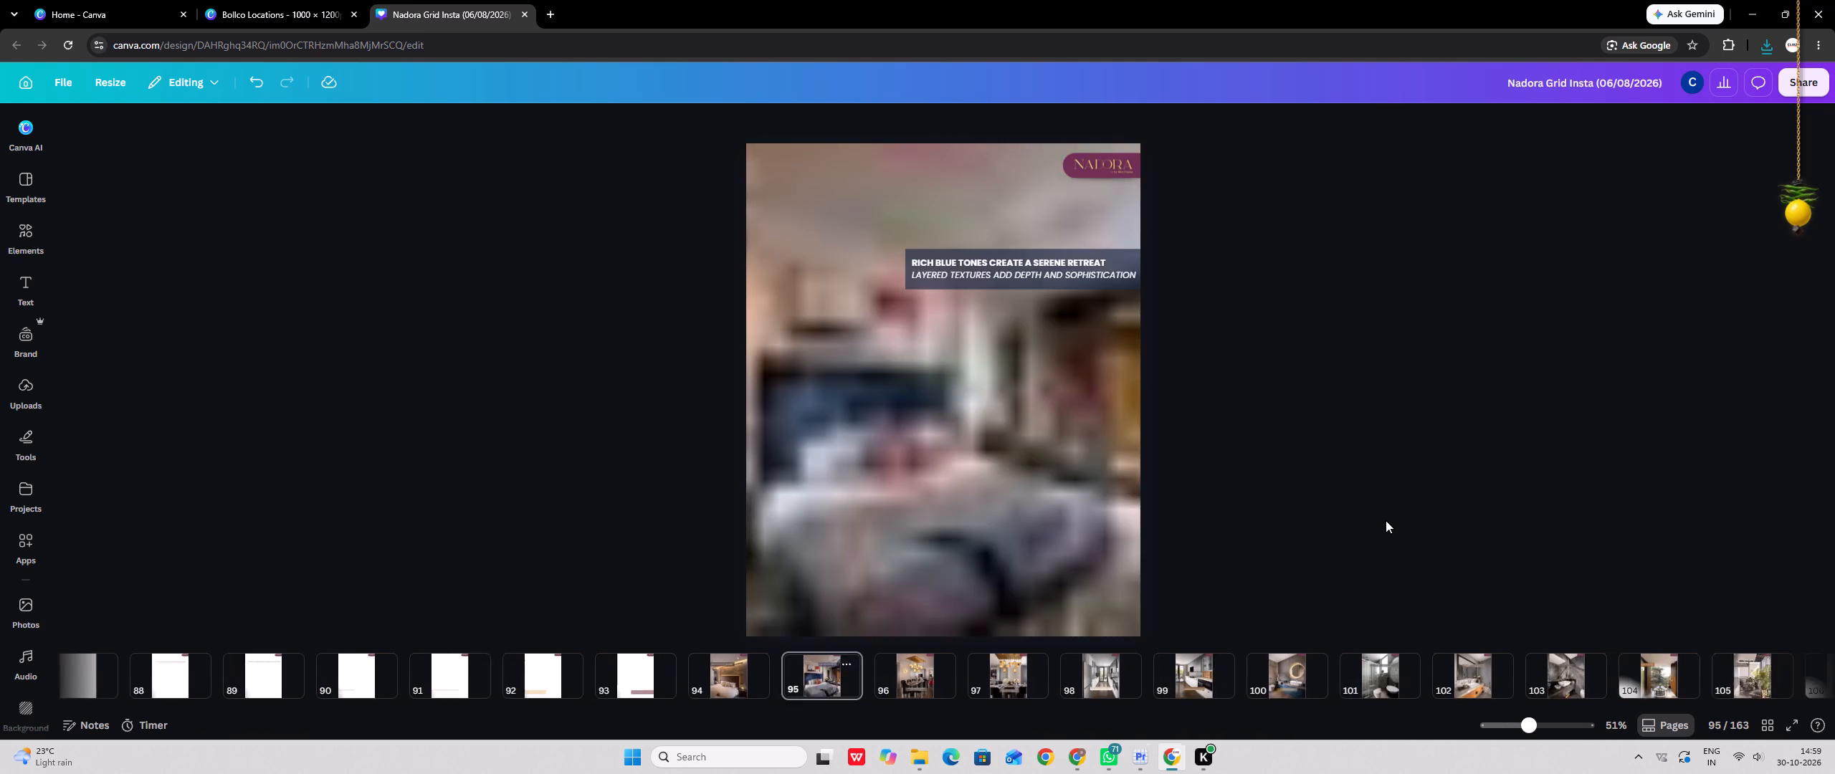
pyautogui.scroll(16, 1386, 520)
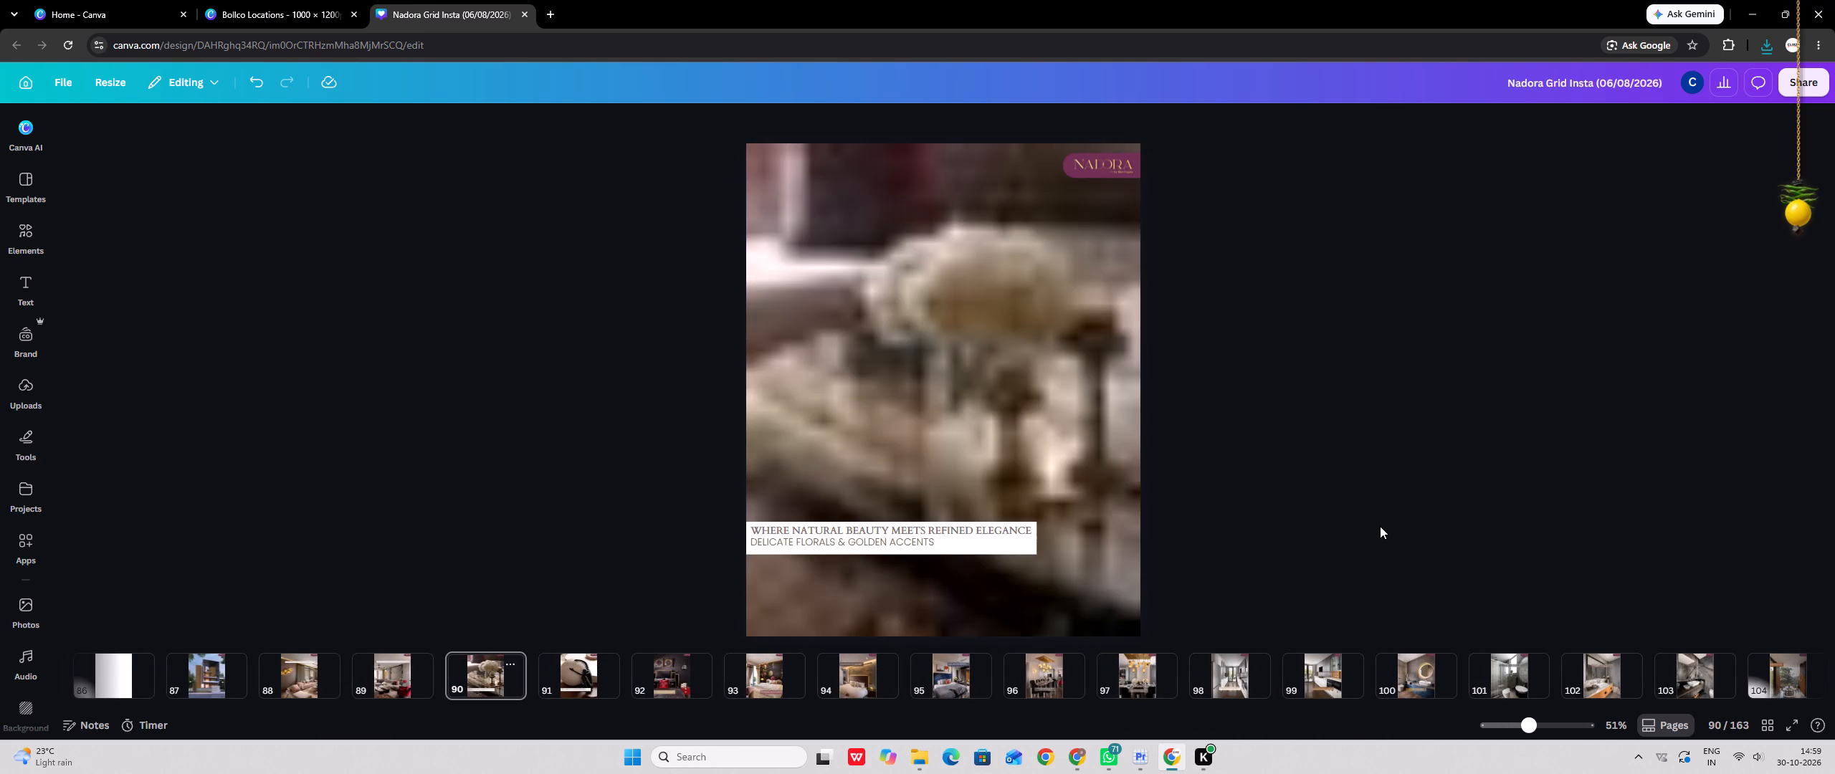
pyautogui.scroll(7, 1380, 526)
pyautogui.scroll(5, 1299, 565)
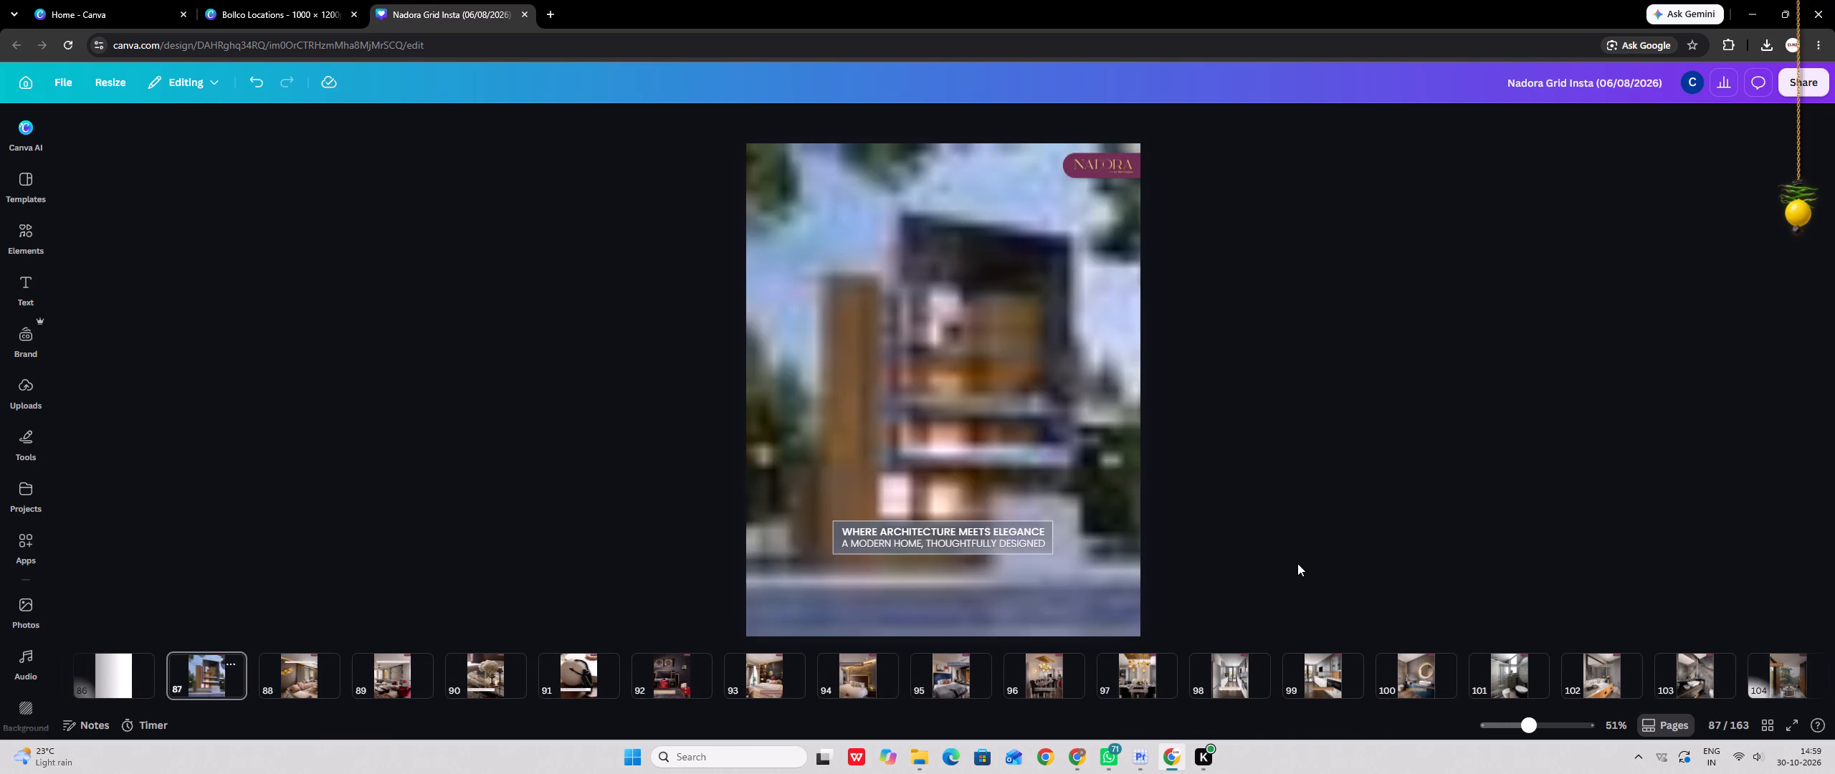
pyautogui.scroll(9, 1297, 563)
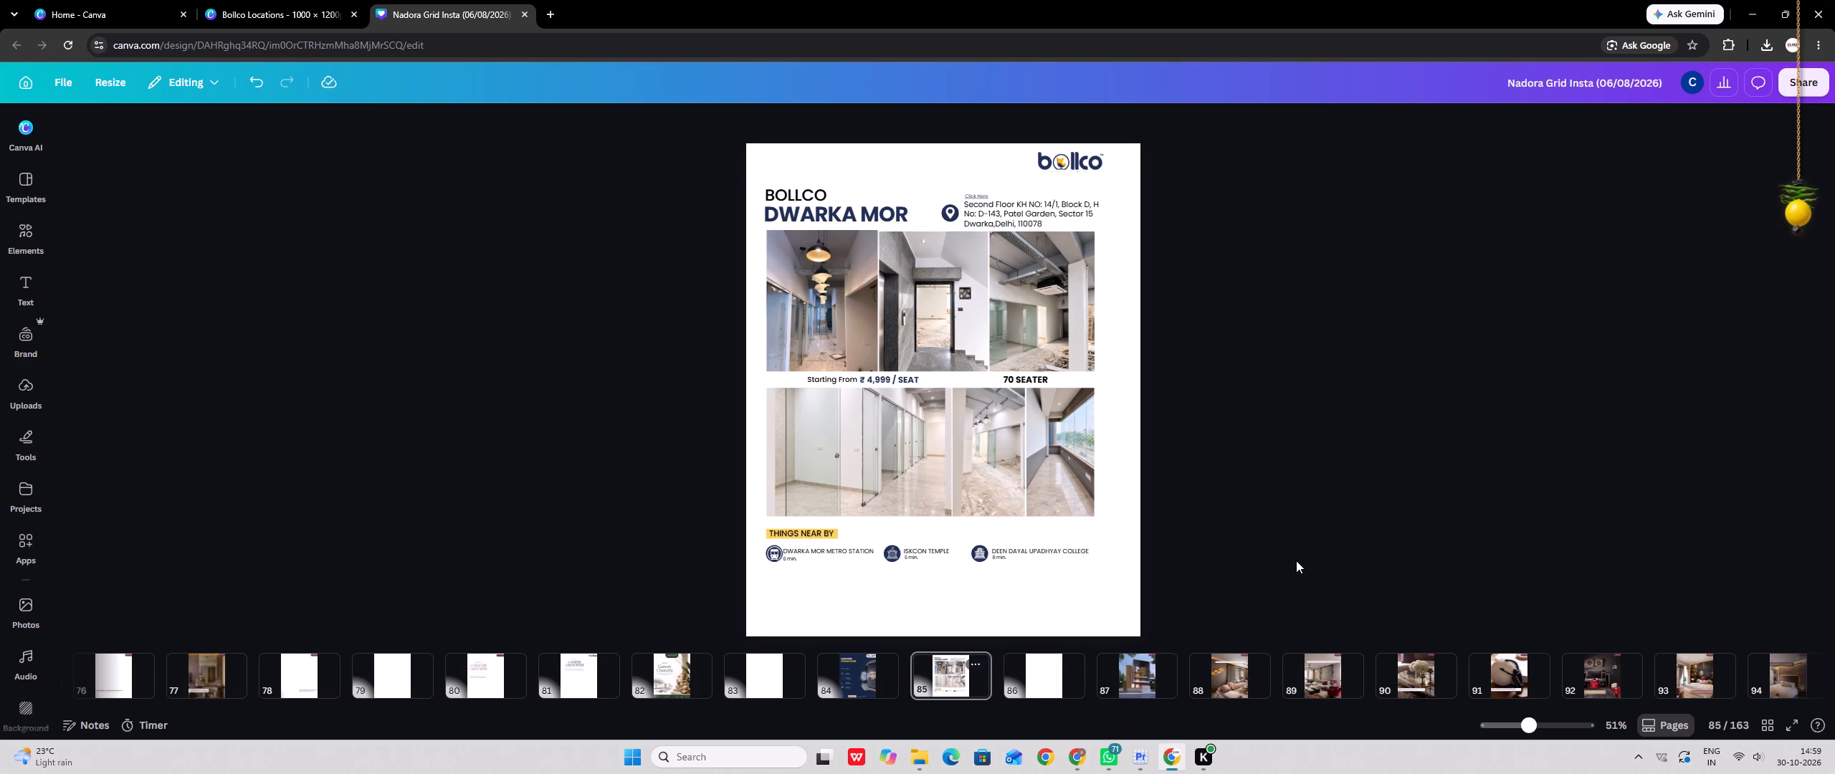
pyautogui.scroll(6, 1295, 558)
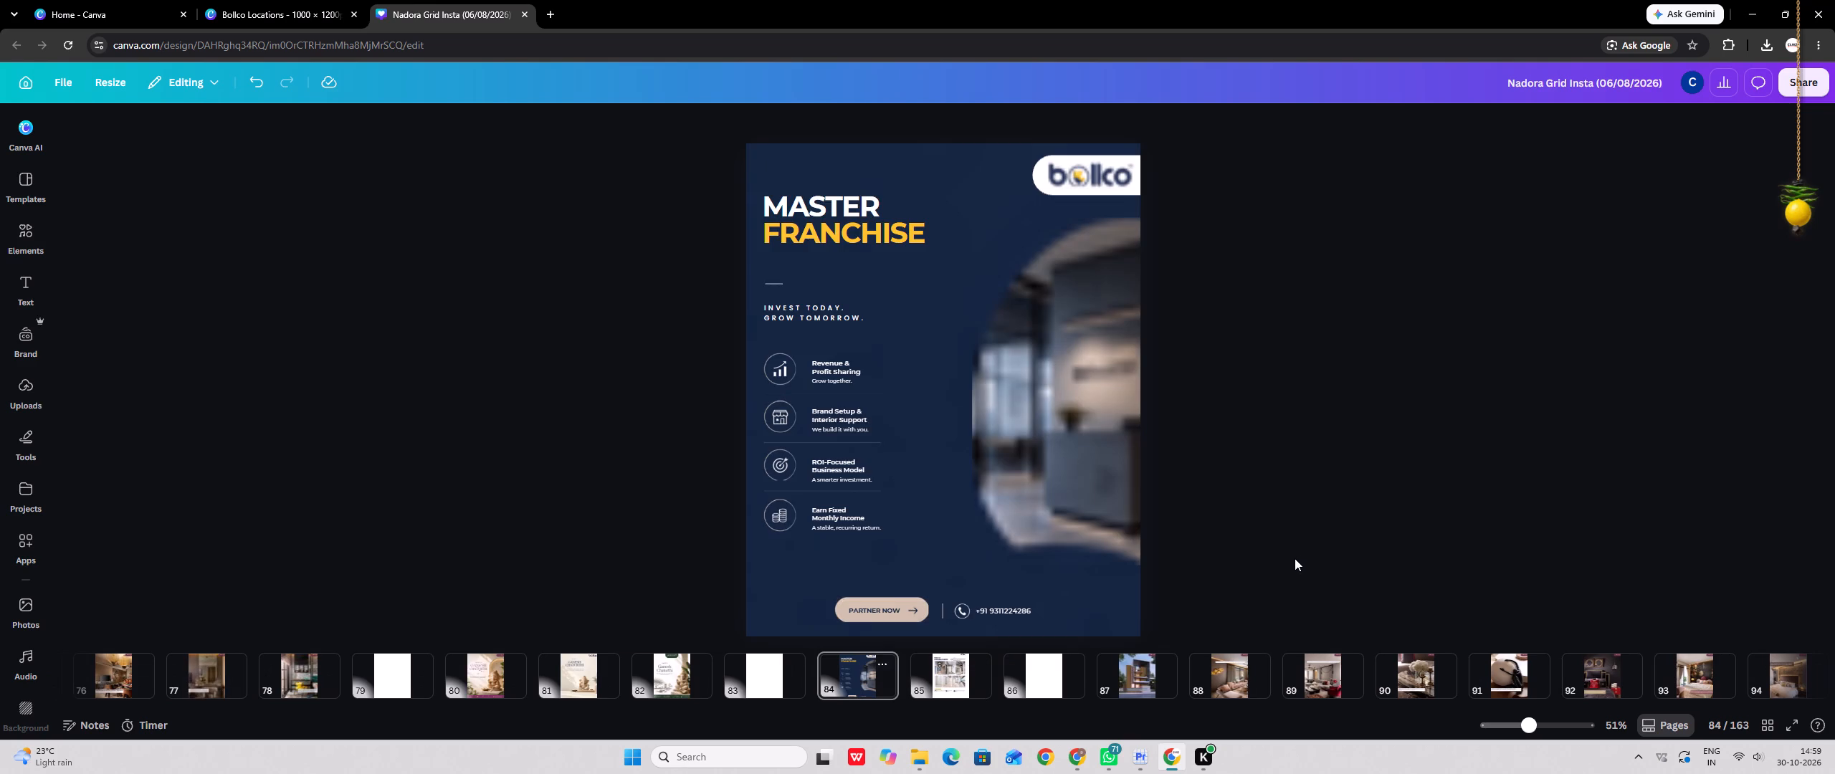
pyautogui.scroll(10, 1295, 558)
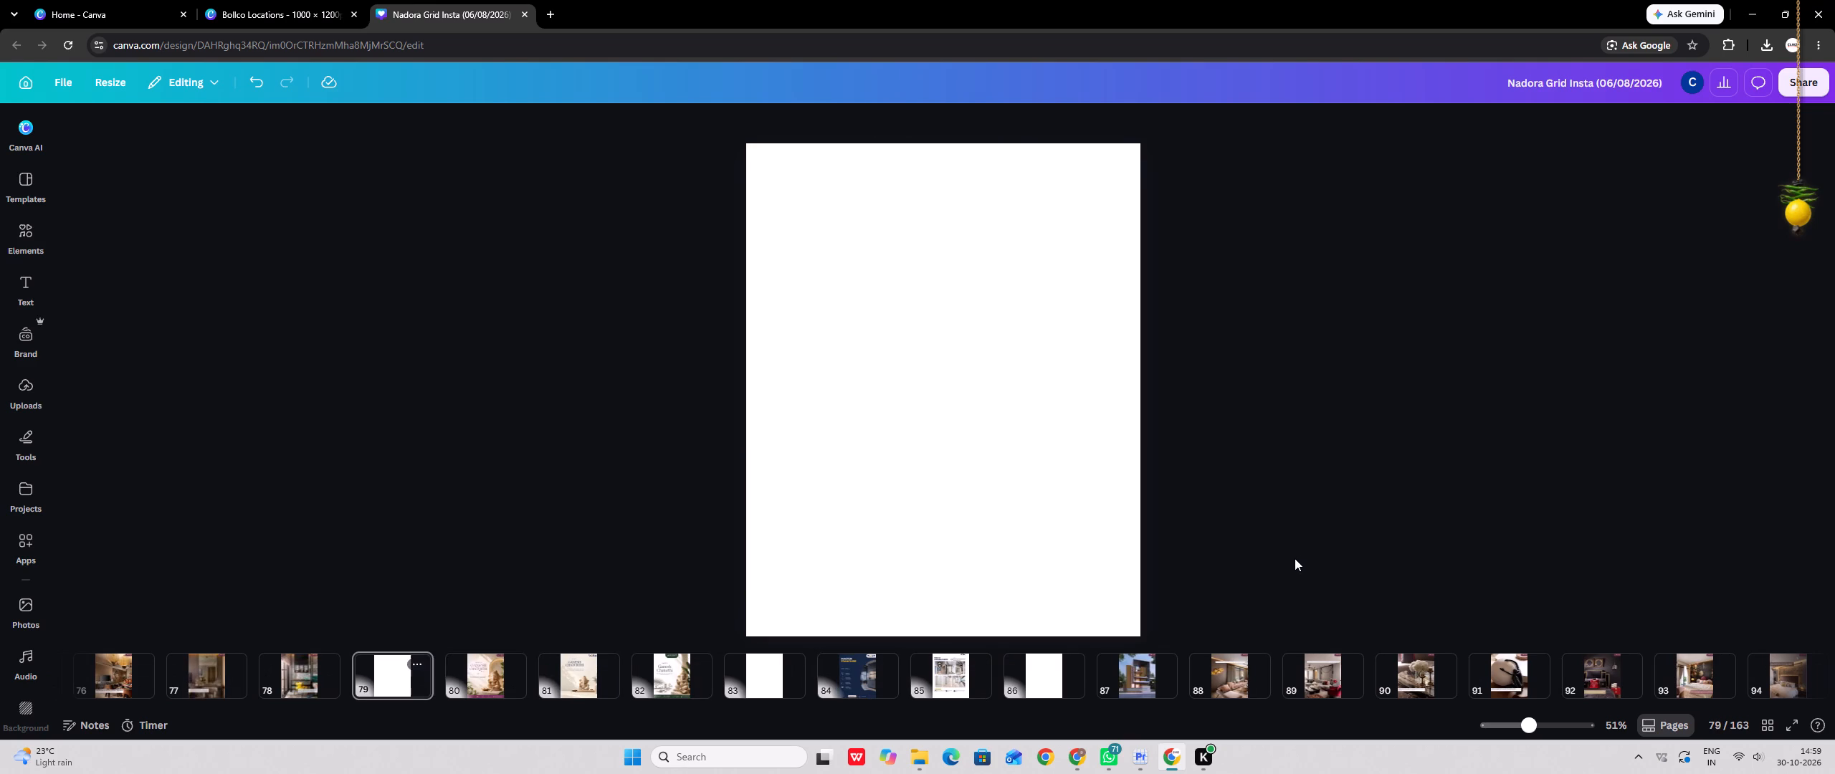
pyautogui.scroll(13, 1295, 558)
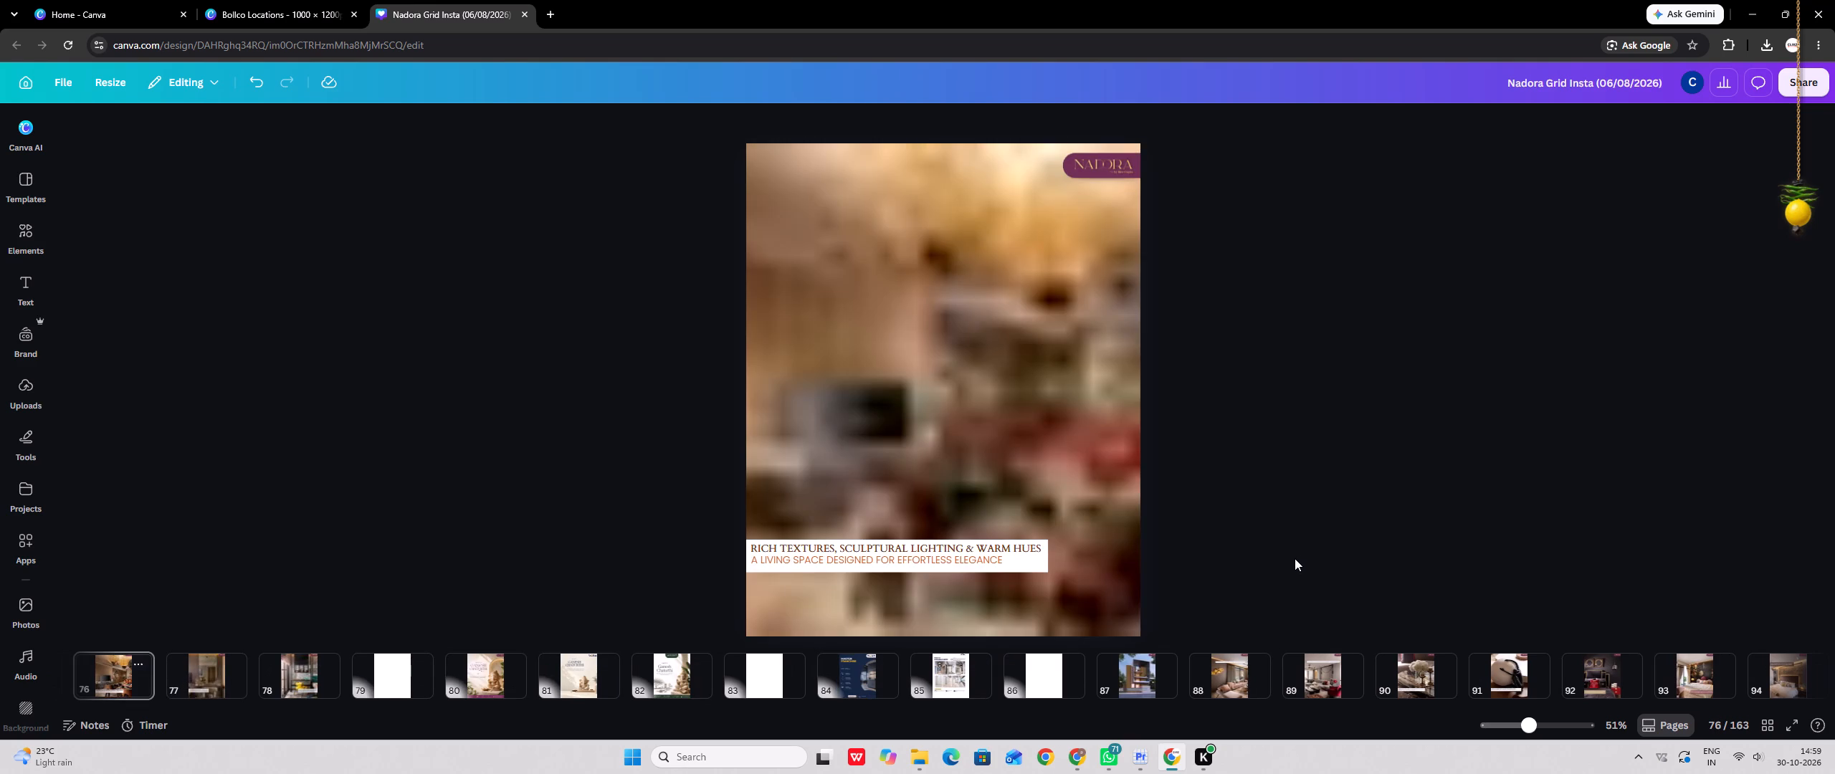
pyautogui.scroll(15, 1295, 558)
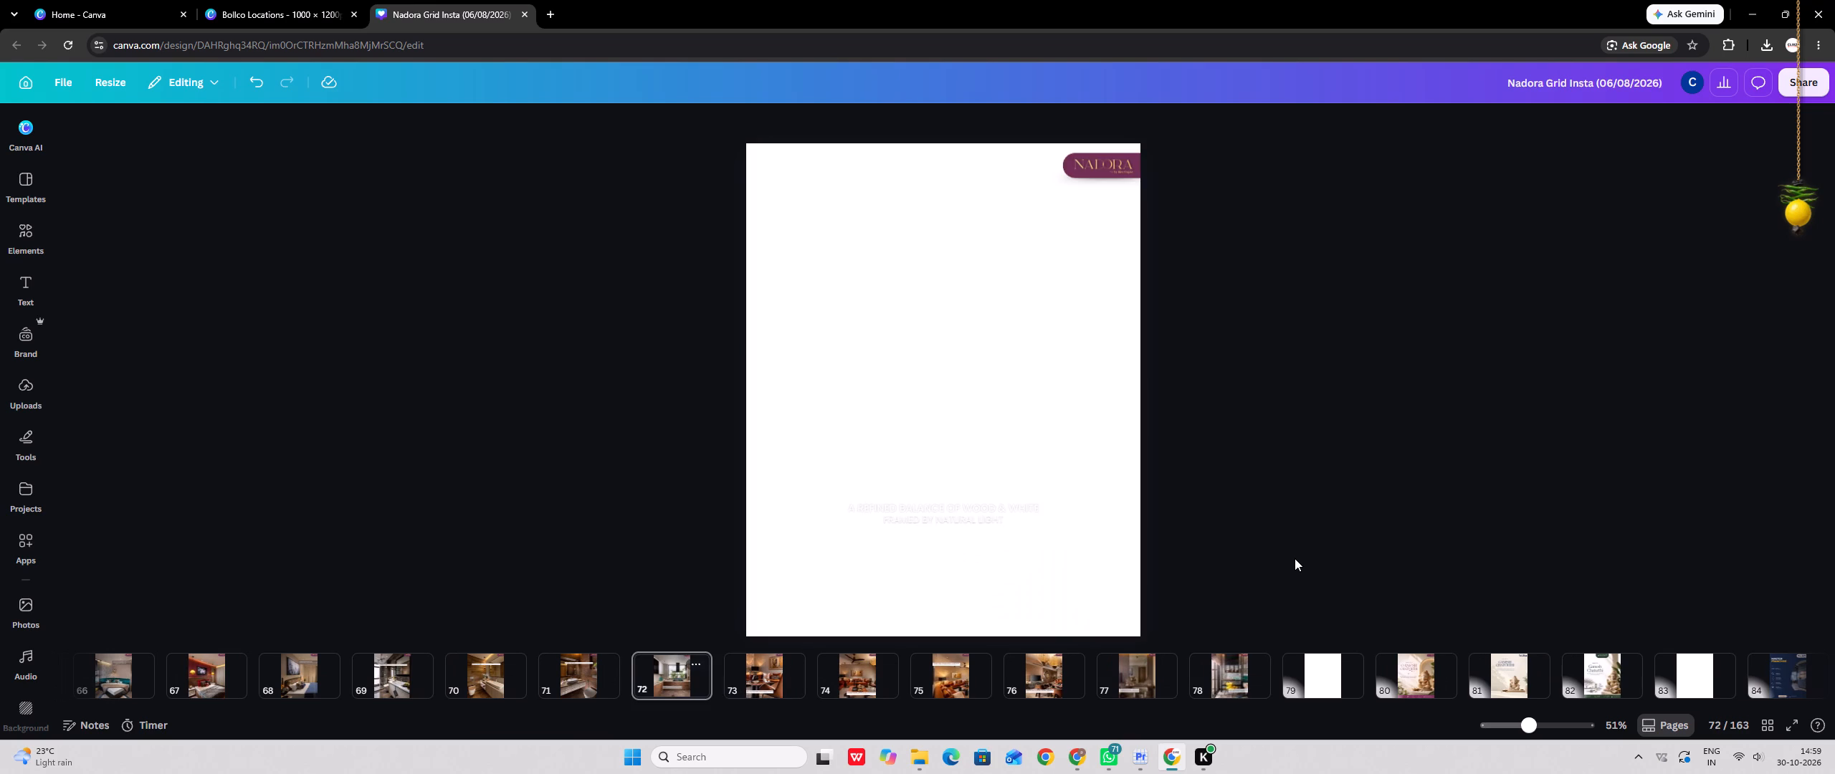
pyautogui.scroll(9, 1295, 558)
pyautogui.scroll(-1, 1295, 558)
pyautogui.scroll(3, 1295, 558)
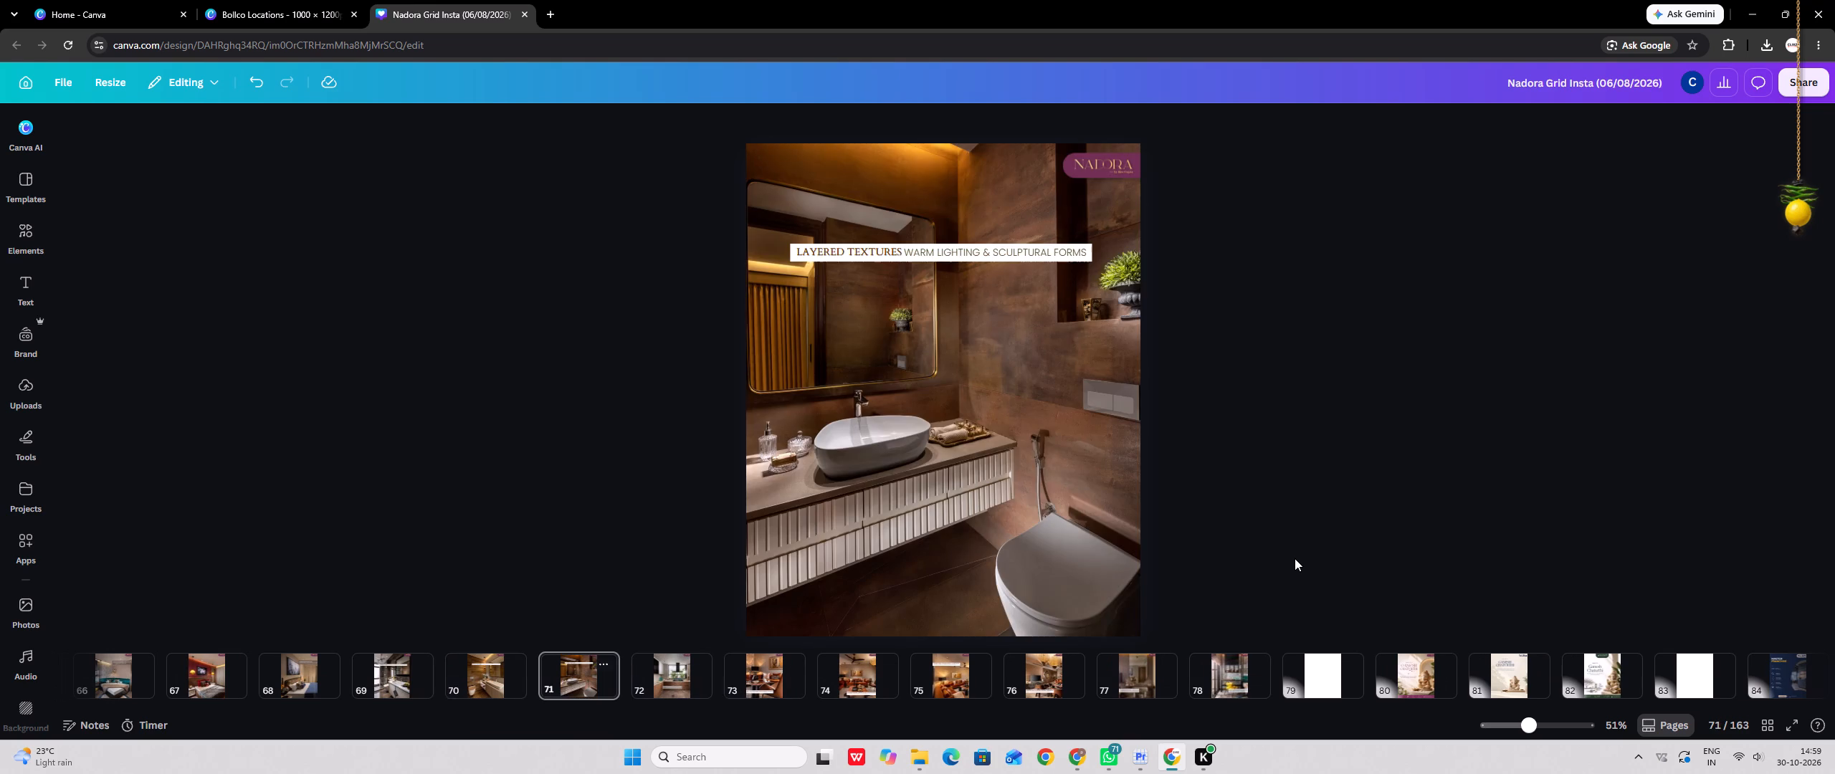
pyautogui.scroll(14, 1295, 558)
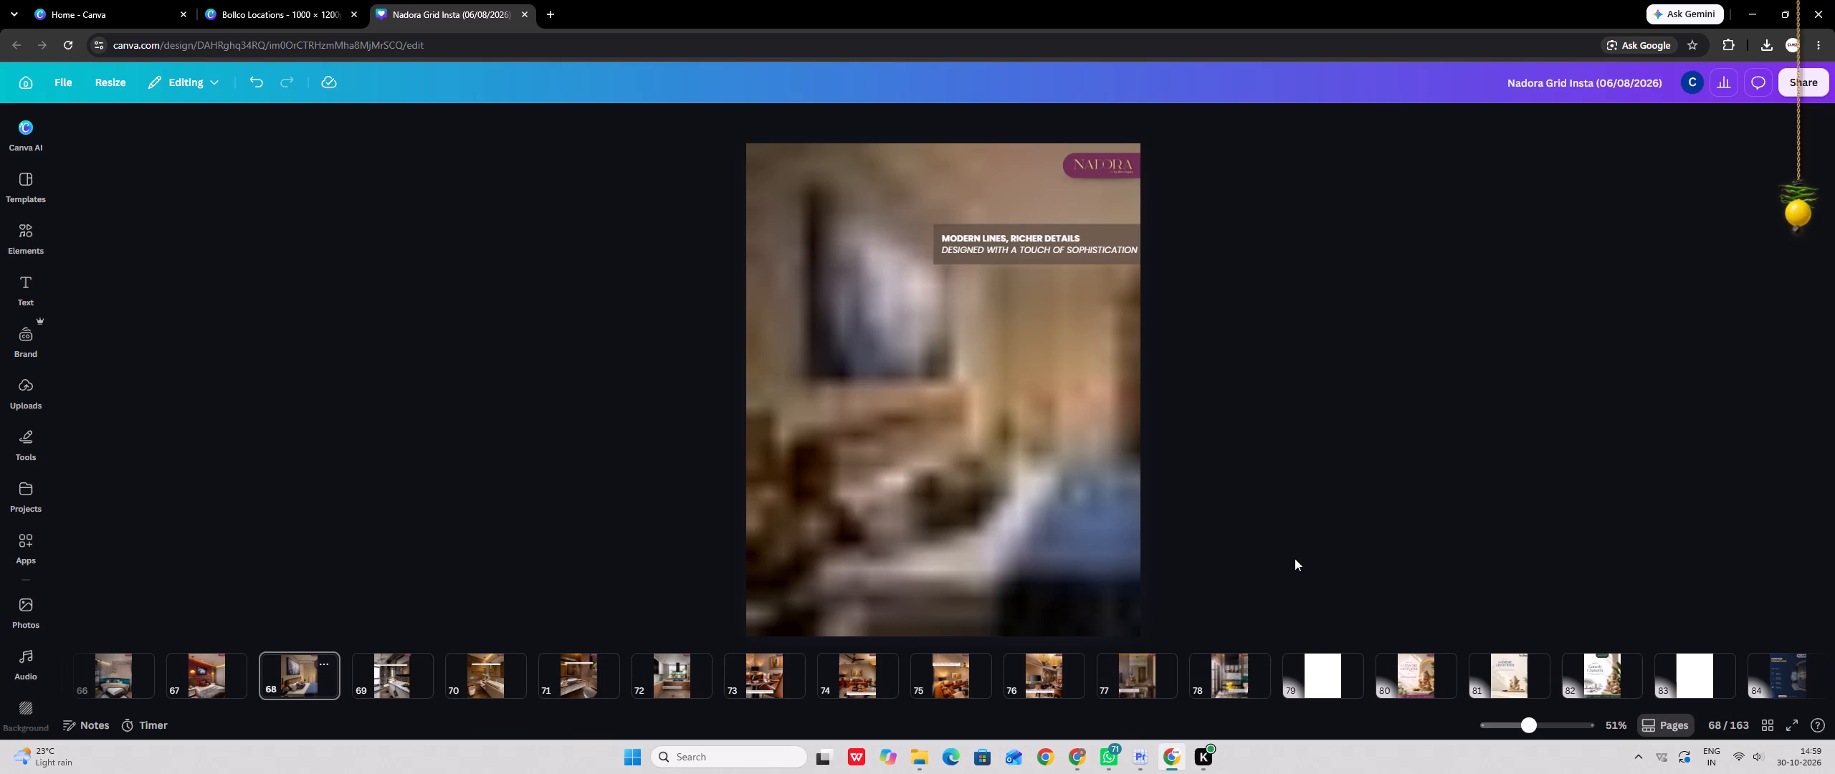
pyautogui.scroll(19, 1295, 558)
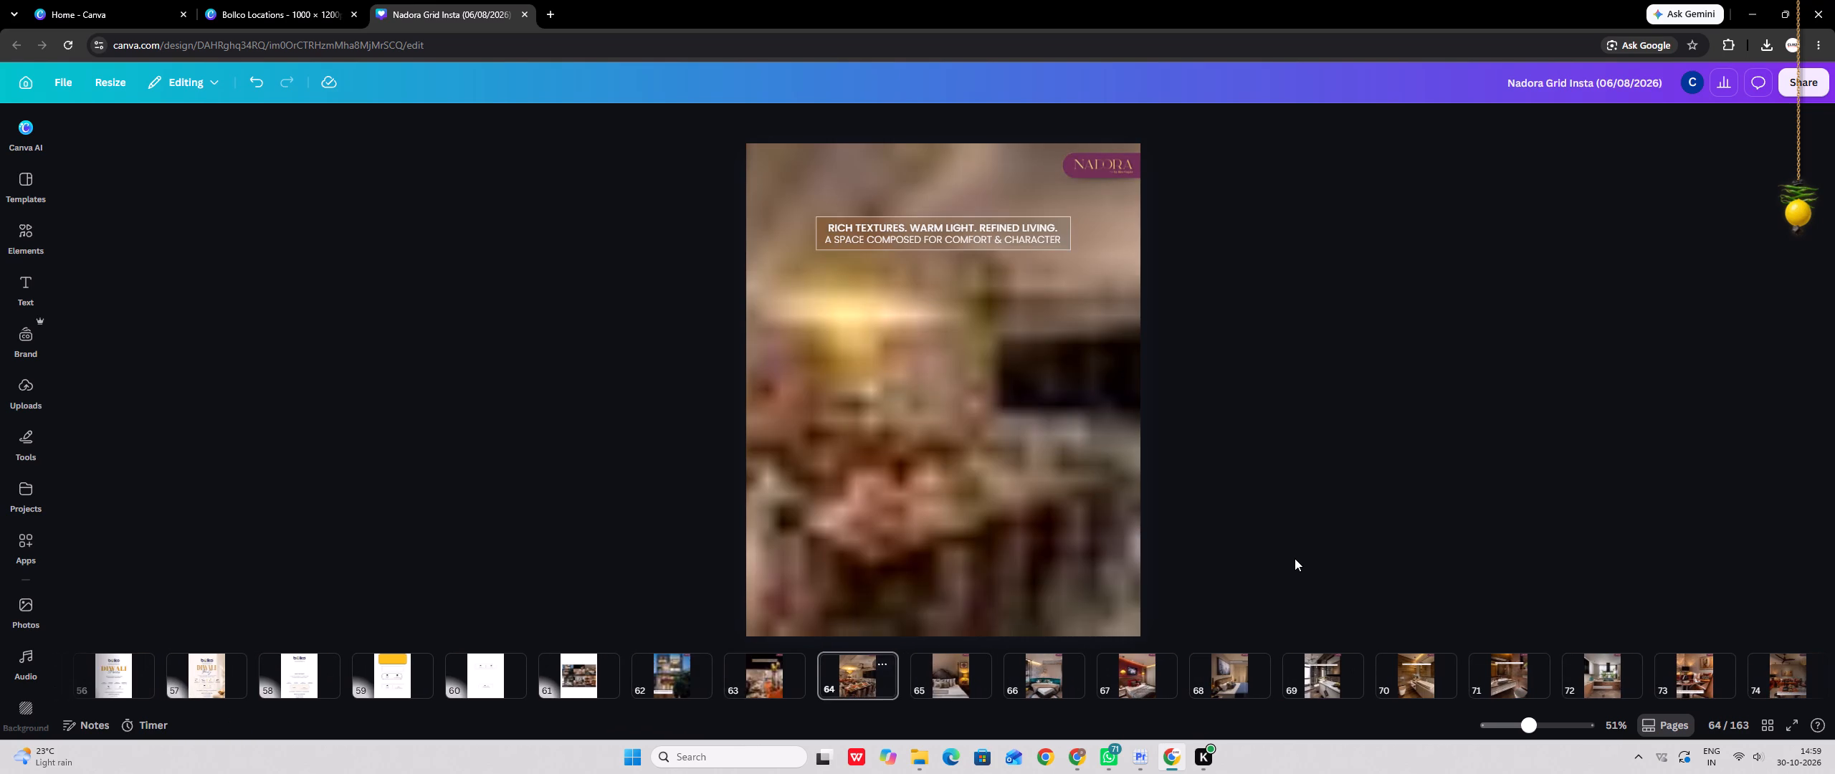
pyautogui.scroll(15, 1295, 558)
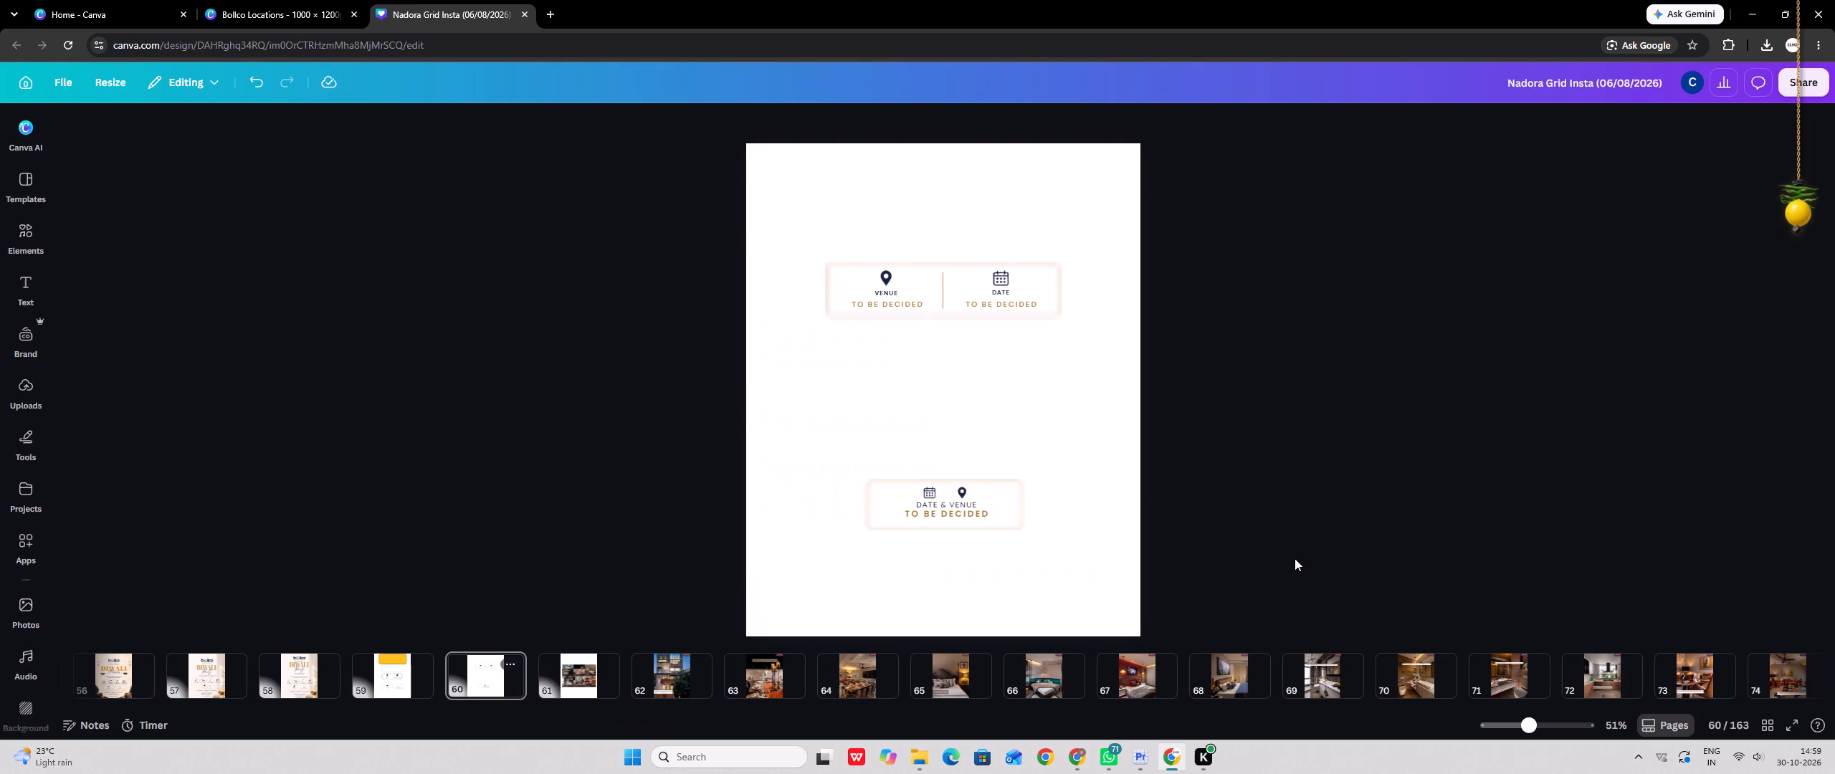
pyautogui.scroll(15, 1295, 558)
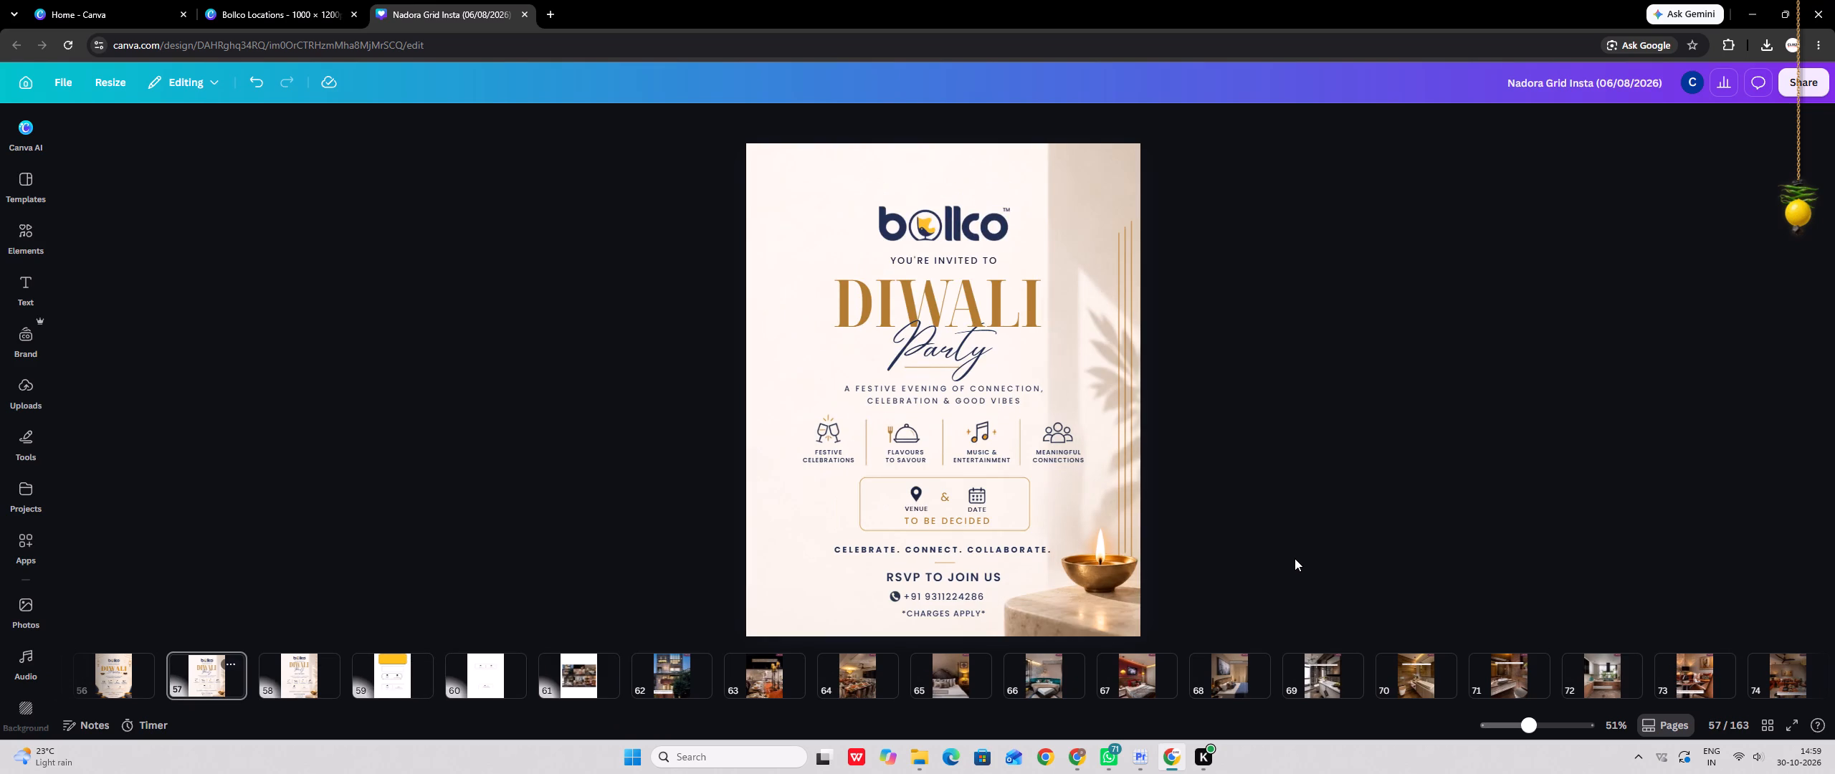
# Look back through the Nadora interior pages, from the Diwali Party invitation on page 57 to the black marble bathroom on page 37.
pyautogui.scroll(6, 1295, 558)
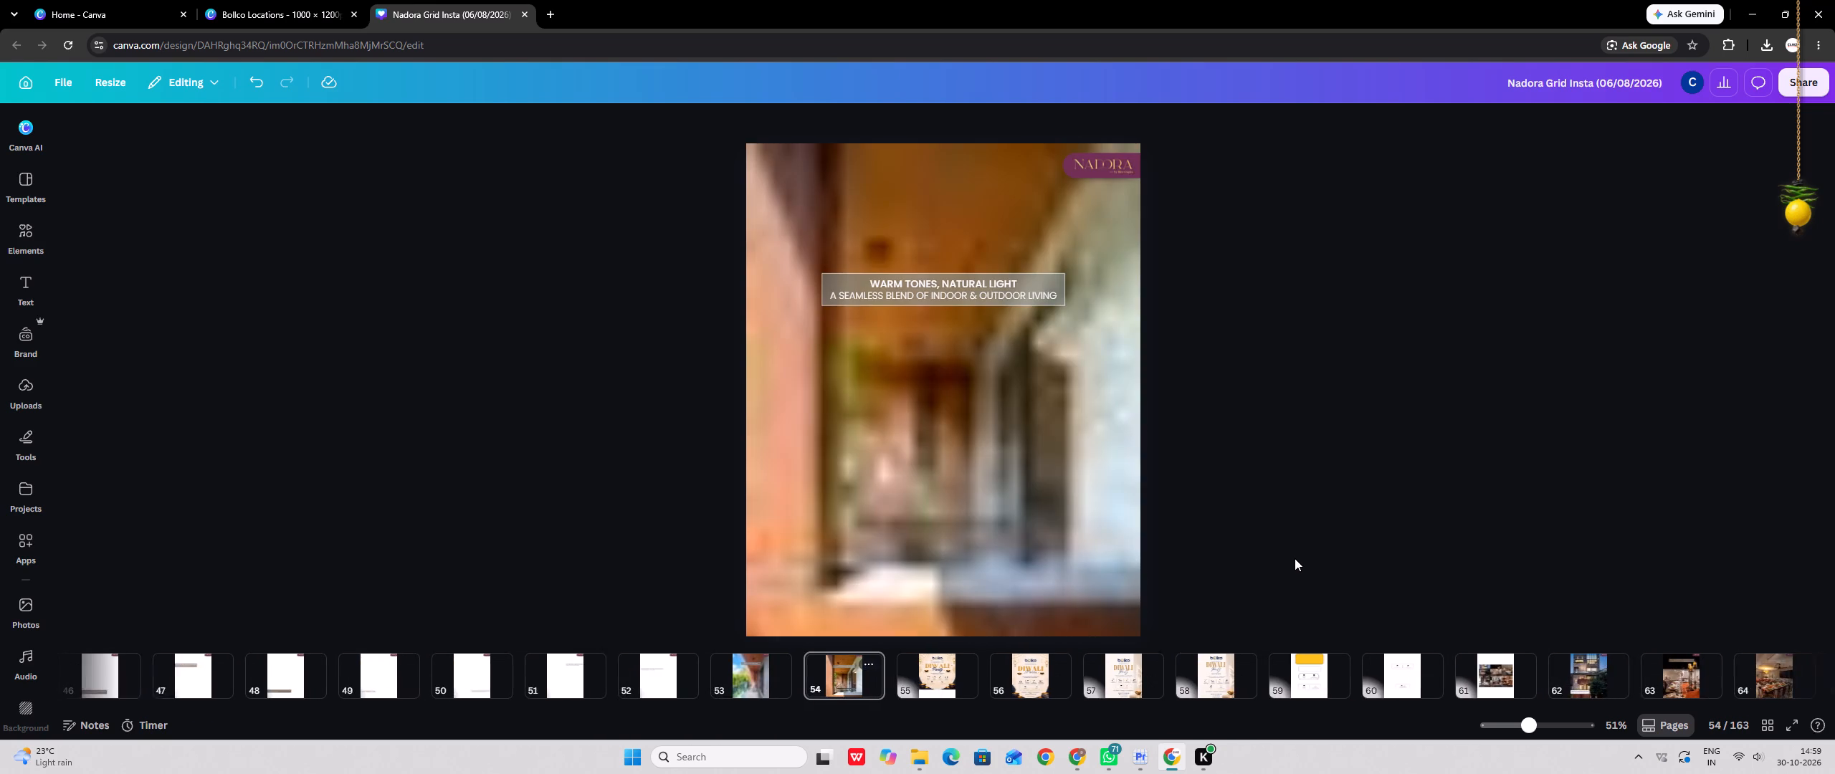
pyautogui.scroll(8, 1295, 558)
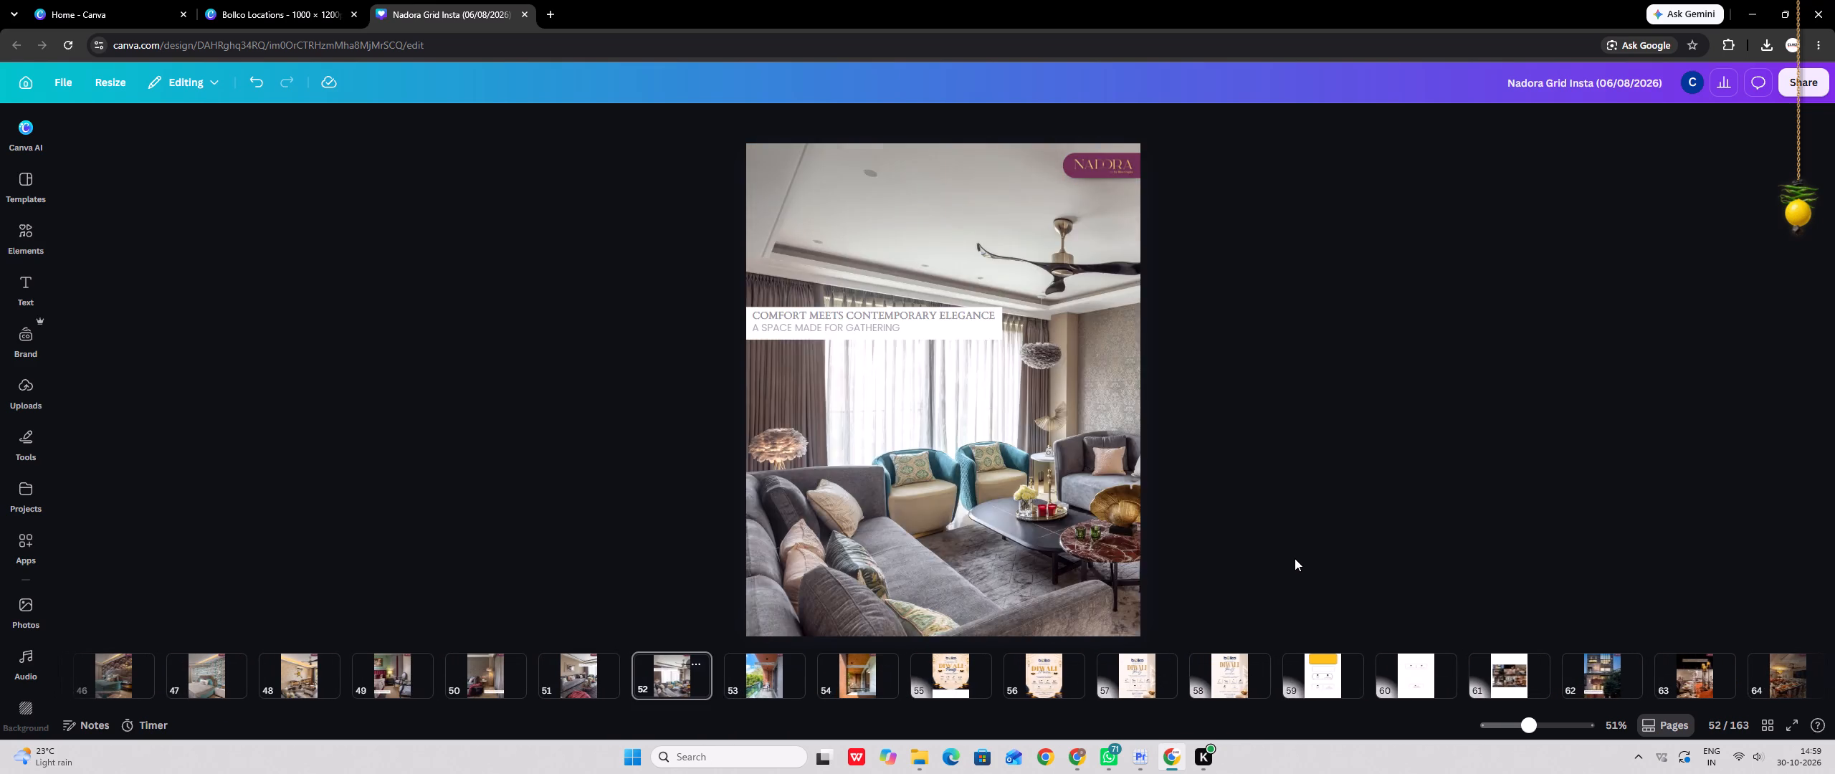
pyautogui.scroll(15, 1295, 558)
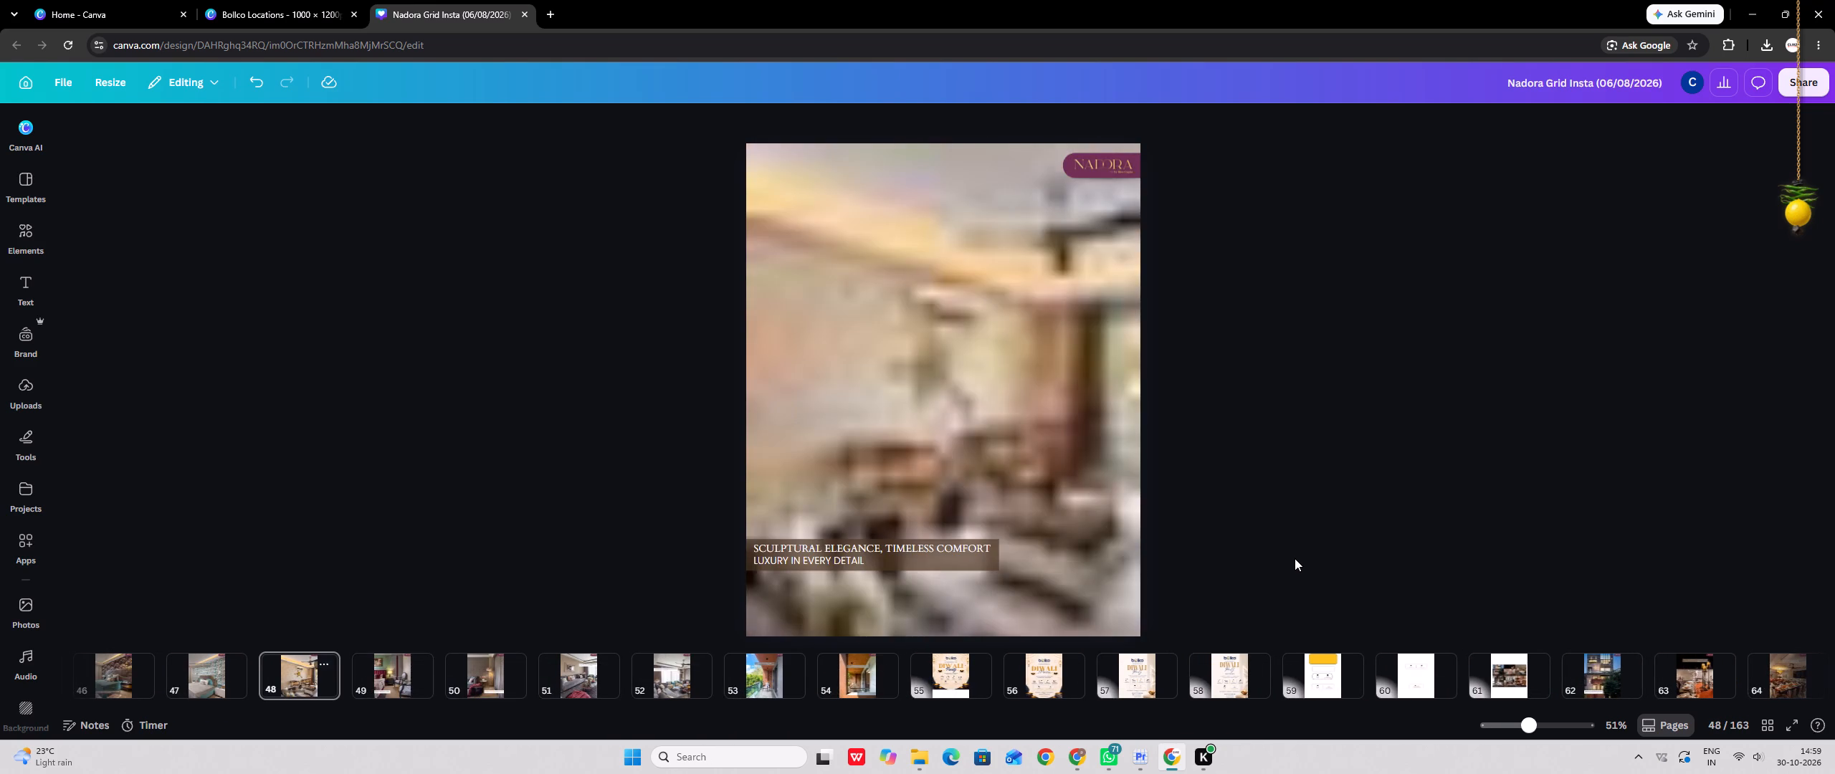
pyautogui.scroll(14, 1295, 558)
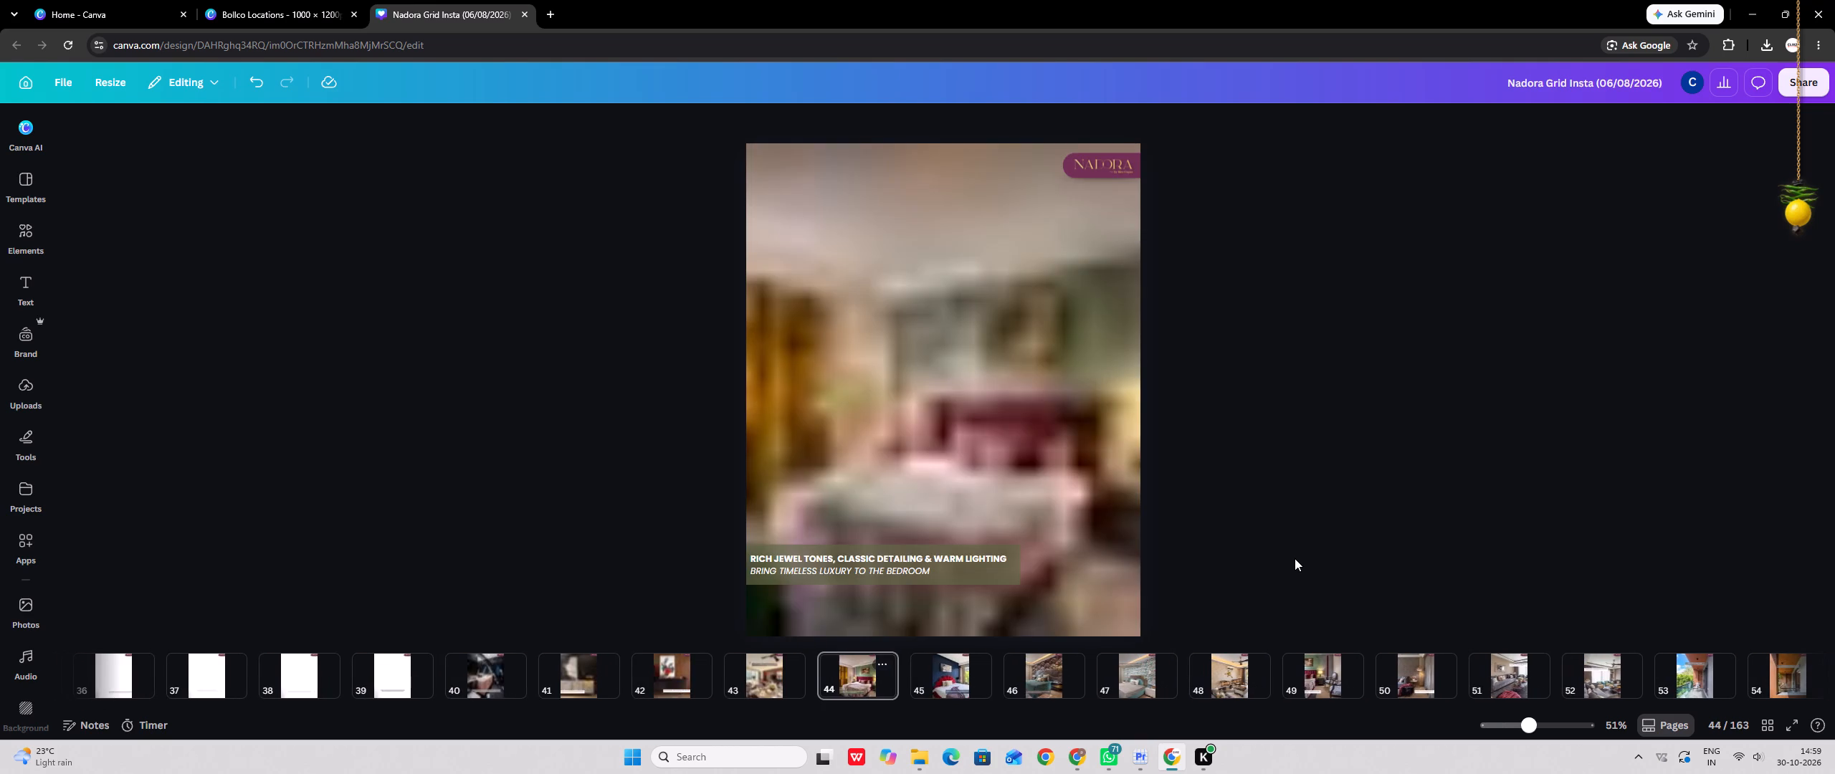
pyautogui.scroll(12, 1295, 558)
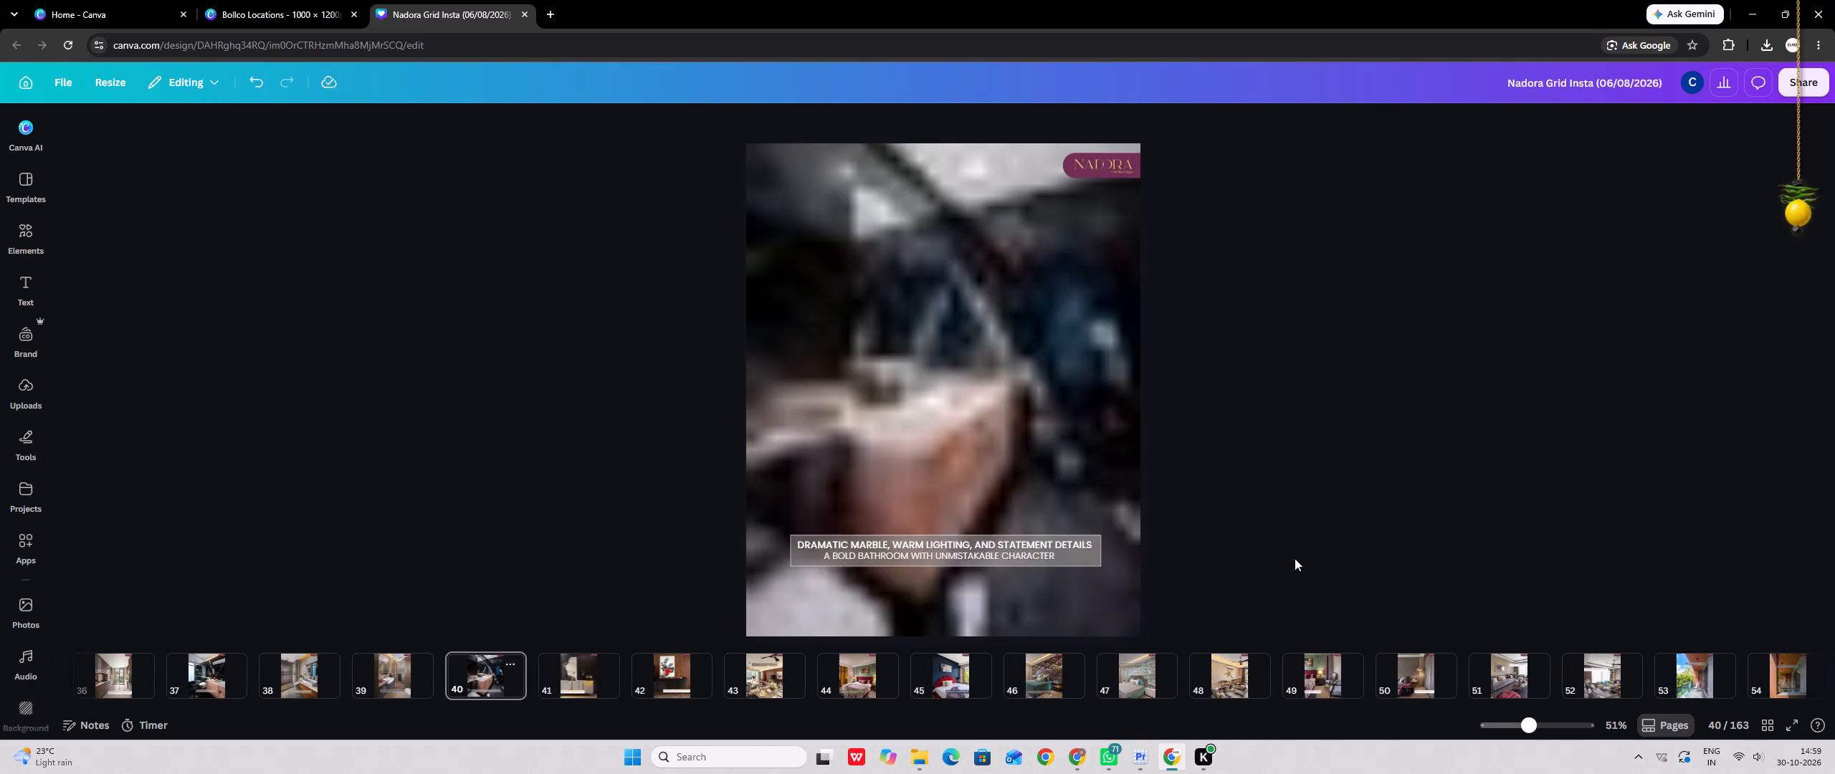
pyautogui.scroll(10, 1295, 558)
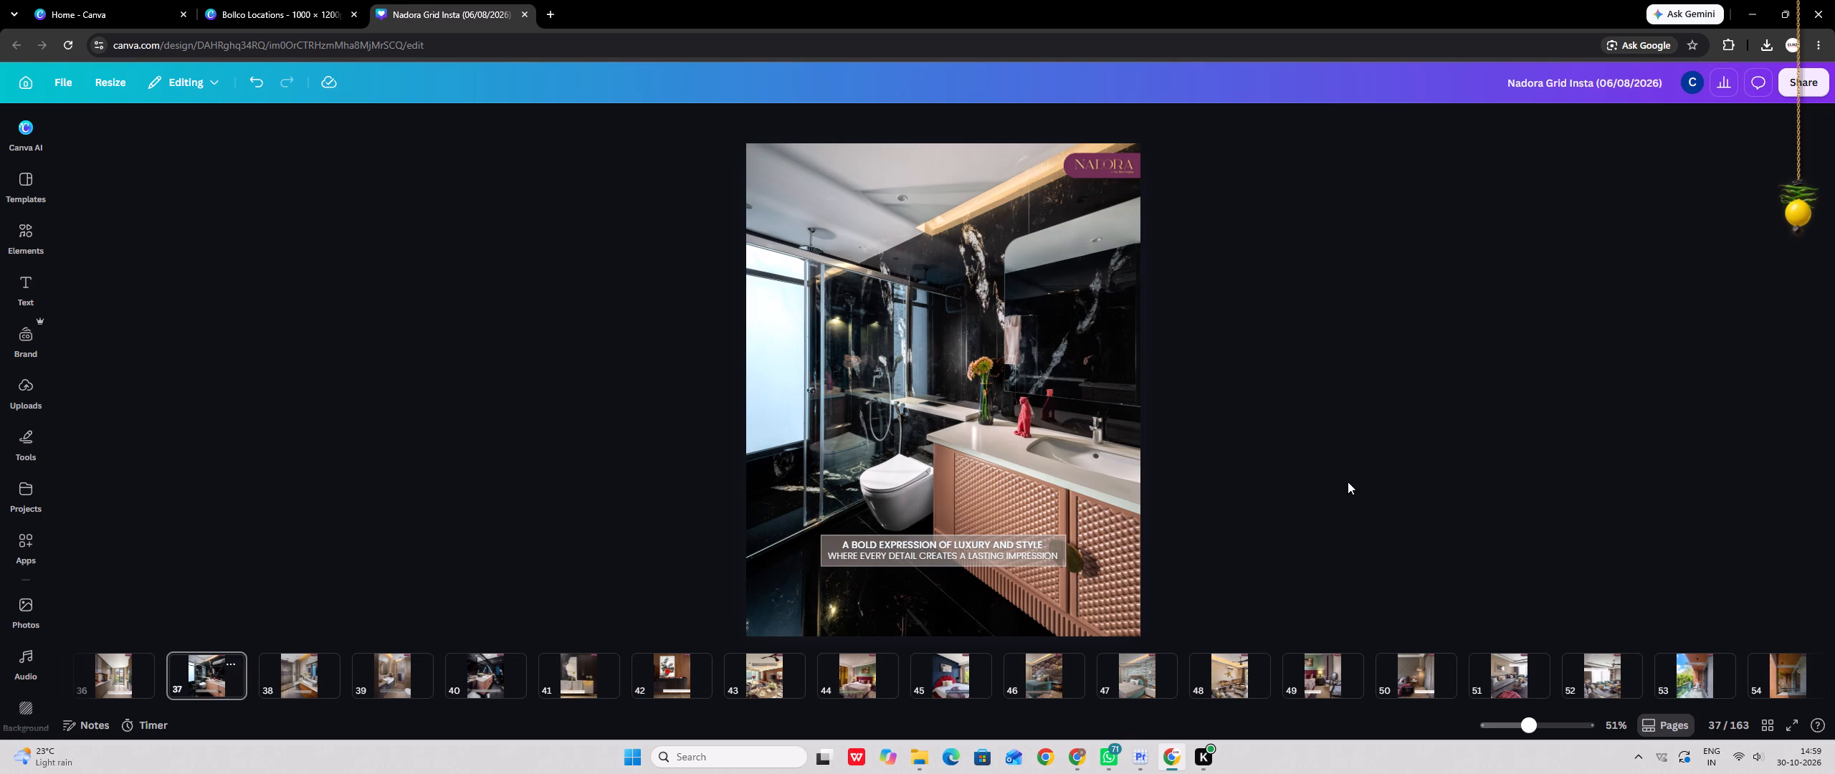
# Look over the thumbnails of the earlier pages, from page 37 back to page 1 of the design.
pyautogui.scroll(4, 723, 664)
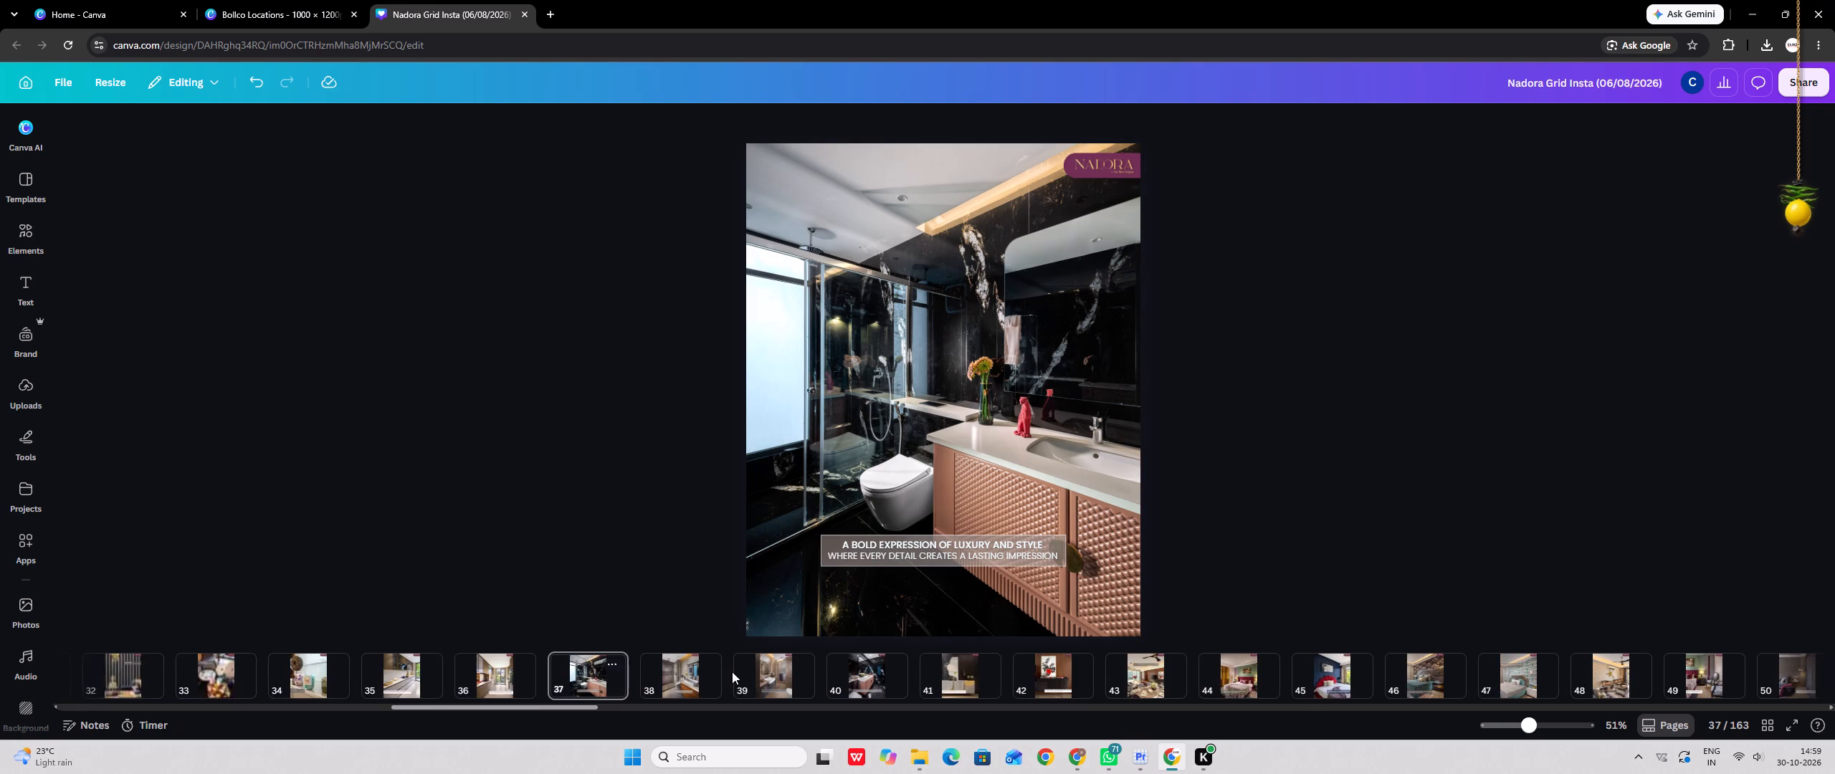
pyautogui.scroll(14, 781, 674)
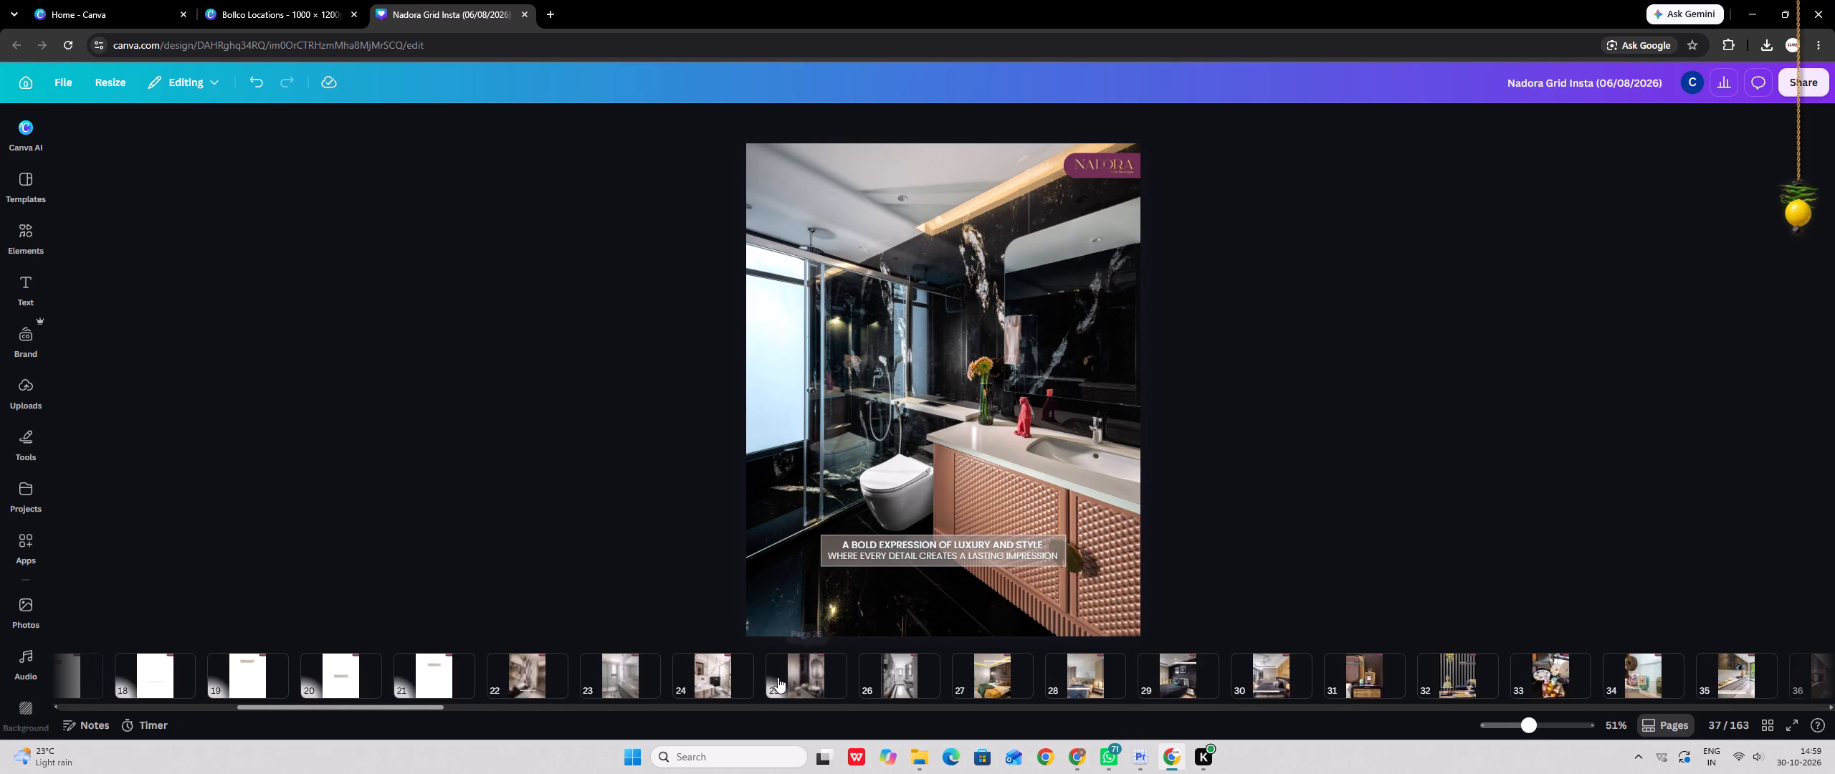
pyautogui.scroll(15, 778, 677)
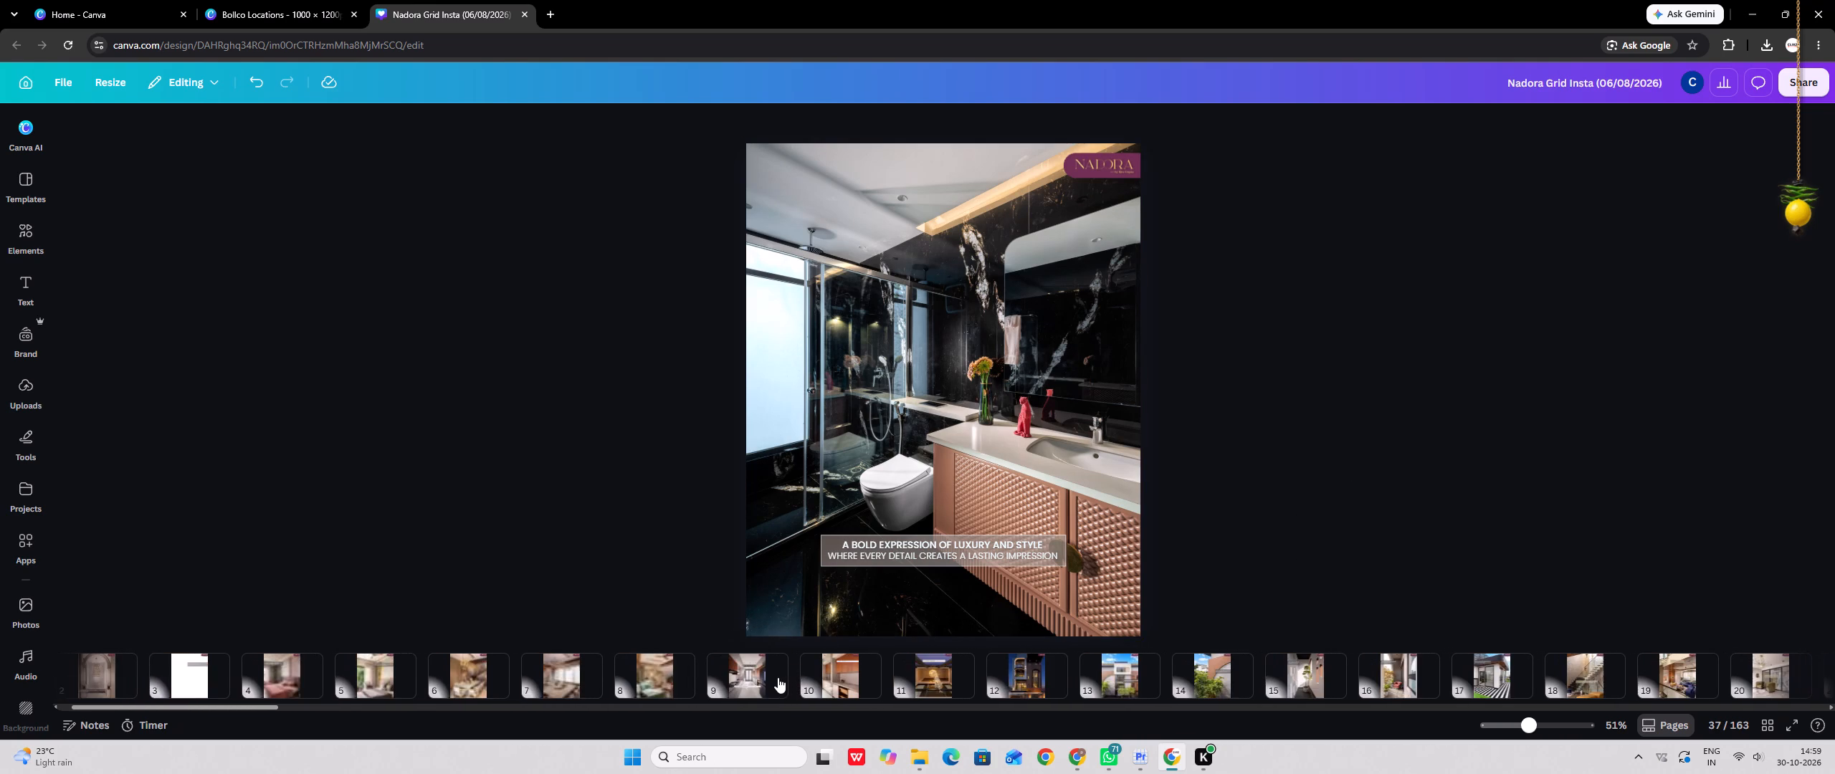
pyautogui.scroll(11, 778, 677)
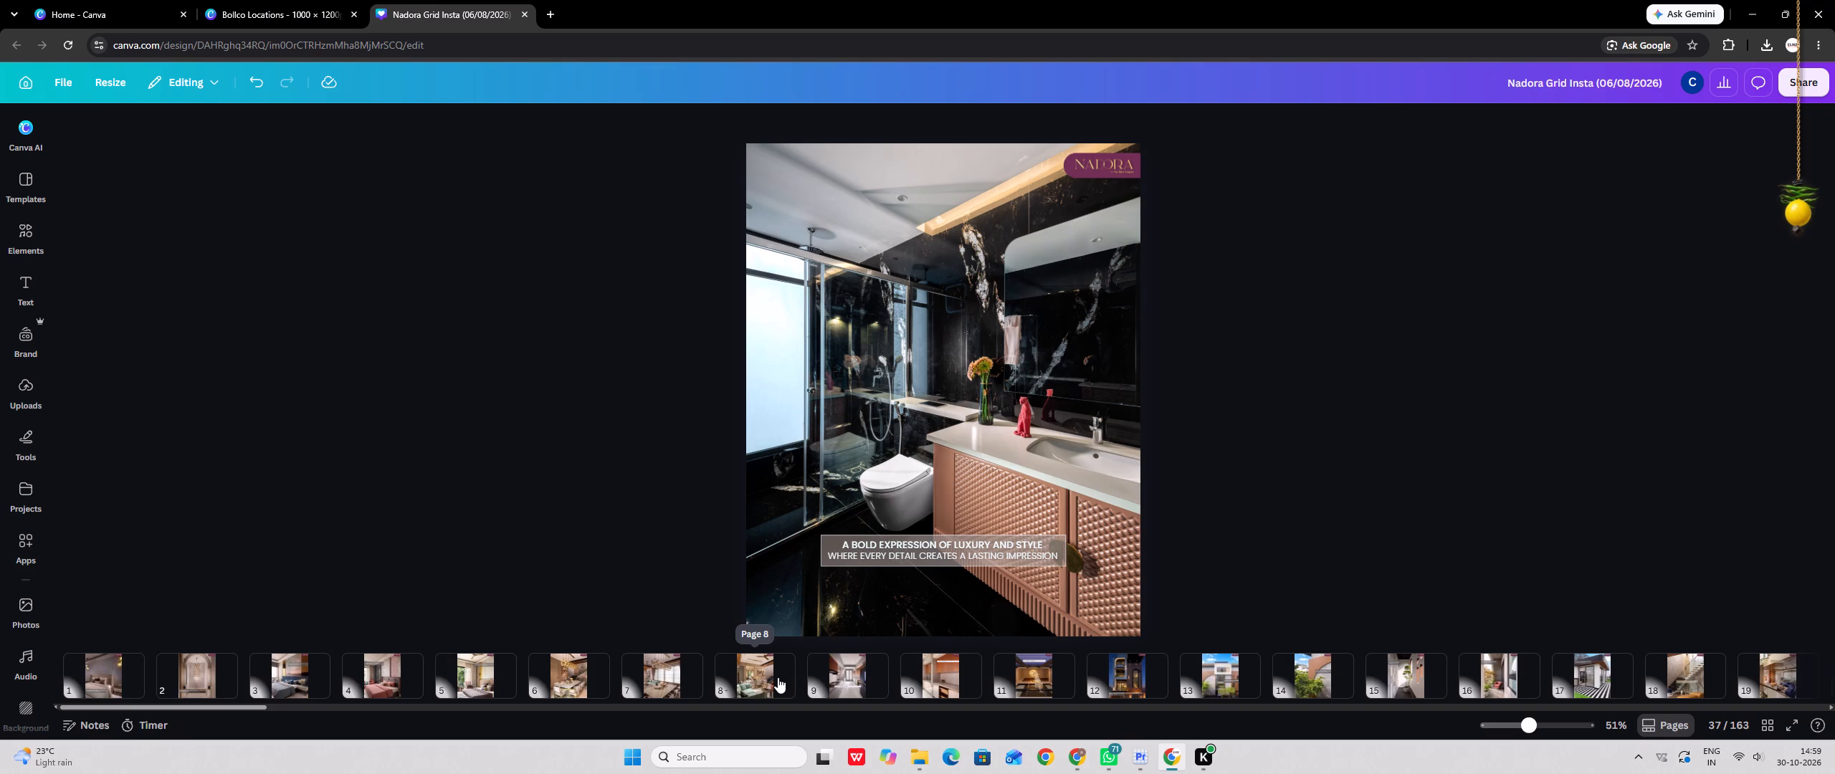
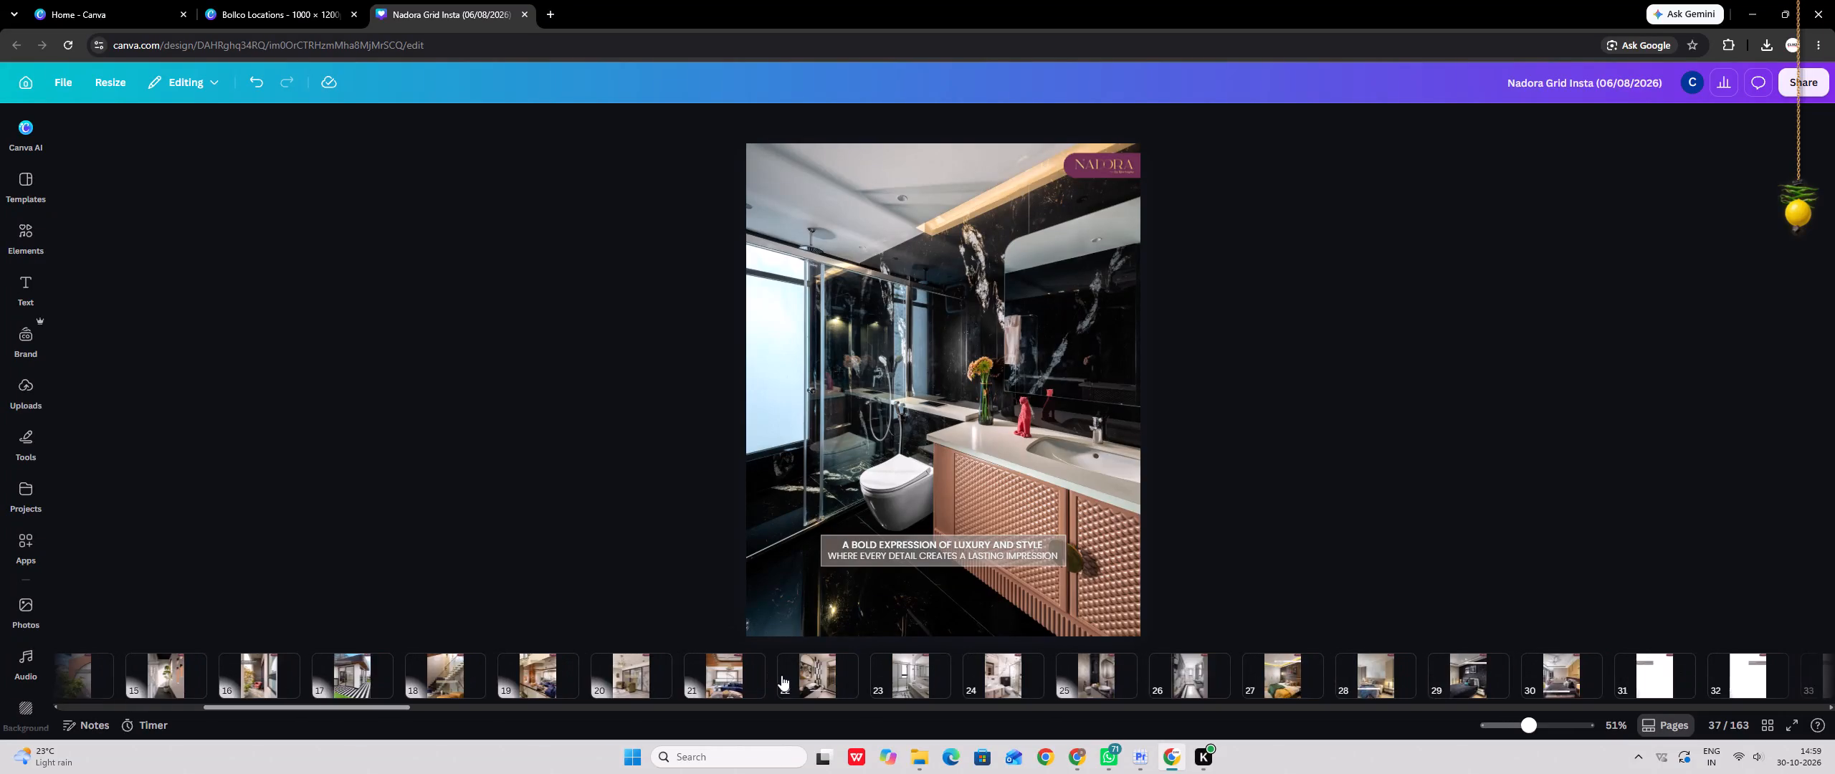
# Open page 13, the white and terracotta house exterior, to view it.
pyautogui.scroll(12, 752, 677)
pyautogui.click(541, 679)
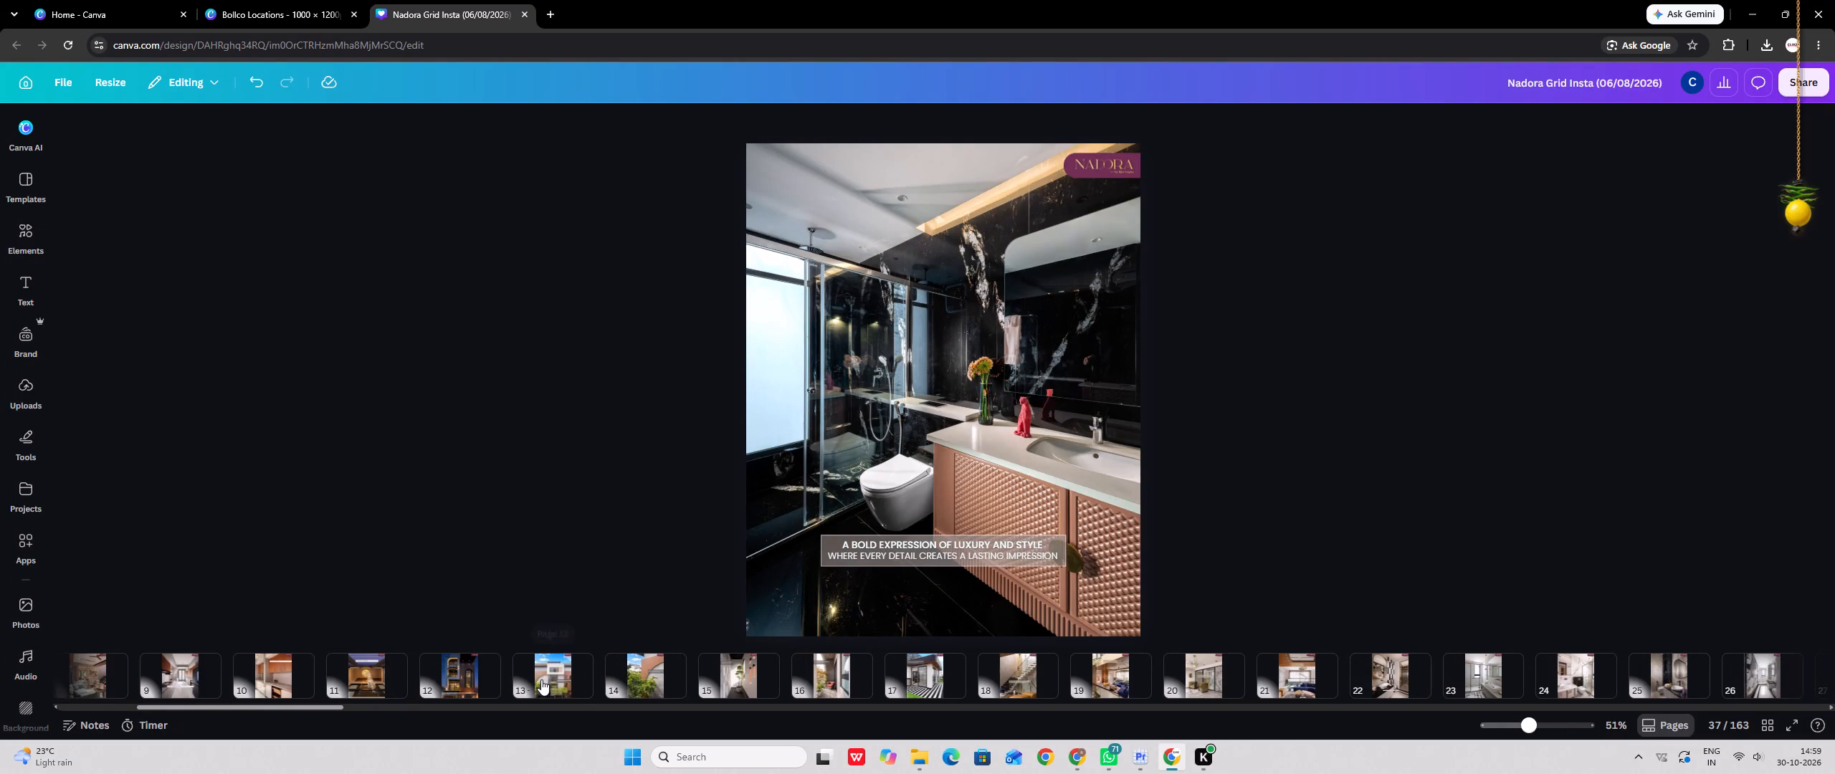
# Look through the page thumbnails from page 13 forward to the festive creatives around pages 149 to 153.
pyautogui.scroll(-7, 567, 671)
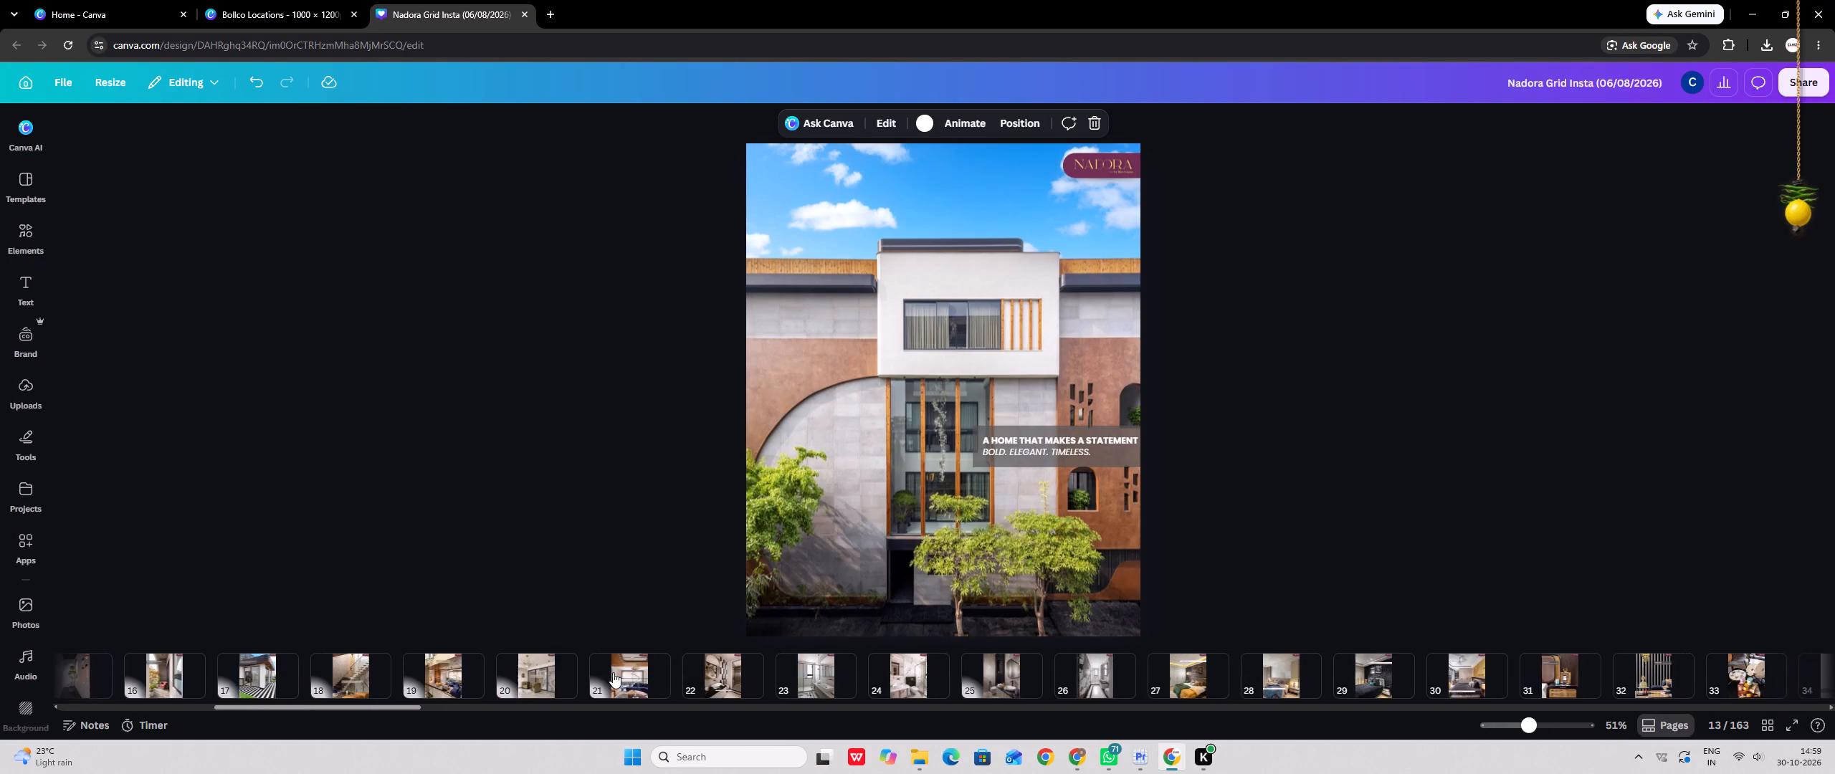
pyautogui.scroll(-13, 613, 672)
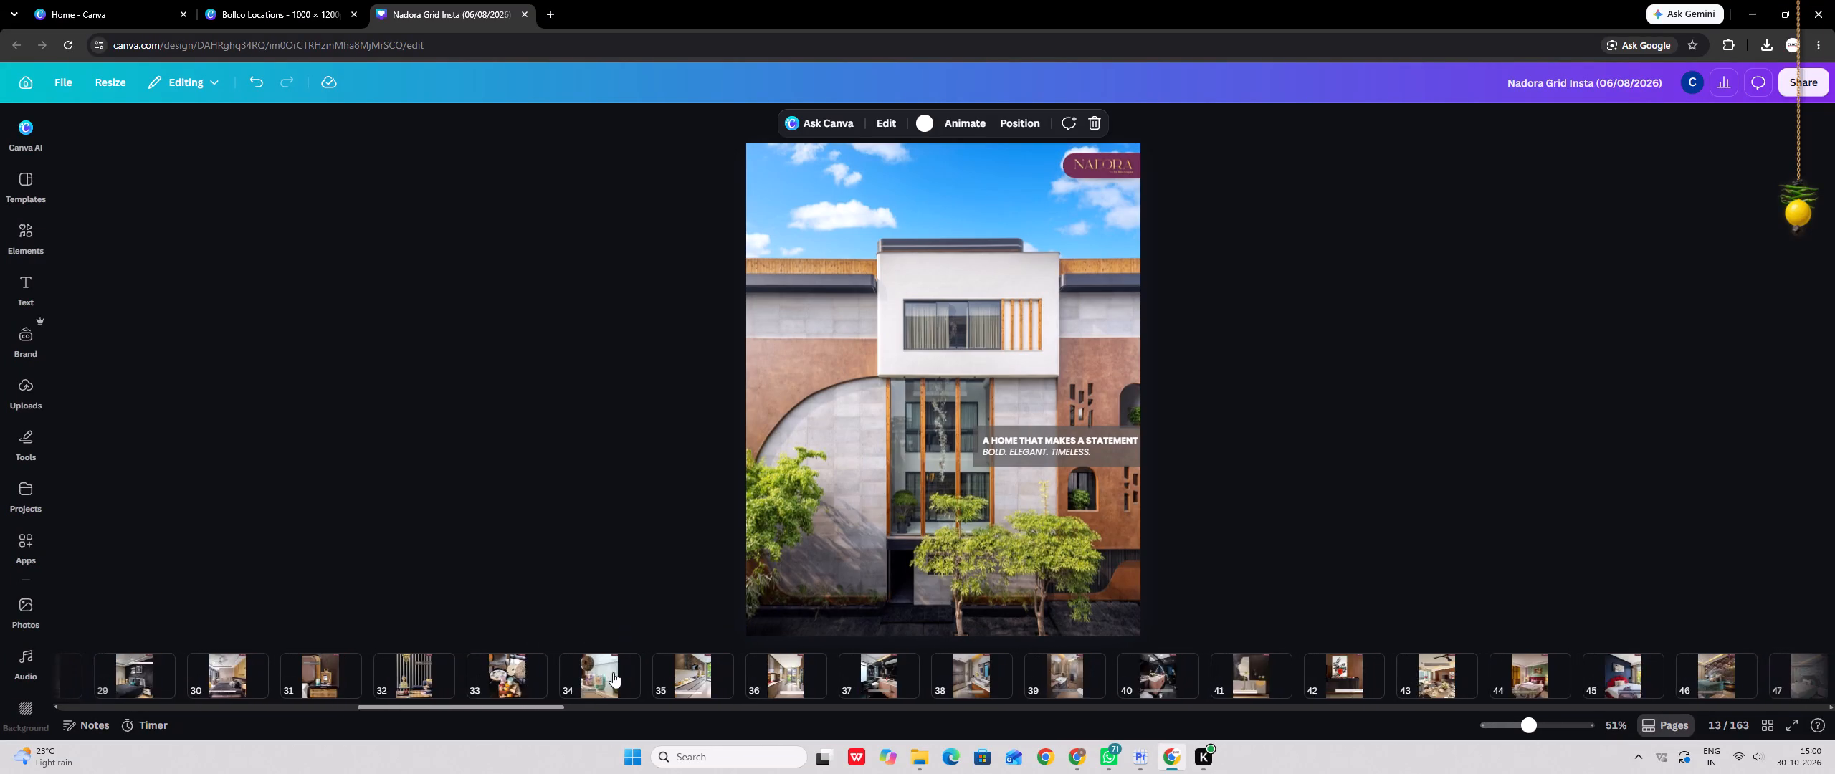
pyautogui.scroll(-13, 613, 672)
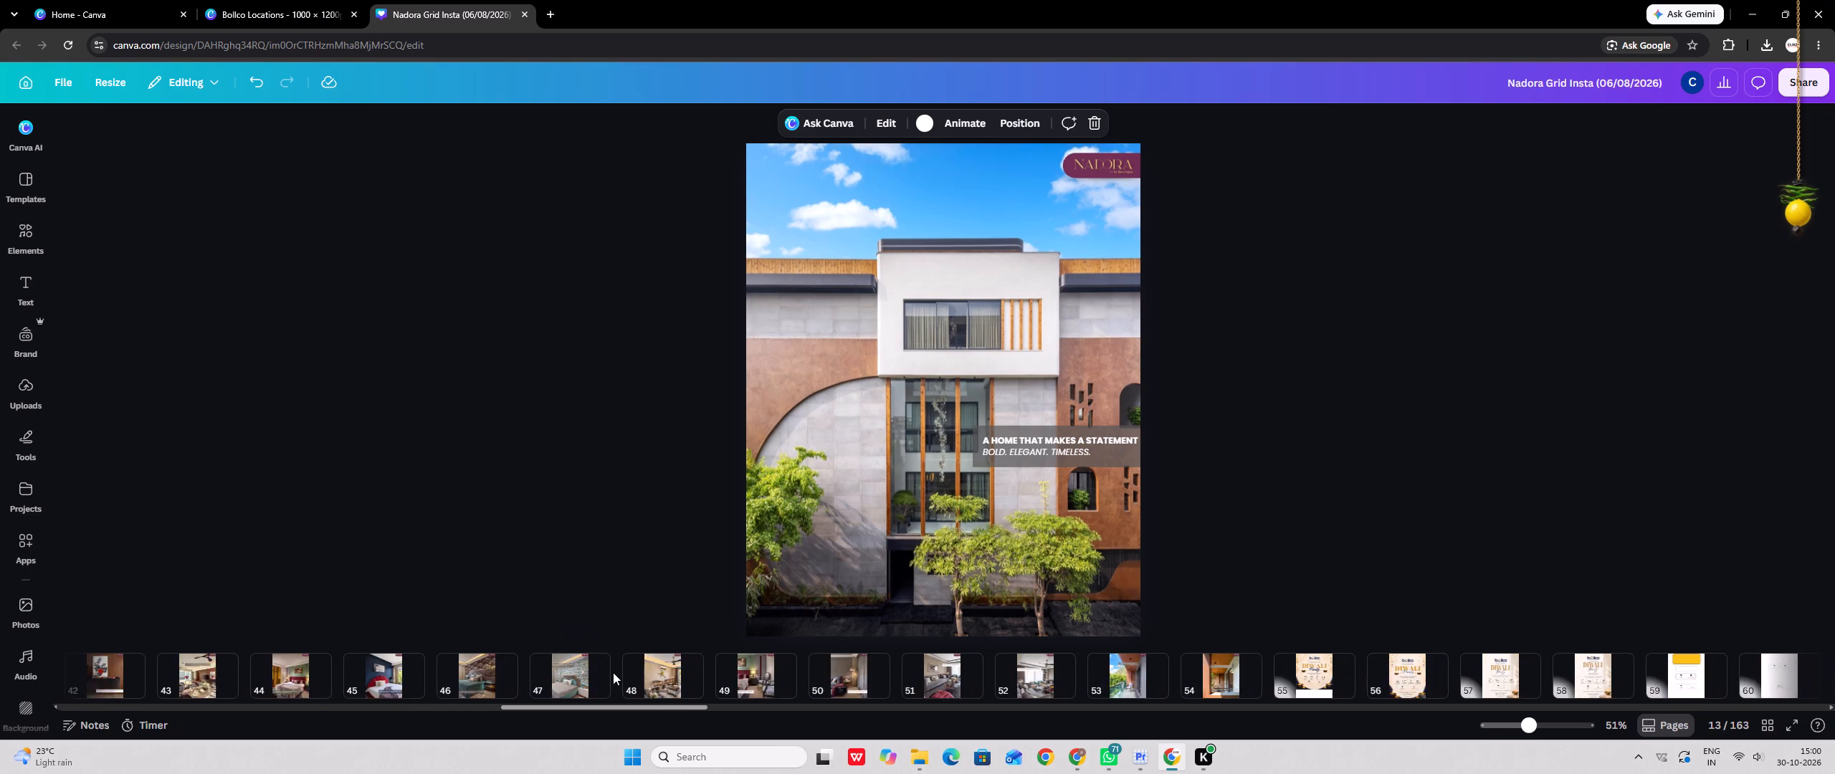
pyautogui.scroll(-15, 613, 672)
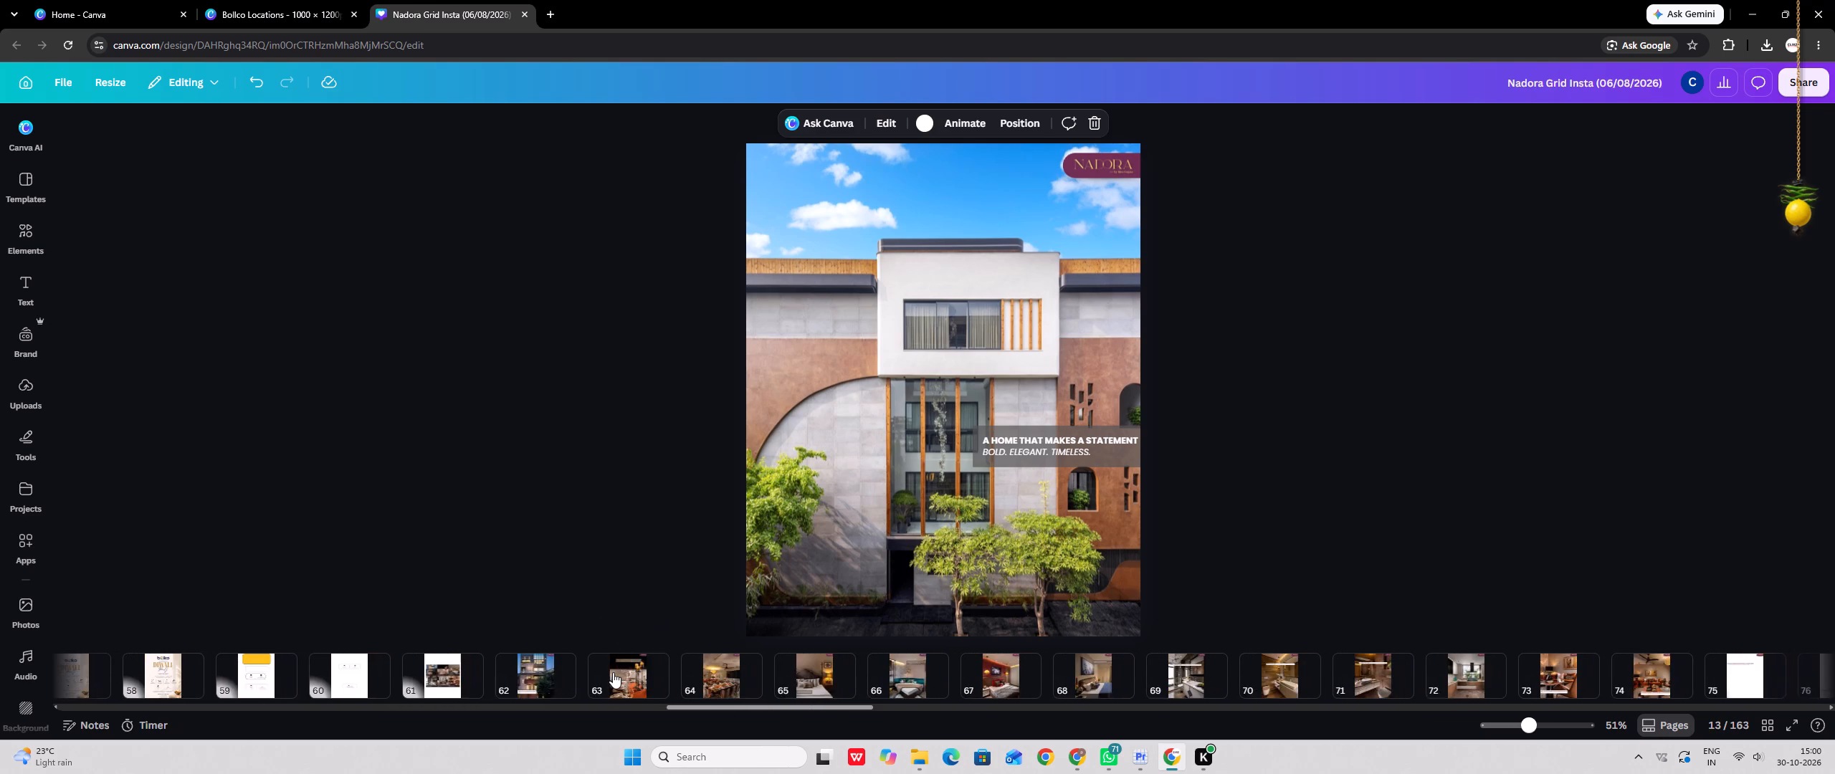
pyautogui.scroll(-16, 613, 672)
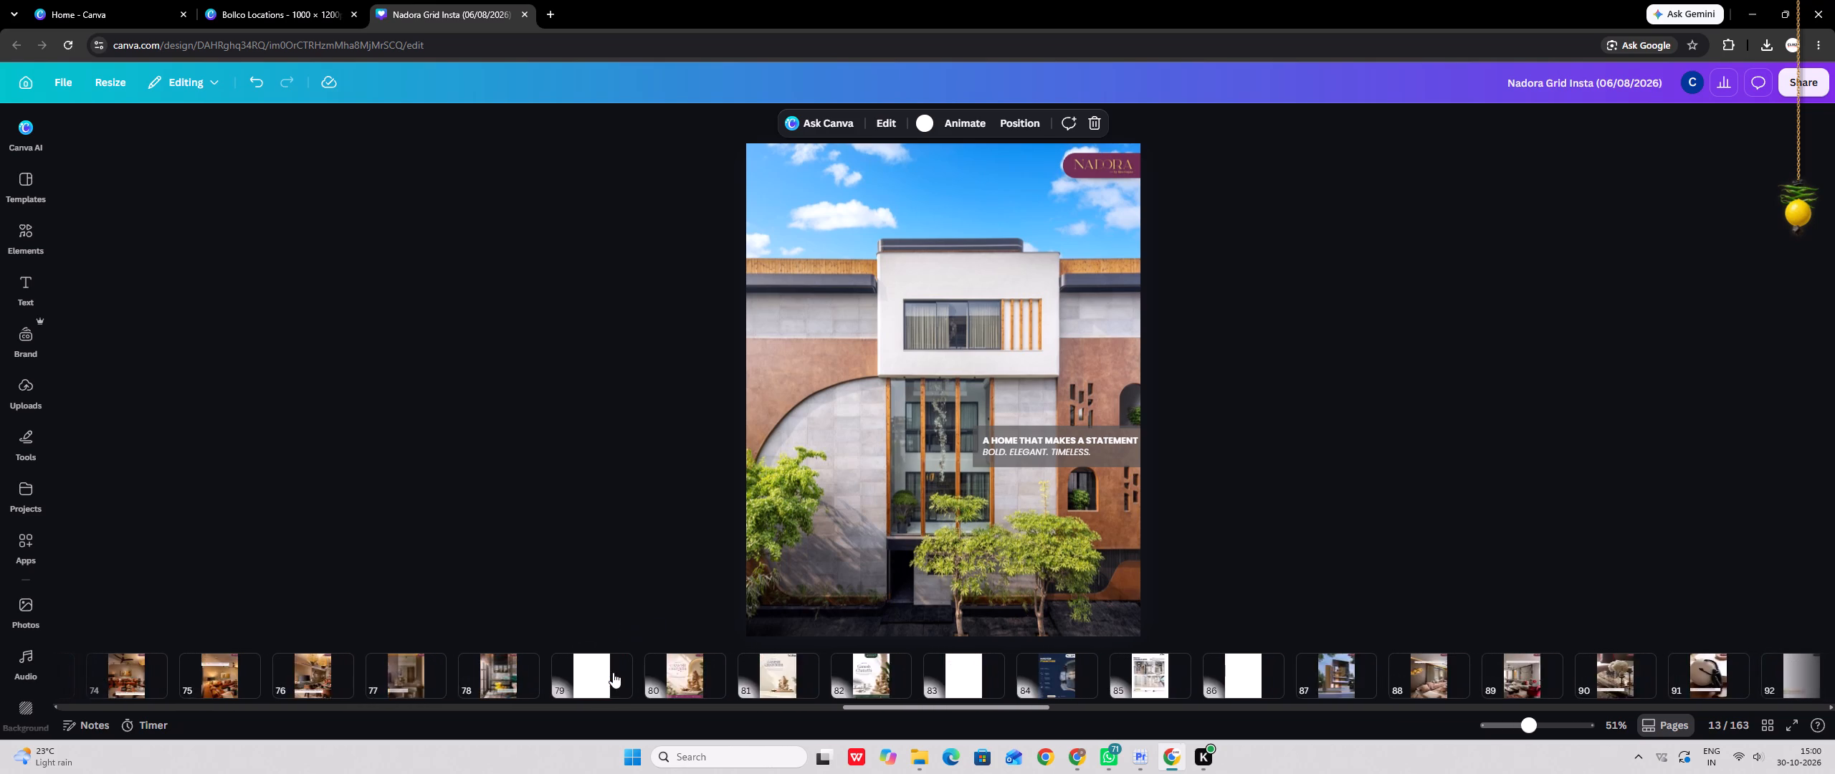
pyautogui.scroll(-17, 613, 672)
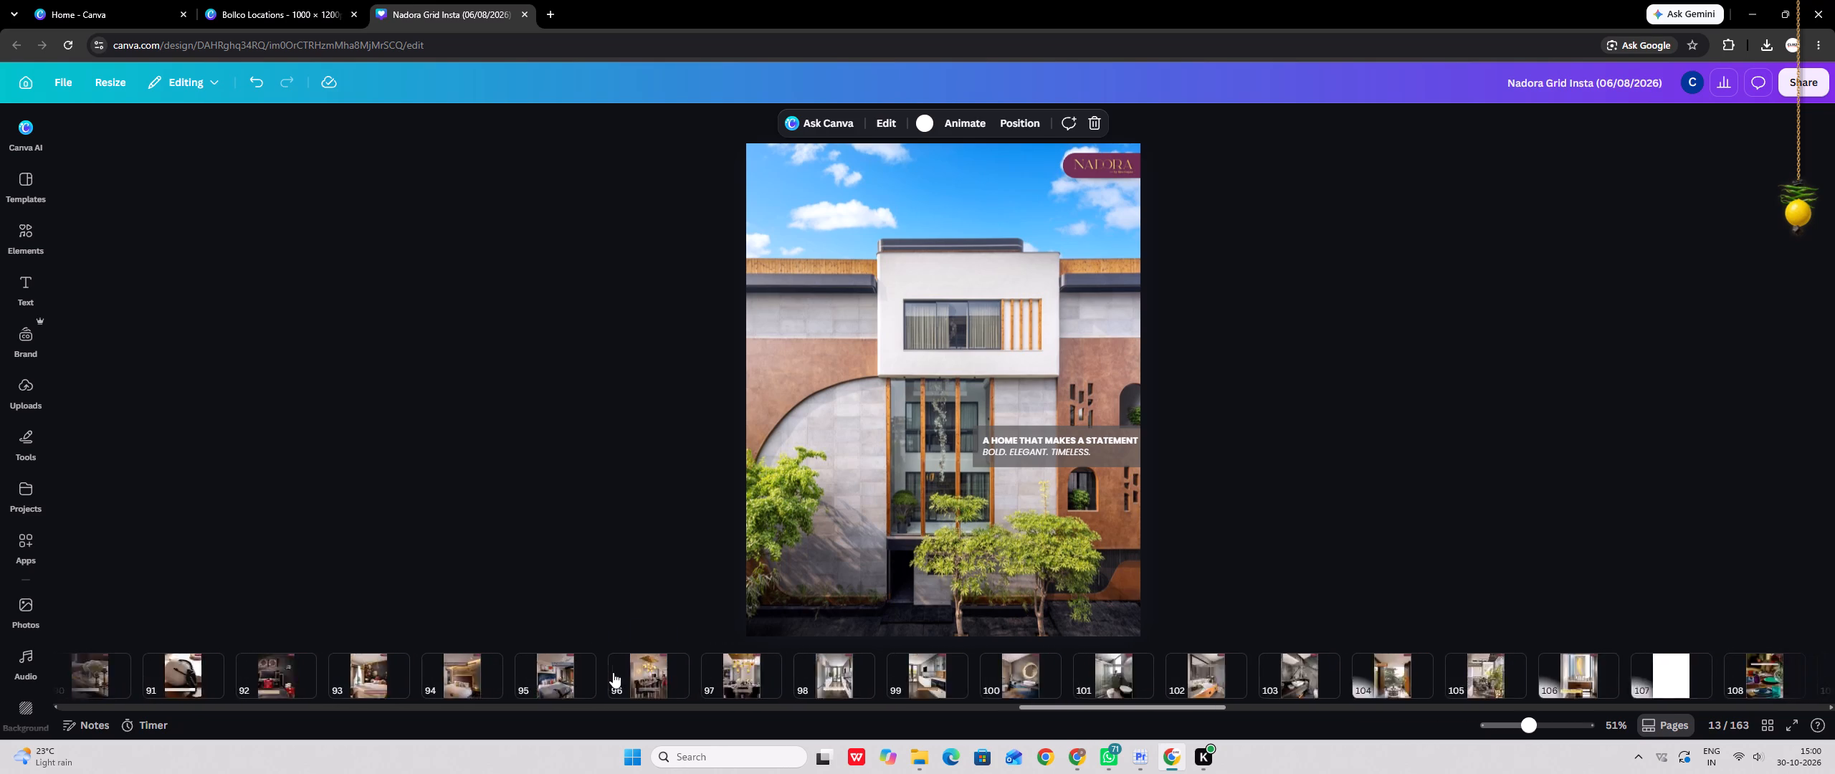
pyautogui.scroll(-15, 613, 672)
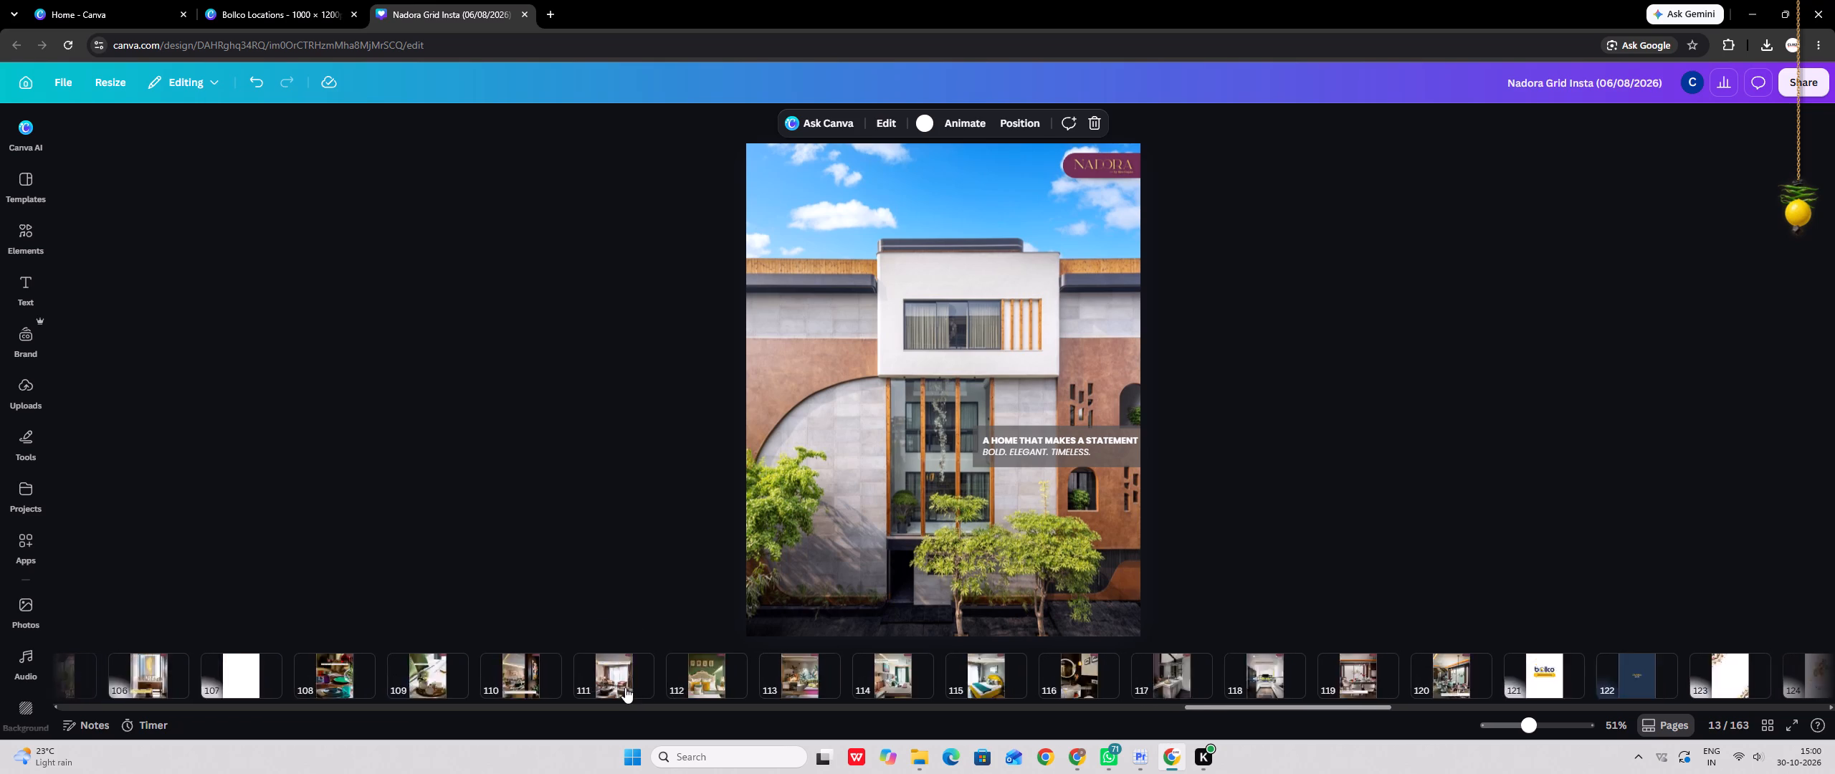
pyautogui.scroll(-15, 625, 687)
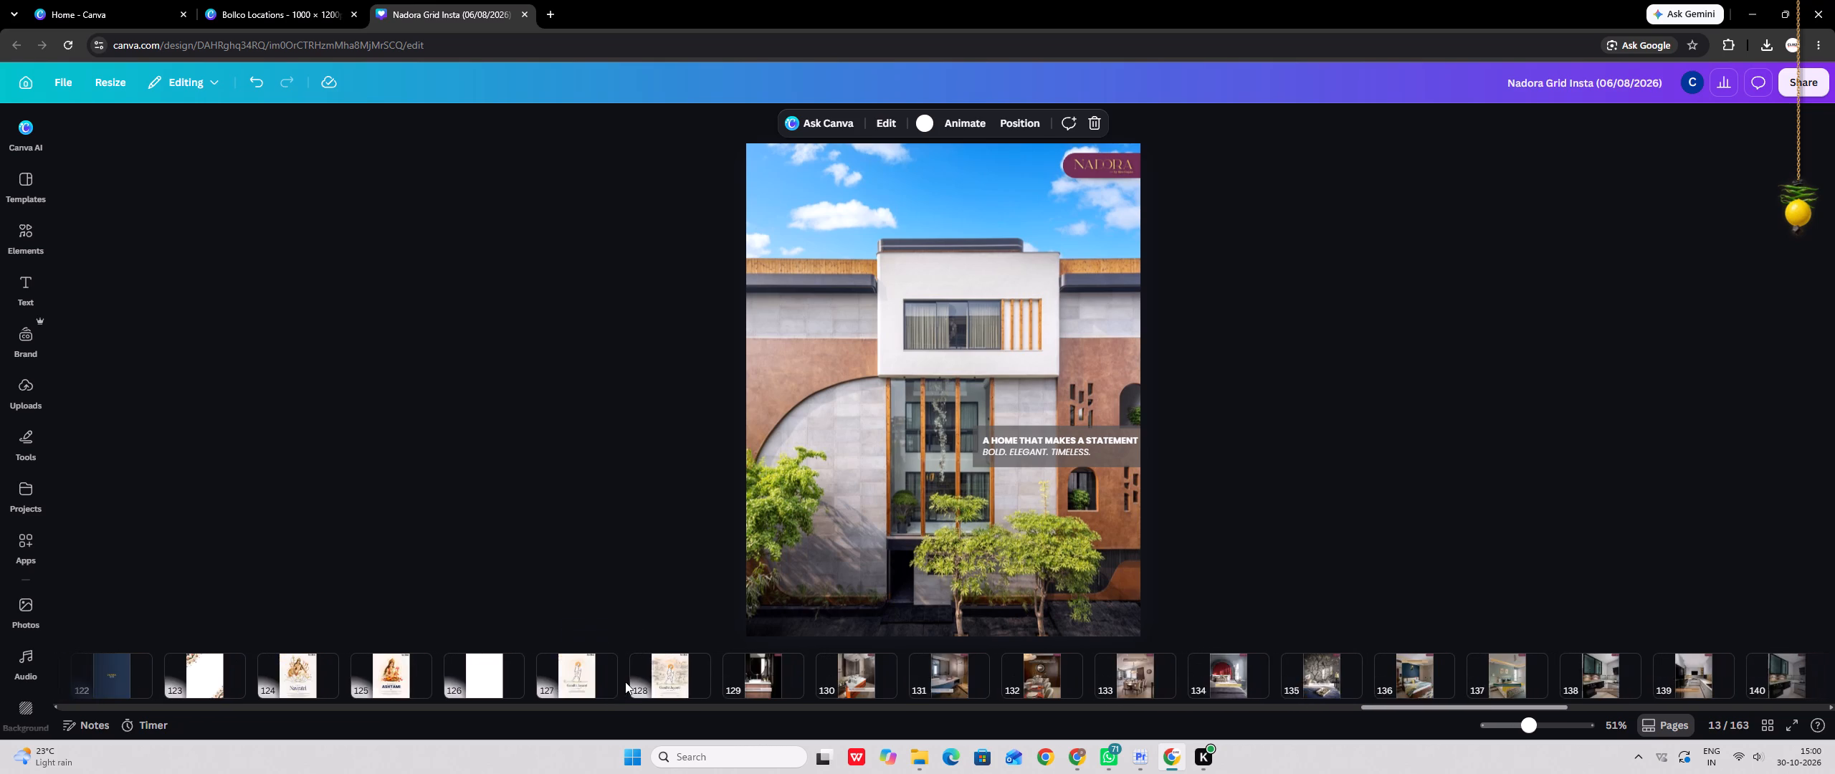
pyautogui.scroll(-13, 625, 682)
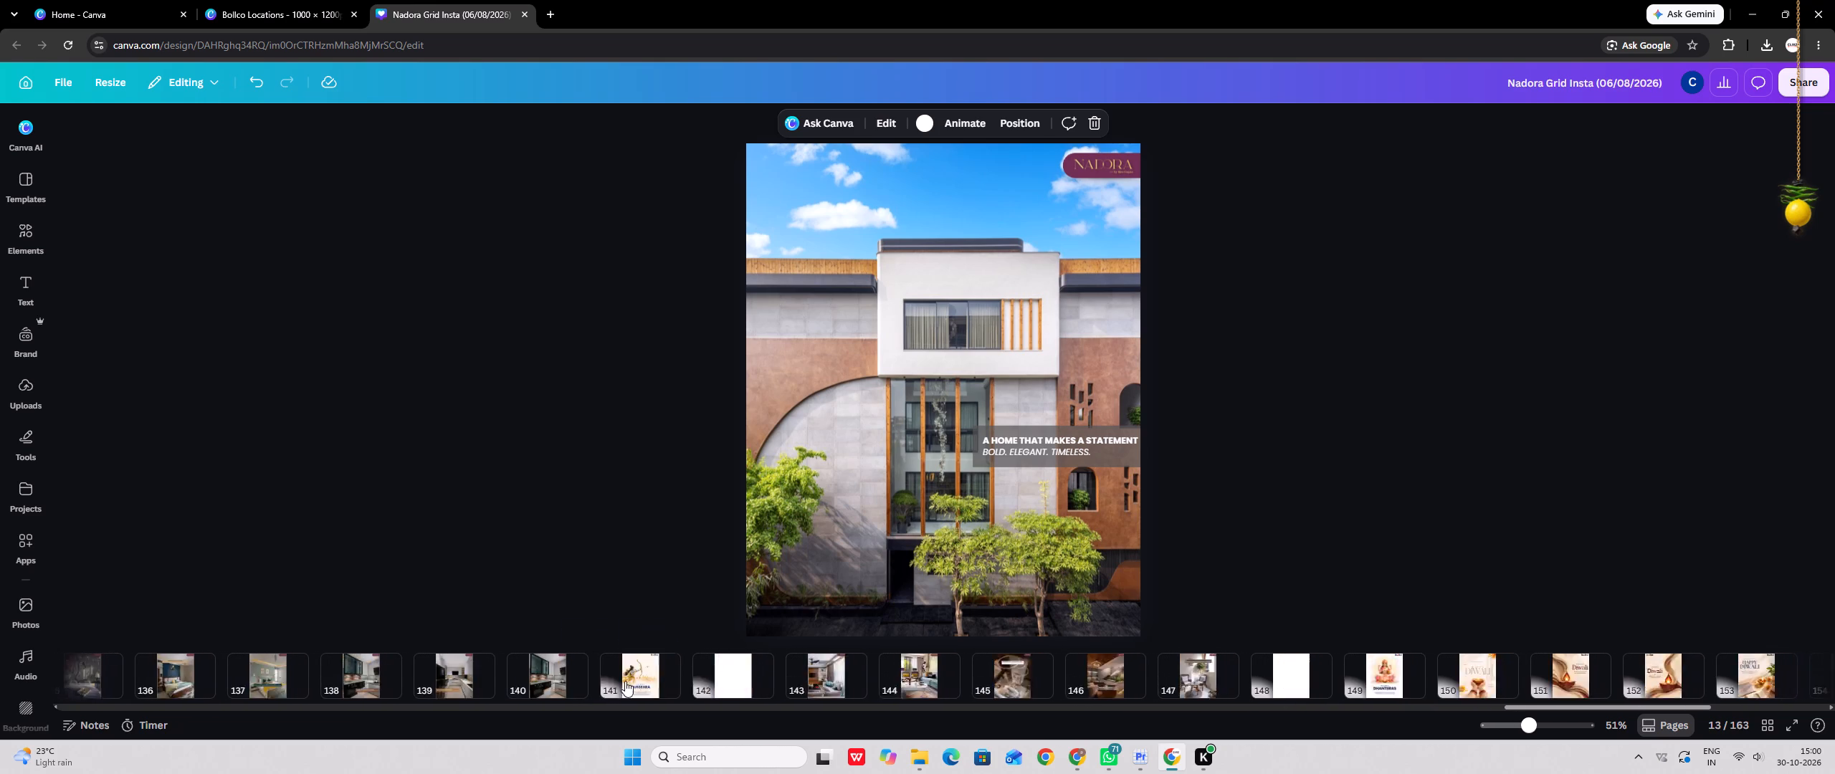
# Return to the end of the design and open page 163, the bollco Happy Diwali photo-grid post.
pyautogui.scroll(-18, 625, 681)
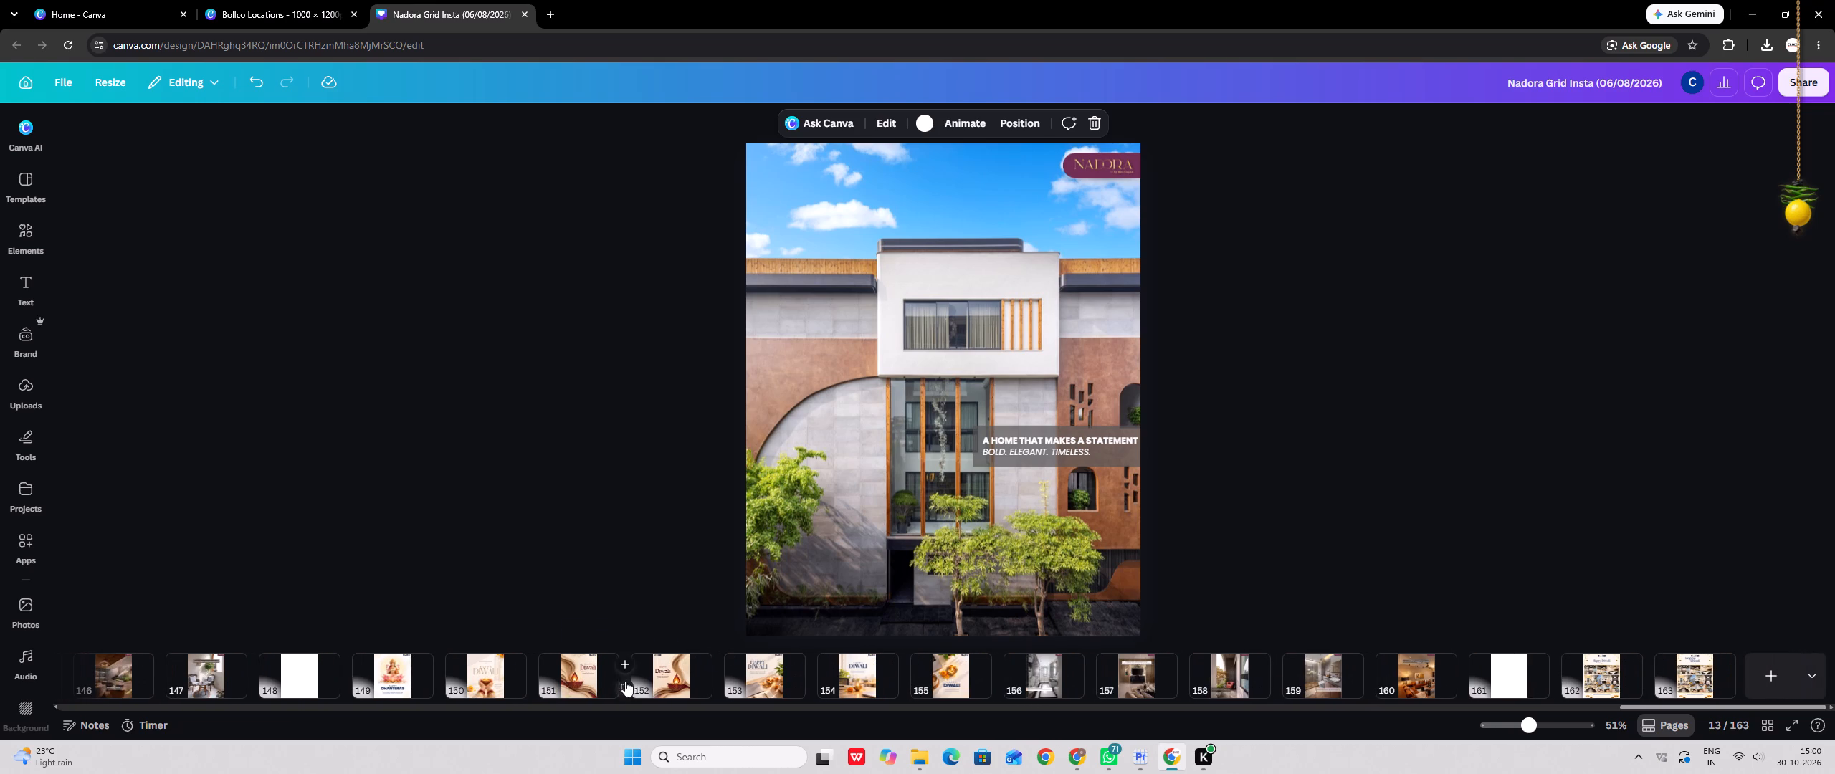
pyautogui.scroll(-18, 625, 681)
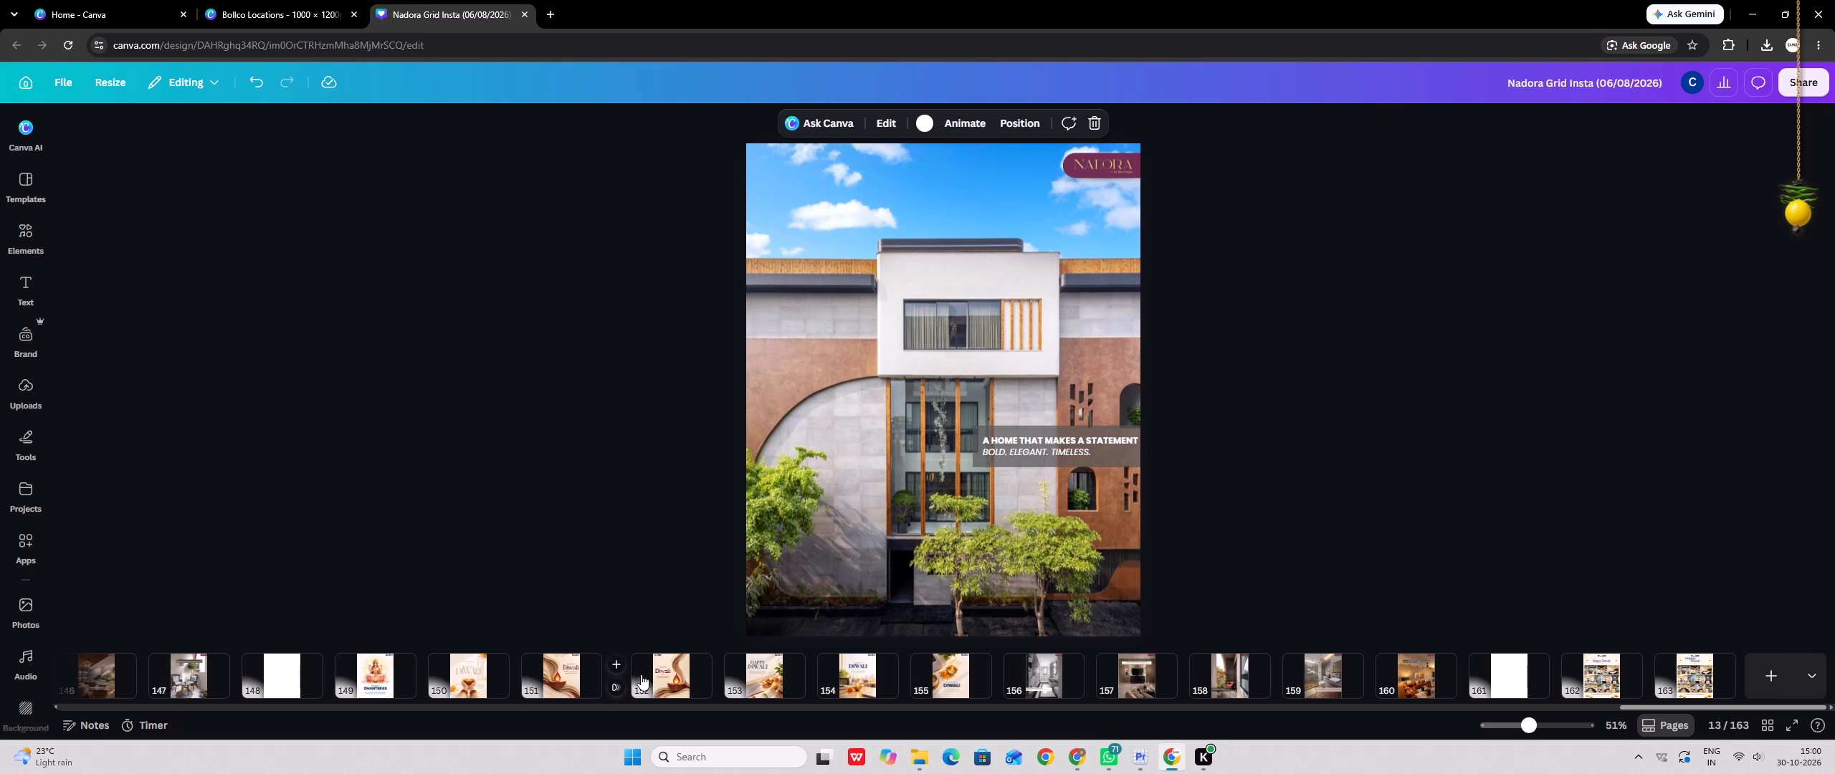
pyautogui.click(1707, 672)
pyautogui.click(1620, 573)
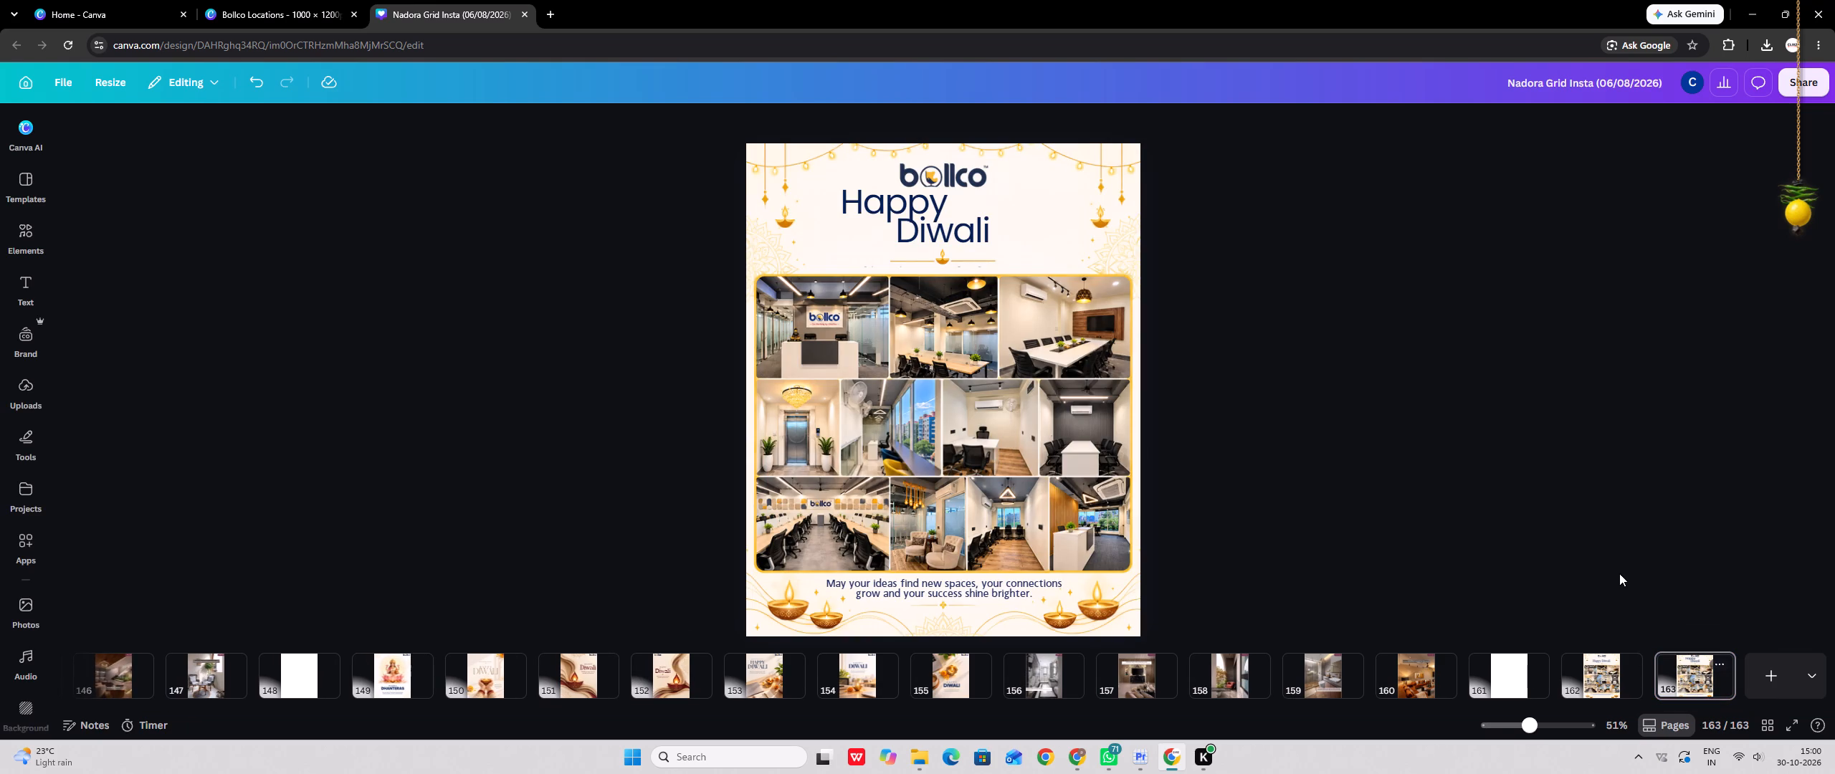
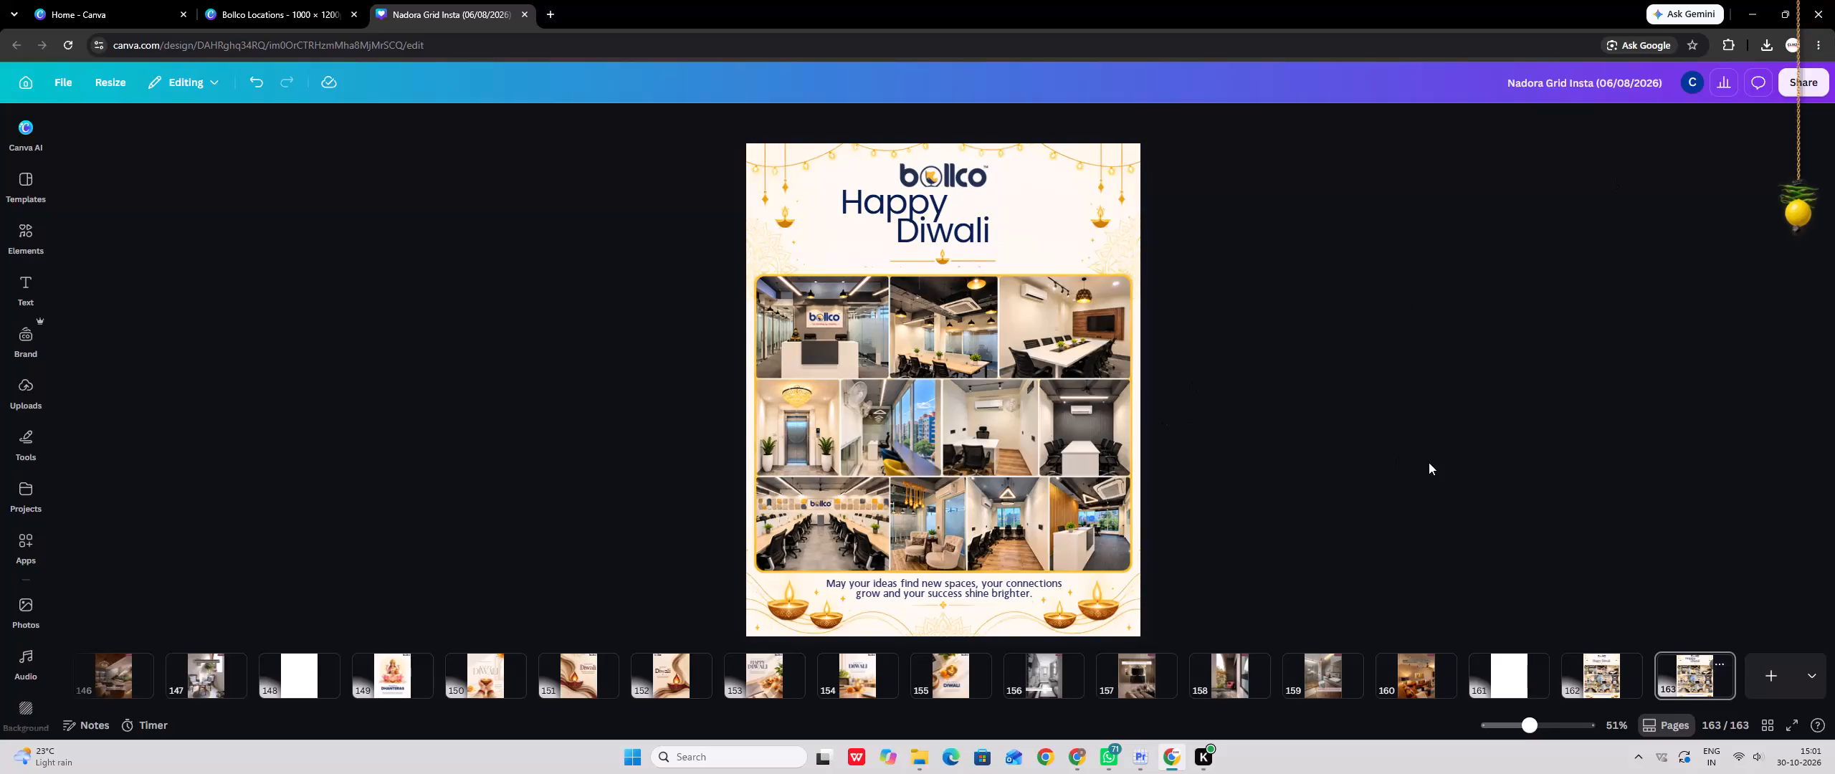
# Compare the two bollco Happy Diwali grid versions on pages 162 and 163, examining their heading and greeting text styles.
pyautogui.click(1431, 470)
pyautogui.click(1603, 682)
pyautogui.click(1696, 679)
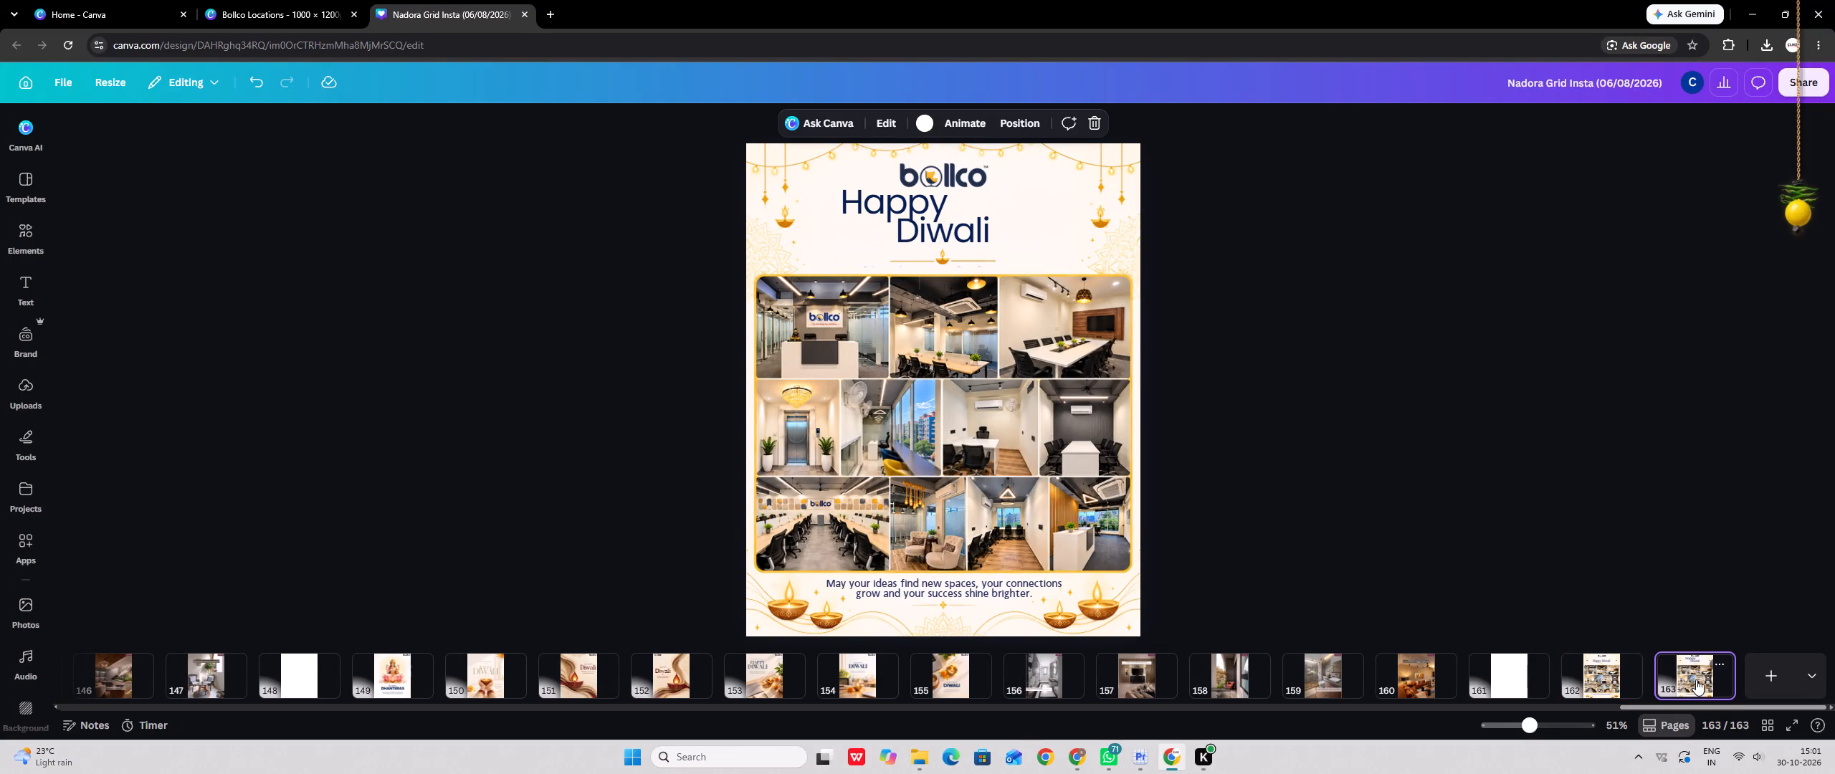
pyautogui.click(1608, 679)
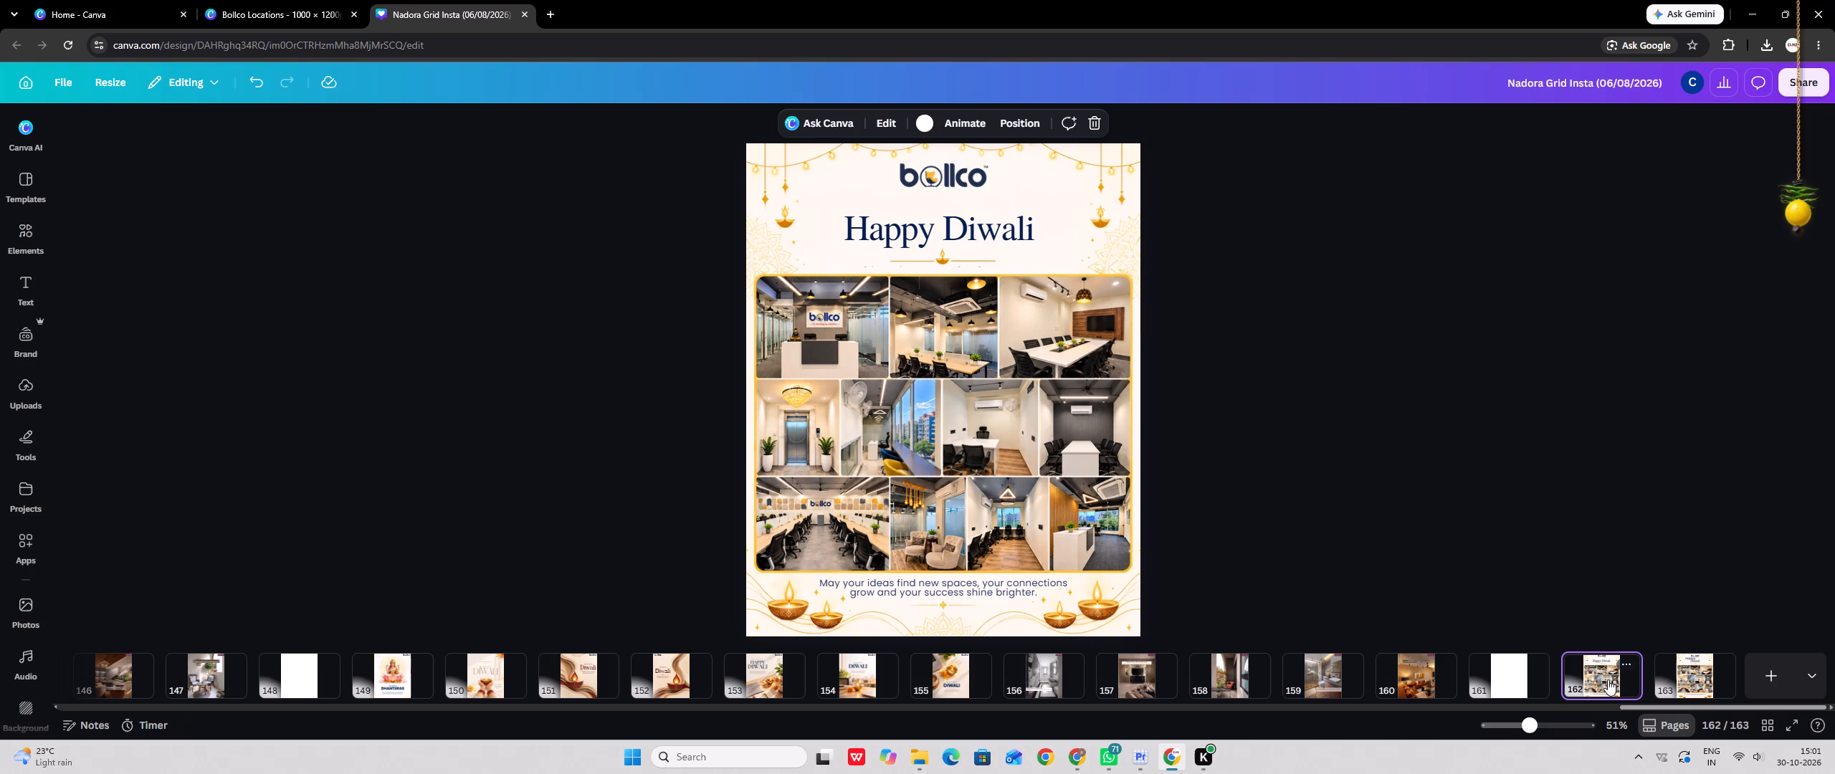
pyautogui.click(1667, 676)
pyautogui.click(1607, 678)
pyautogui.click(1427, 447)
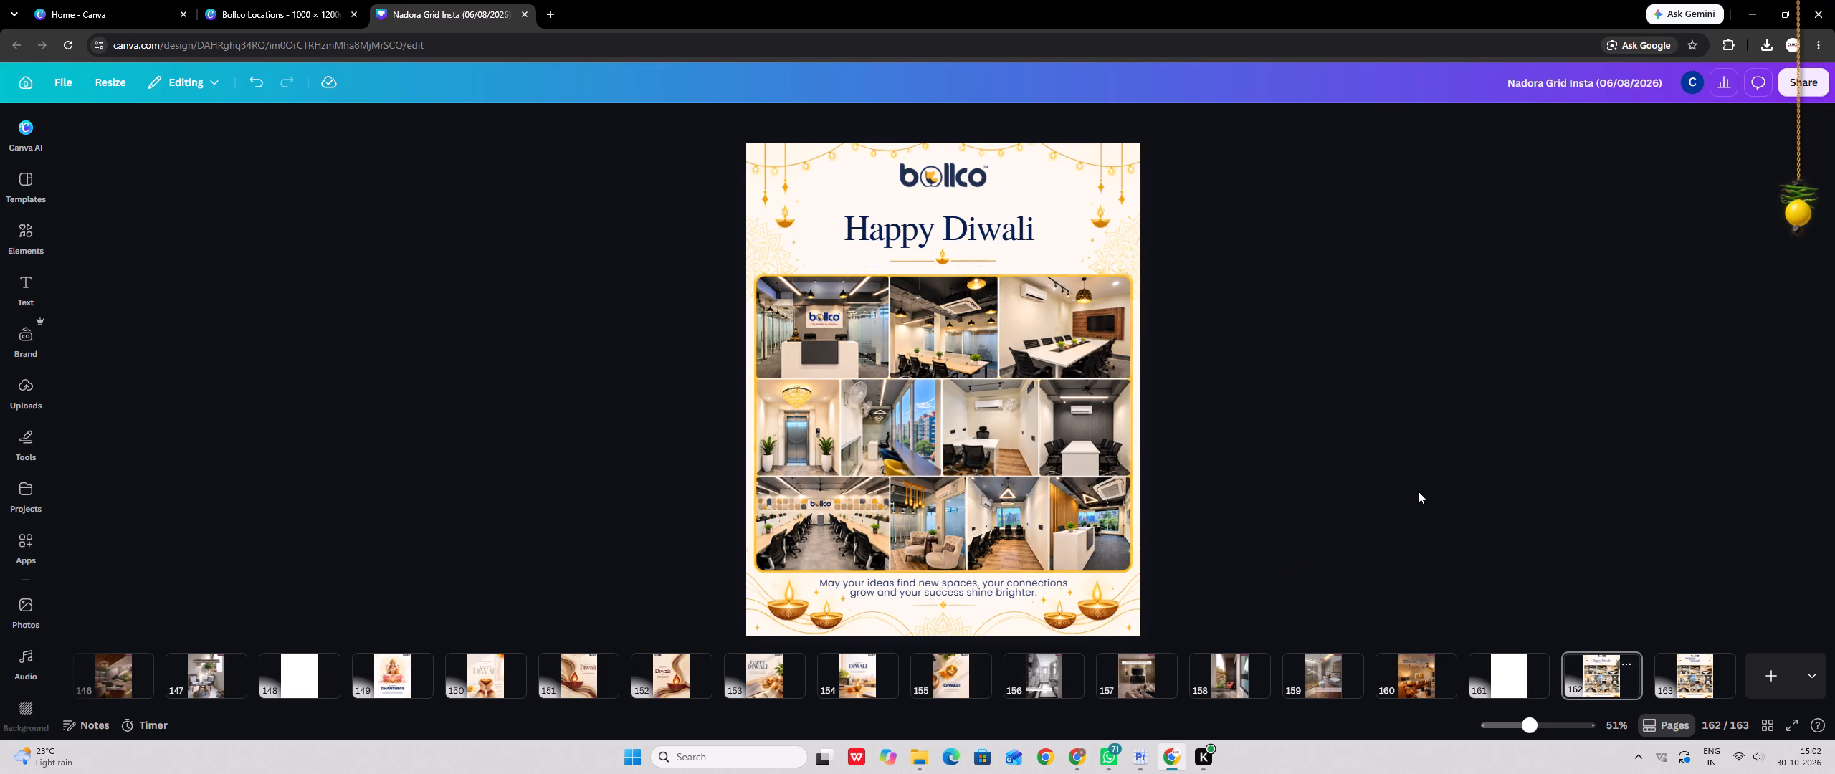
pyautogui.scroll(-1, 1418, 491)
pyautogui.scroll(1, 1418, 491)
pyautogui.scroll(-1, 1414, 487)
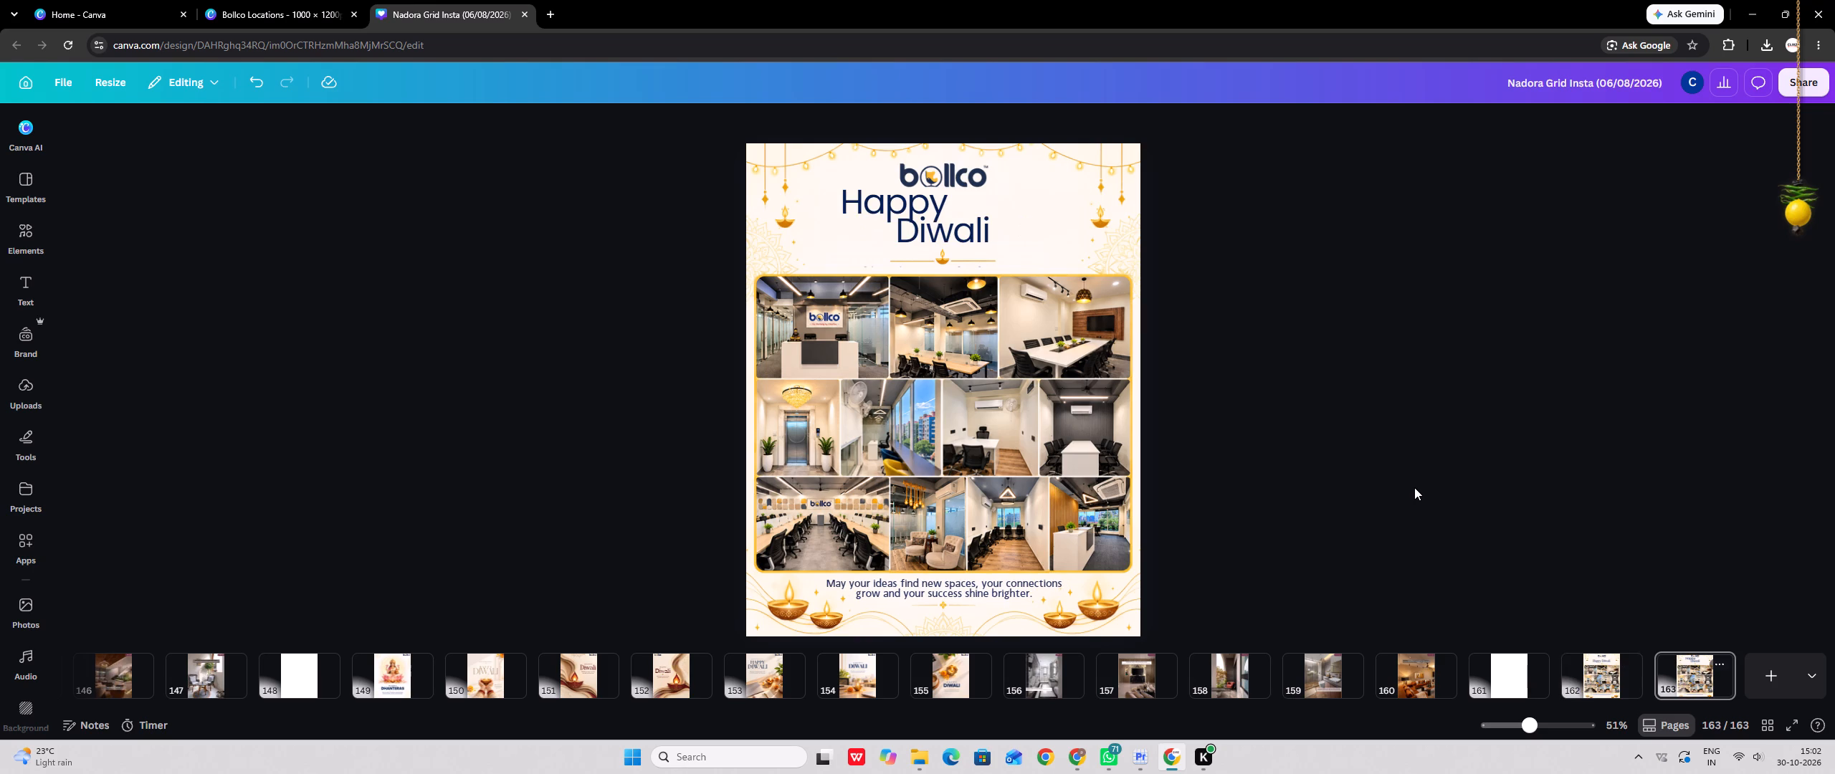
pyautogui.scroll(1, 1414, 487)
pyautogui.scroll(-3, 1414, 487)
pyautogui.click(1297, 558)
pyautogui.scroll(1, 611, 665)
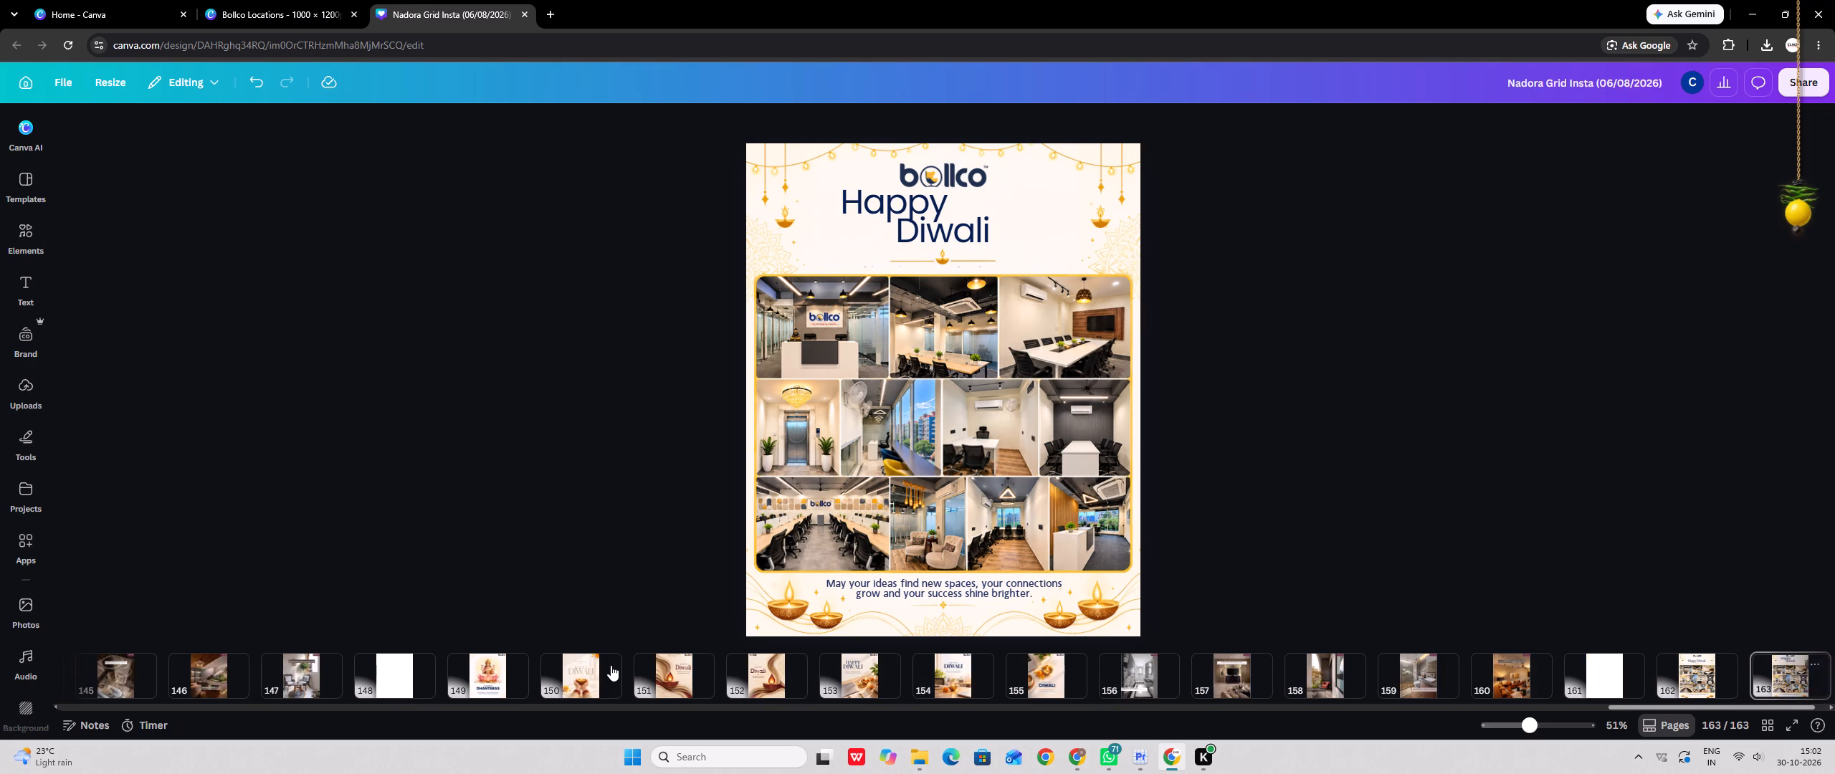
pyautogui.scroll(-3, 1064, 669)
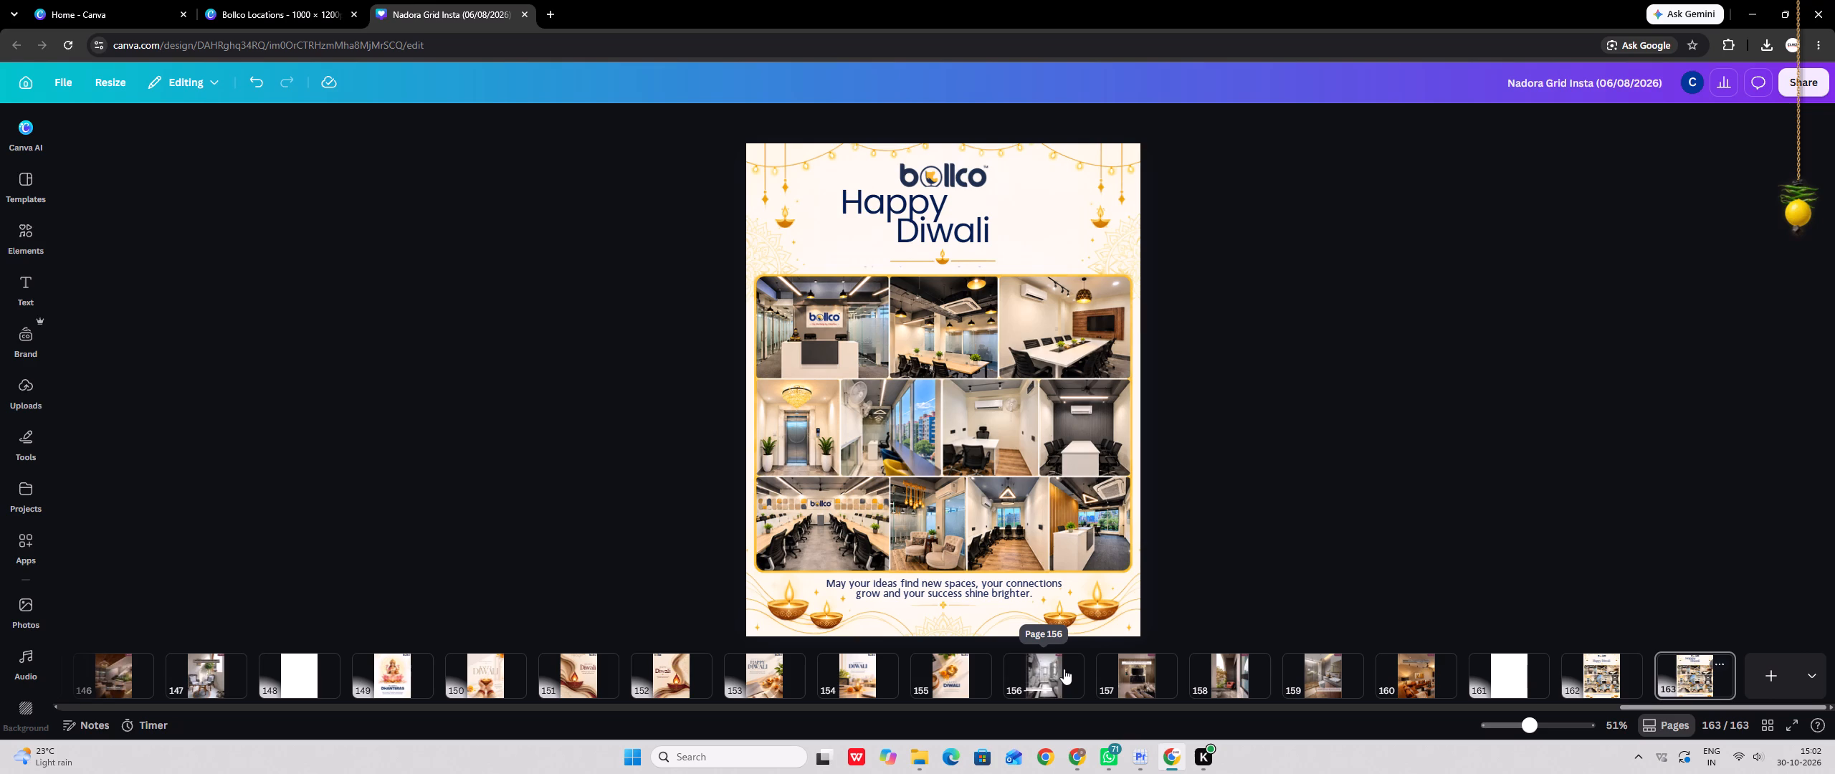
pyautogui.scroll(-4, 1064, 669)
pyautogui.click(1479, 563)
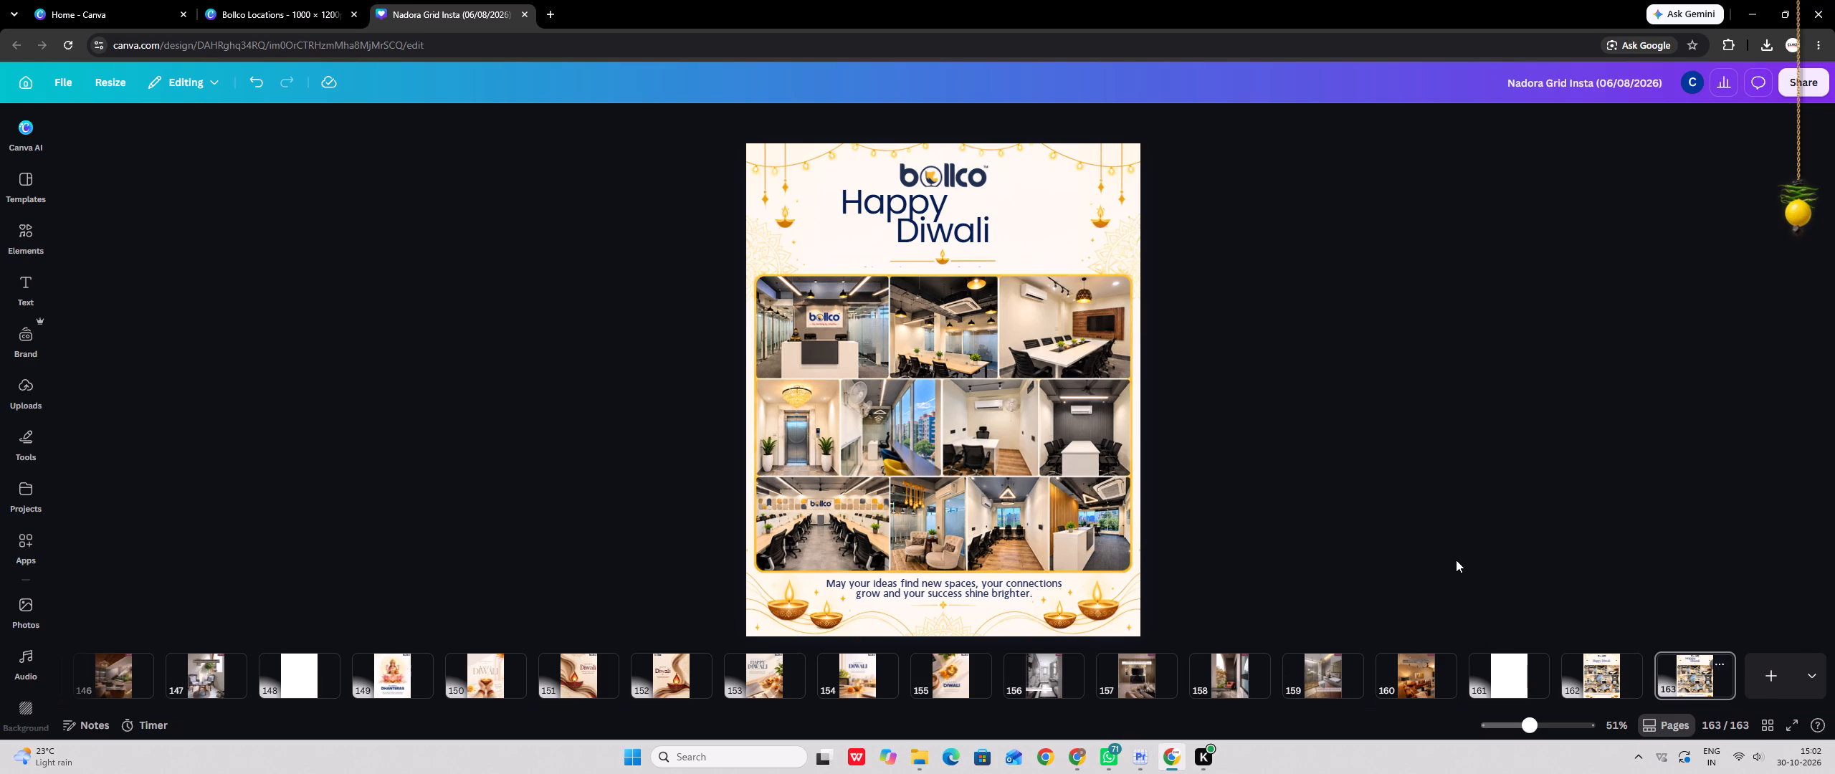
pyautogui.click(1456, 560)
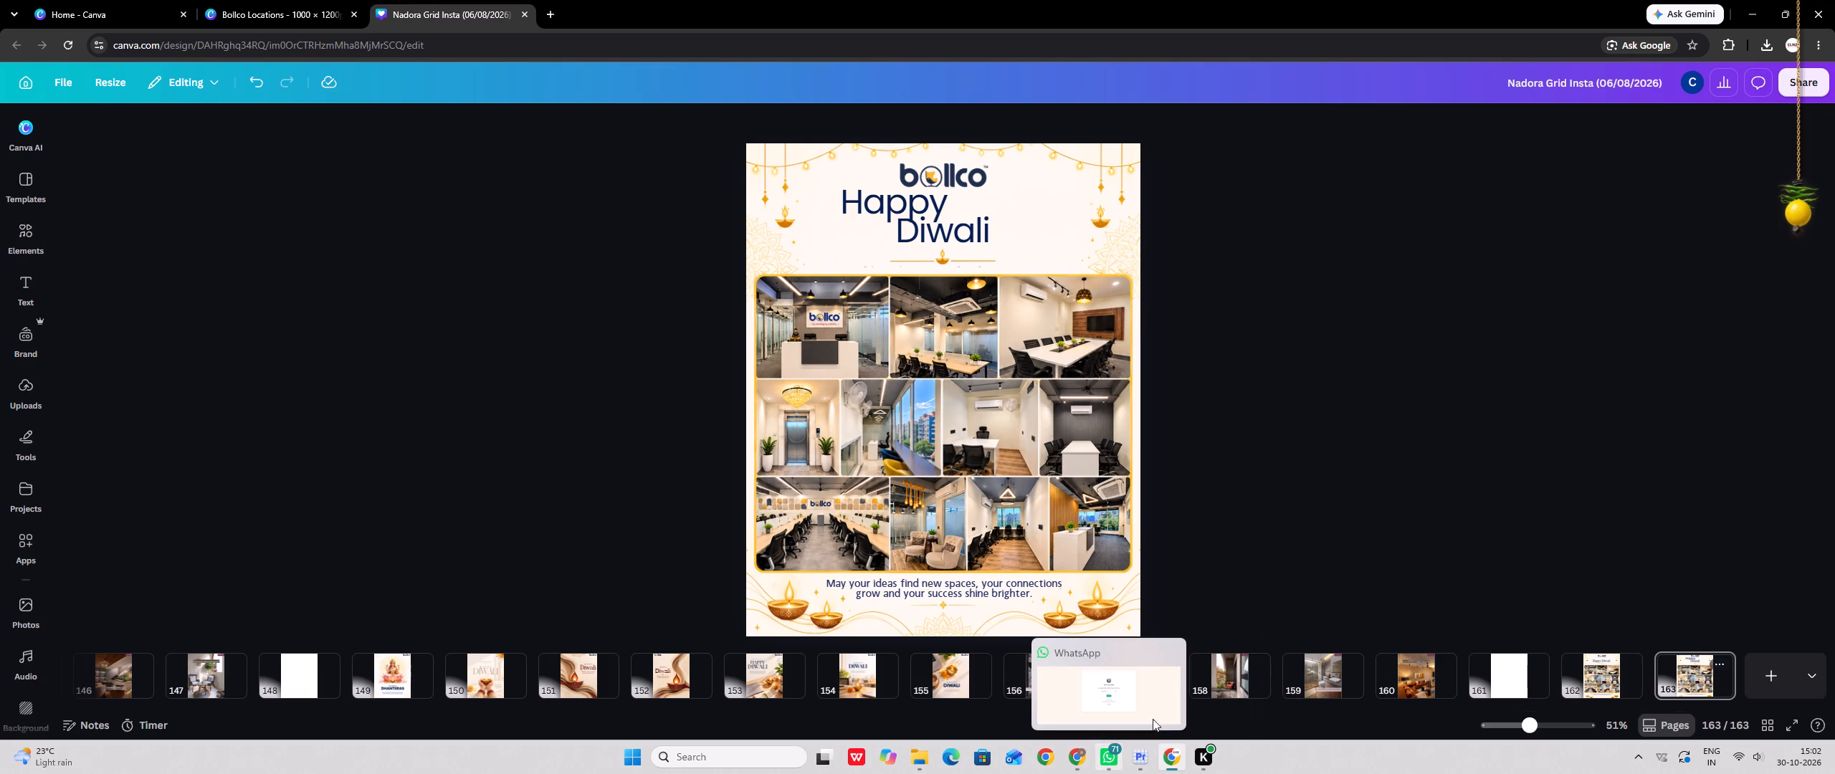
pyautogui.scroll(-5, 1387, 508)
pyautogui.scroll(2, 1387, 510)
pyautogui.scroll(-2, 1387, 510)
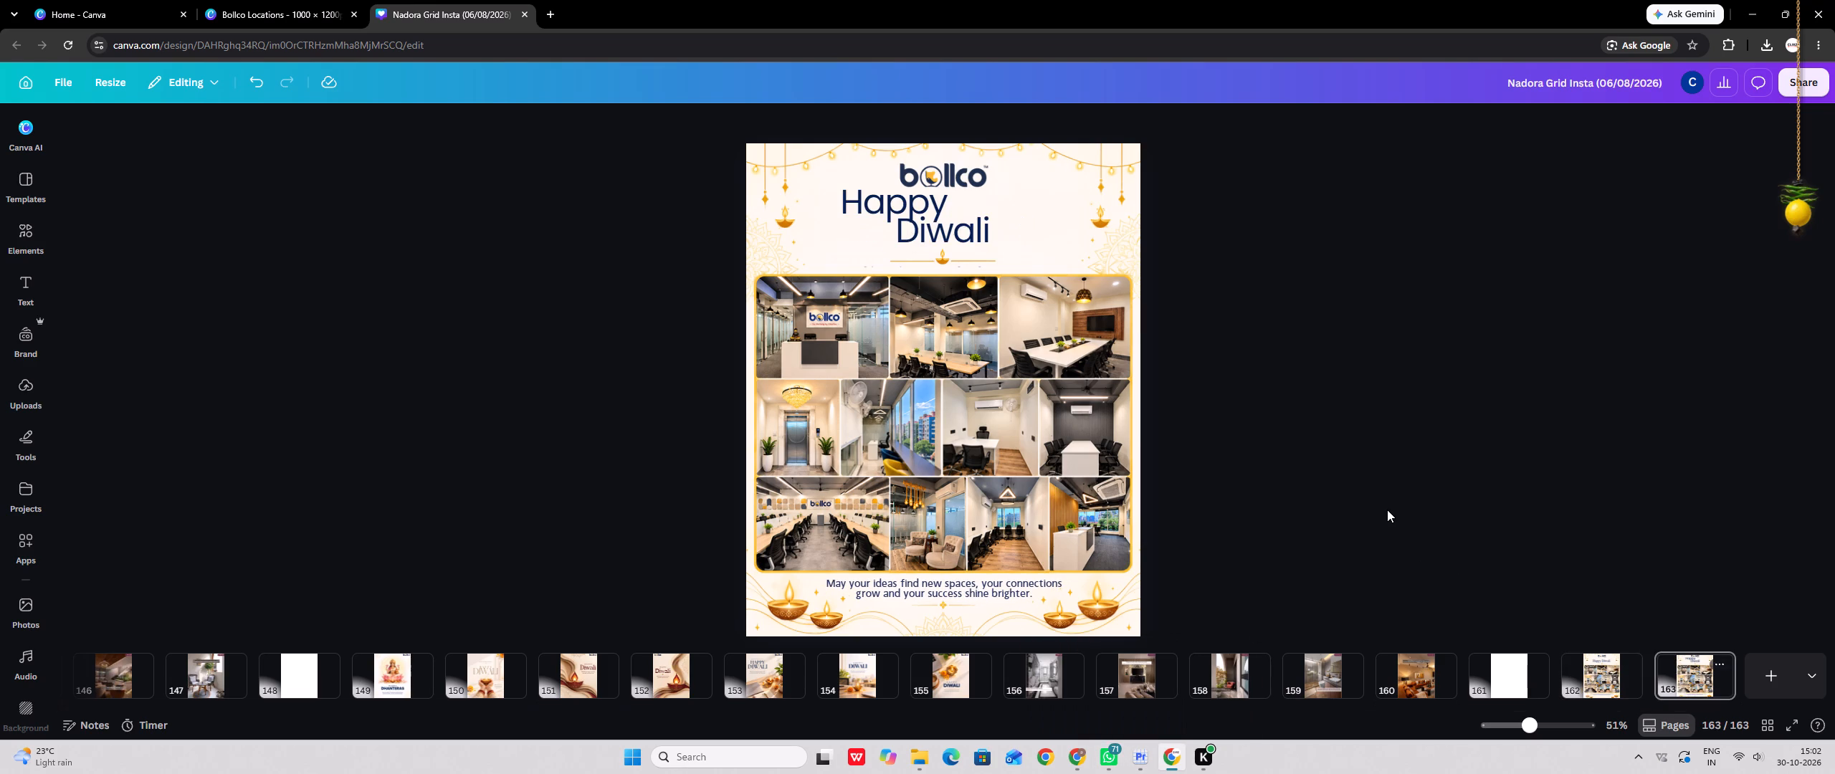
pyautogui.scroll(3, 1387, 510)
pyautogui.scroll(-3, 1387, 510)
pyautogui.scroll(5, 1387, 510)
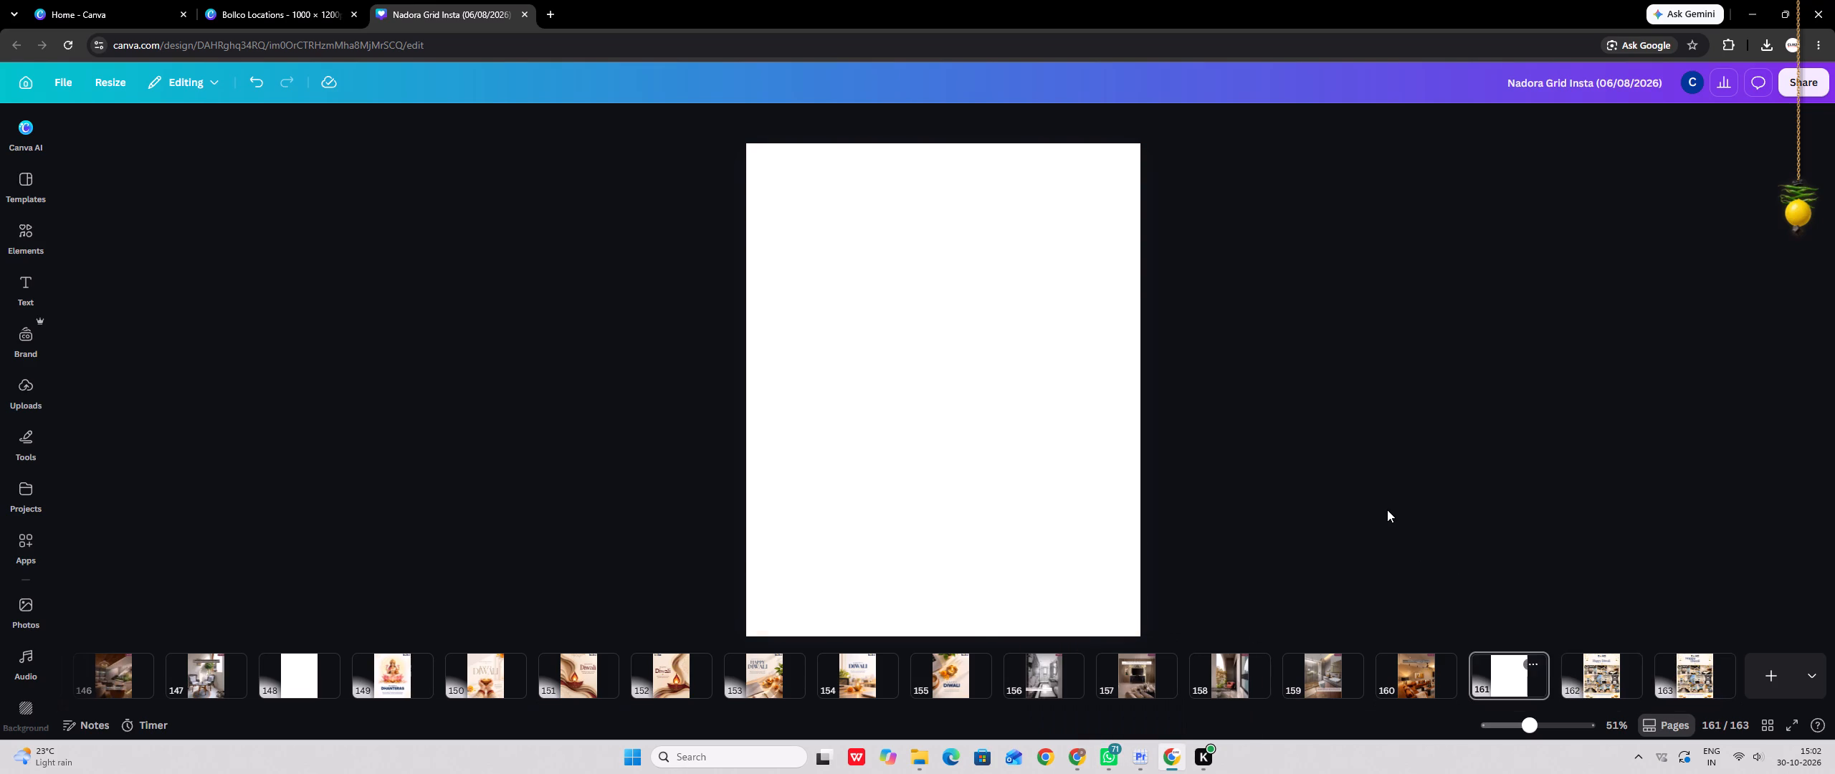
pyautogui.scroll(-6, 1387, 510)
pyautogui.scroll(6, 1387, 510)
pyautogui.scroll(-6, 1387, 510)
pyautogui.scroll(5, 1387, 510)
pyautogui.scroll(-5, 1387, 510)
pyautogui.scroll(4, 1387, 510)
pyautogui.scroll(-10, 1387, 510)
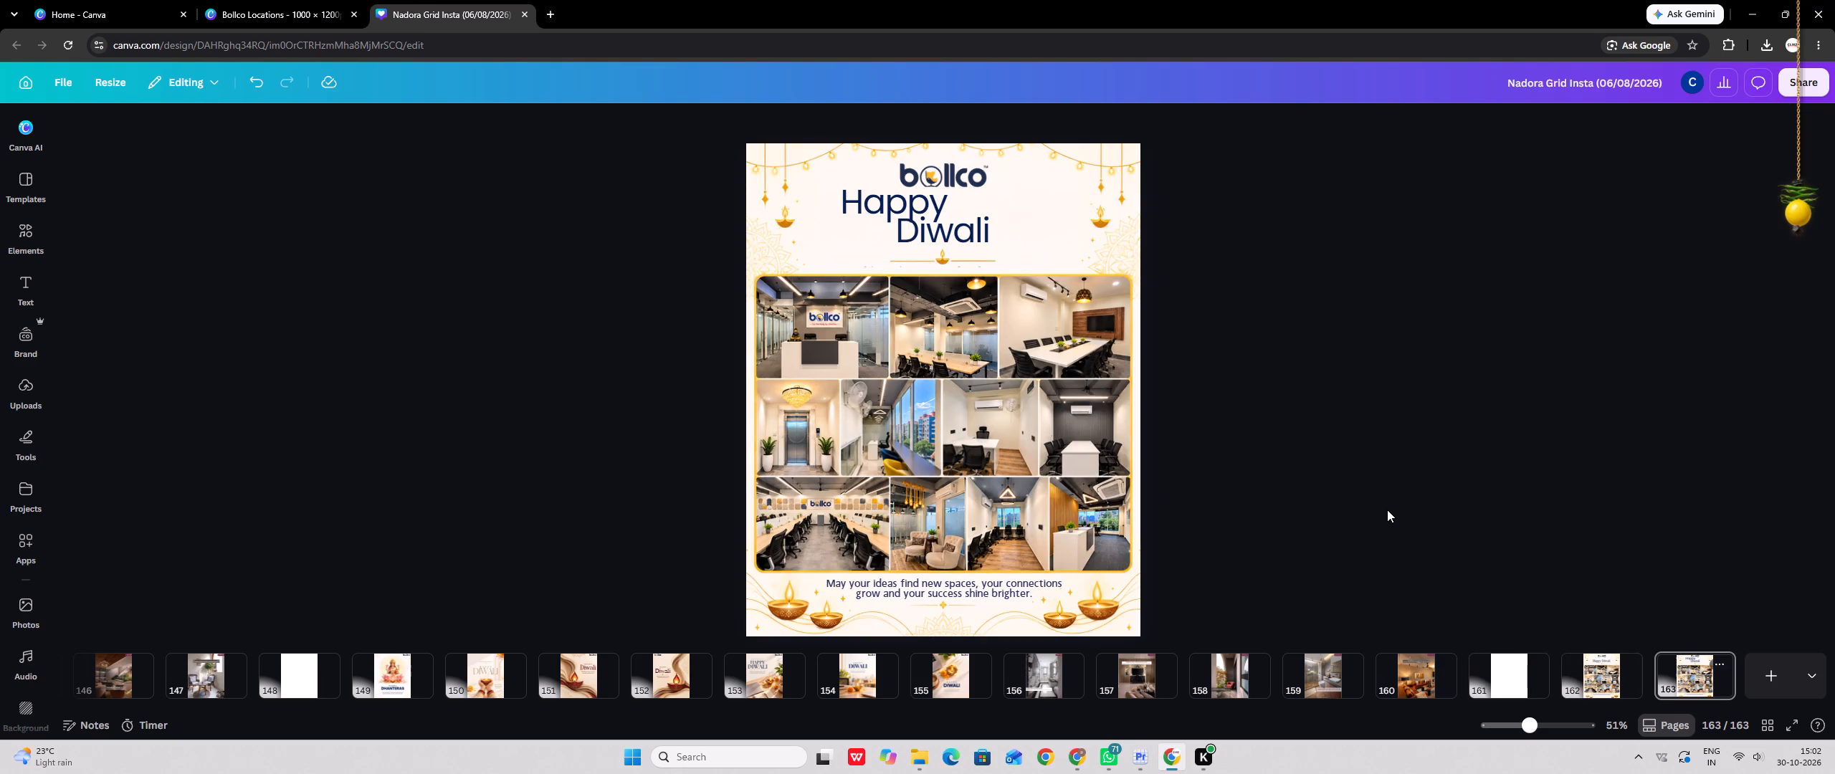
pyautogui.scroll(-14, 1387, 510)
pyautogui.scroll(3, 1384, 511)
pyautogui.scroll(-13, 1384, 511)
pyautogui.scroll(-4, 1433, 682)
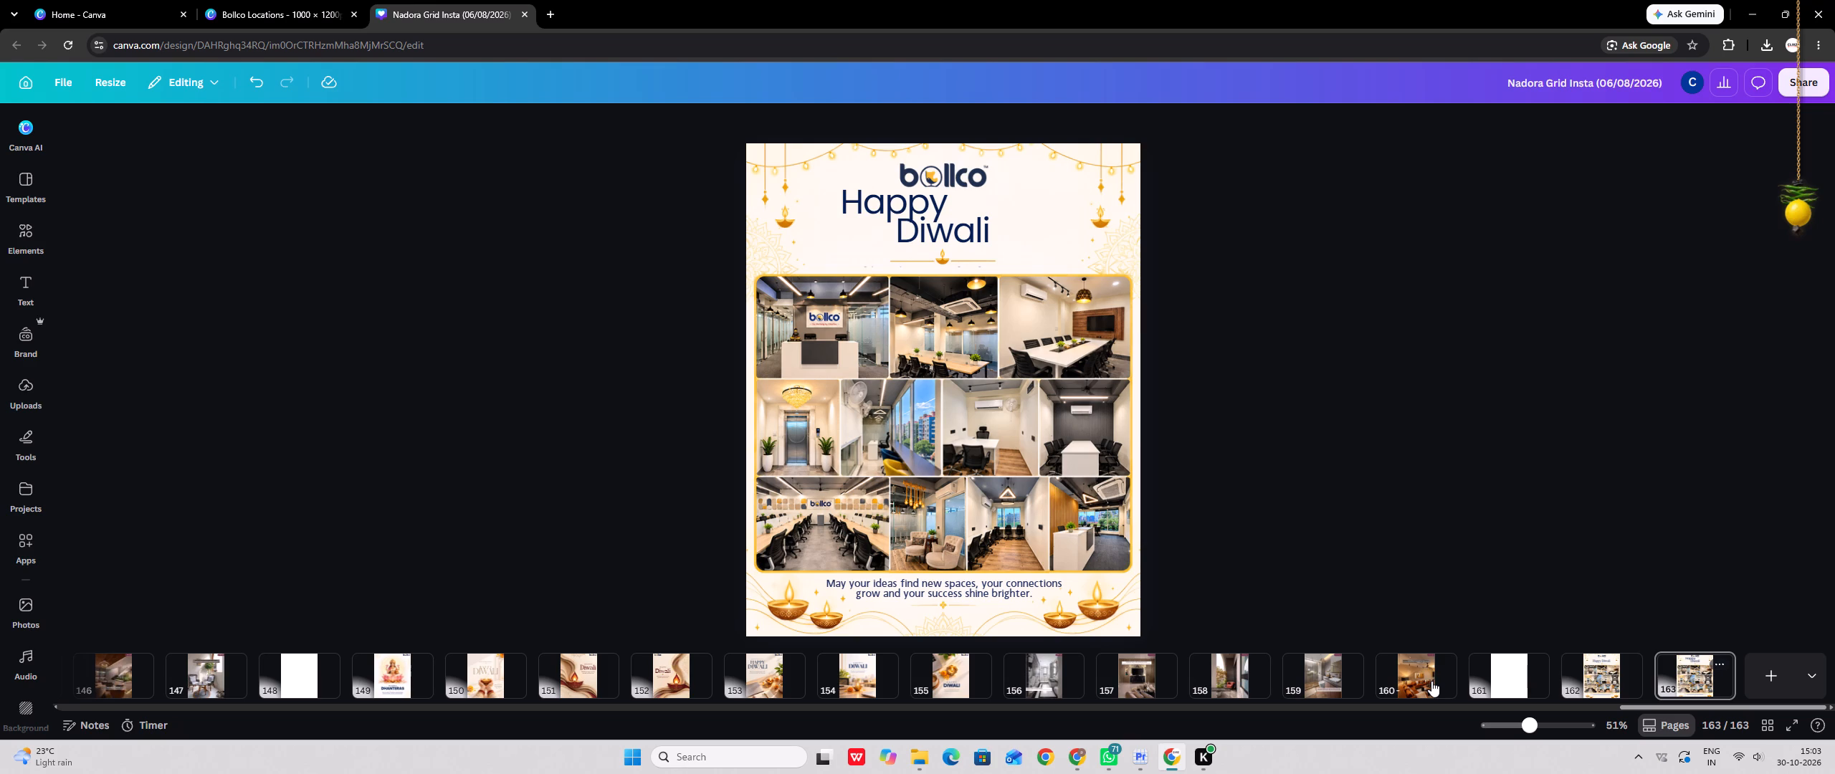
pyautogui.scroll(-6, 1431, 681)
# Open the blank page 161 that precedes the two Happy Diwali grid pages.
pyautogui.click(1500, 672)
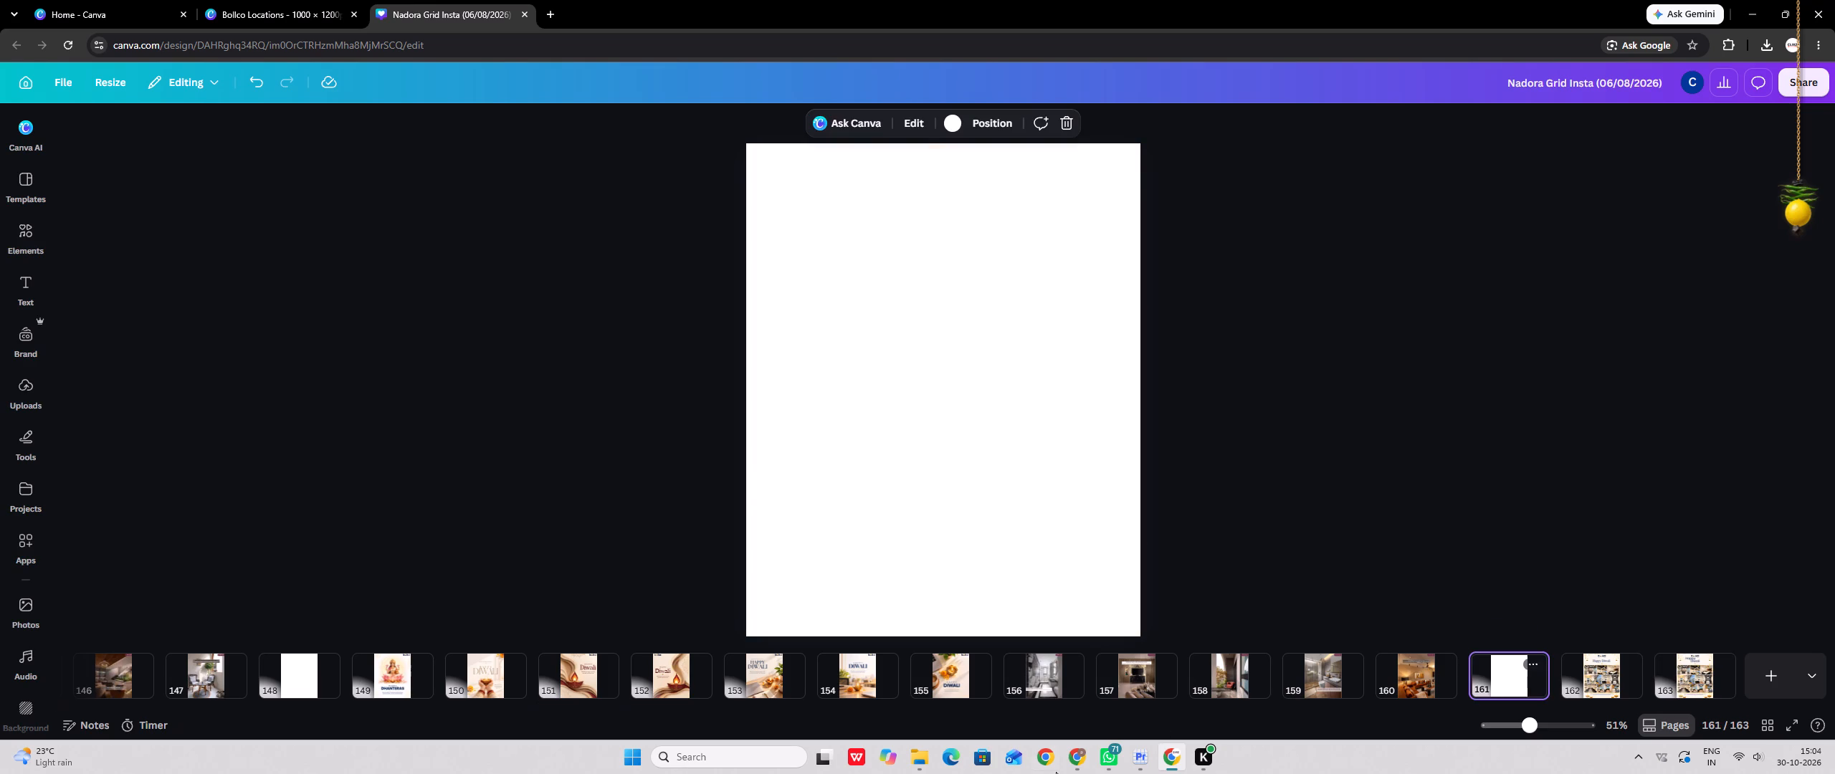
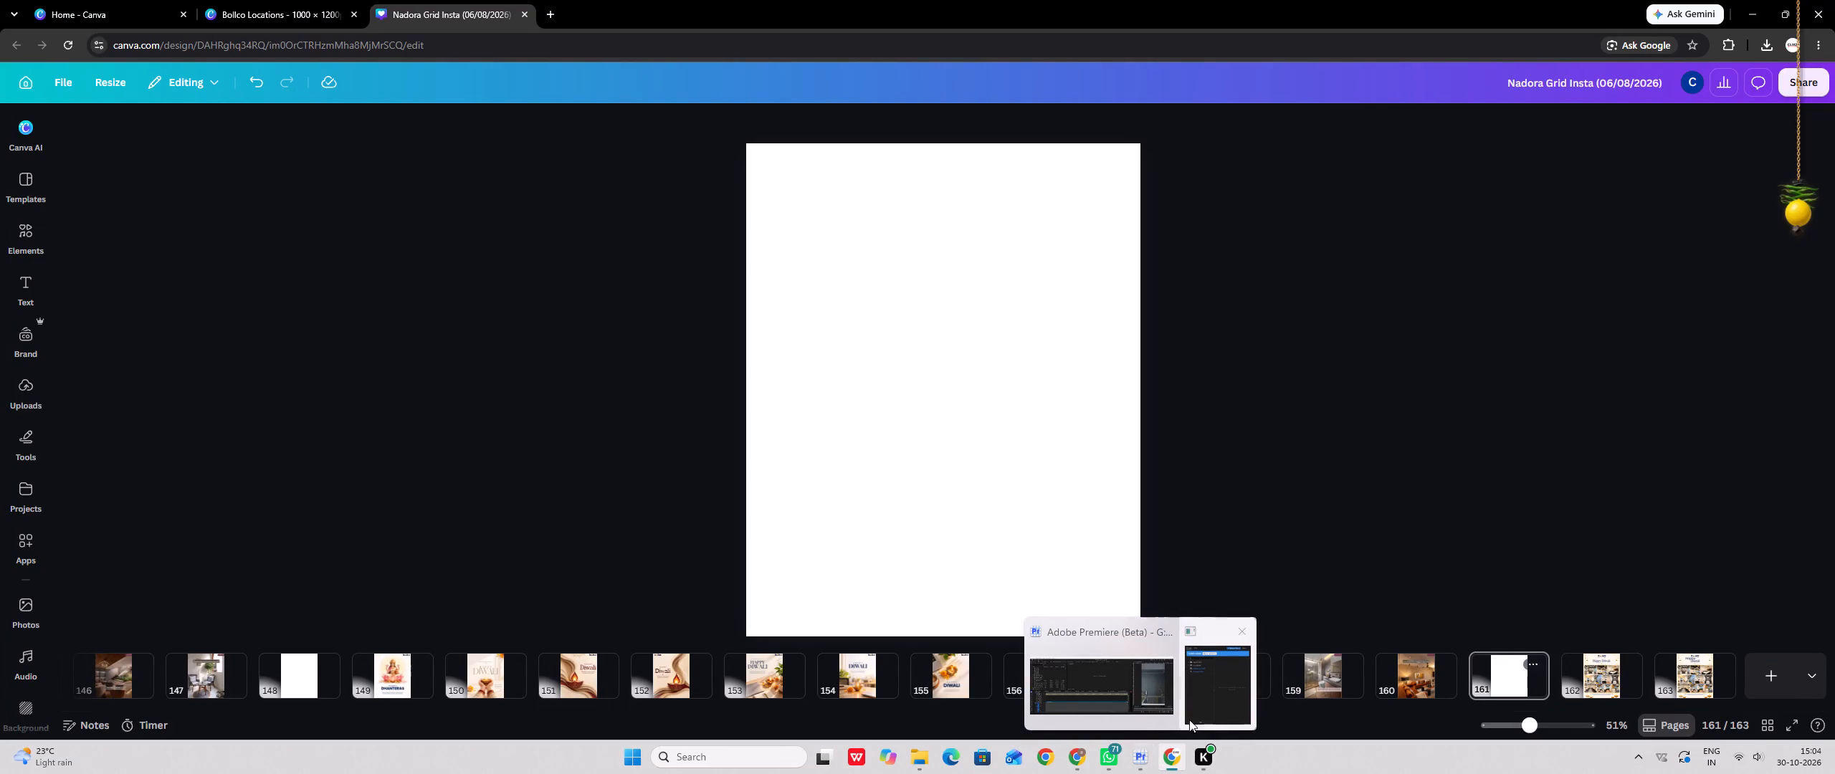
# Revisit the Happy Diwali grid on page 162 and view the Nadora modern luxury living-room post on page 160.
pyautogui.click(1592, 660)
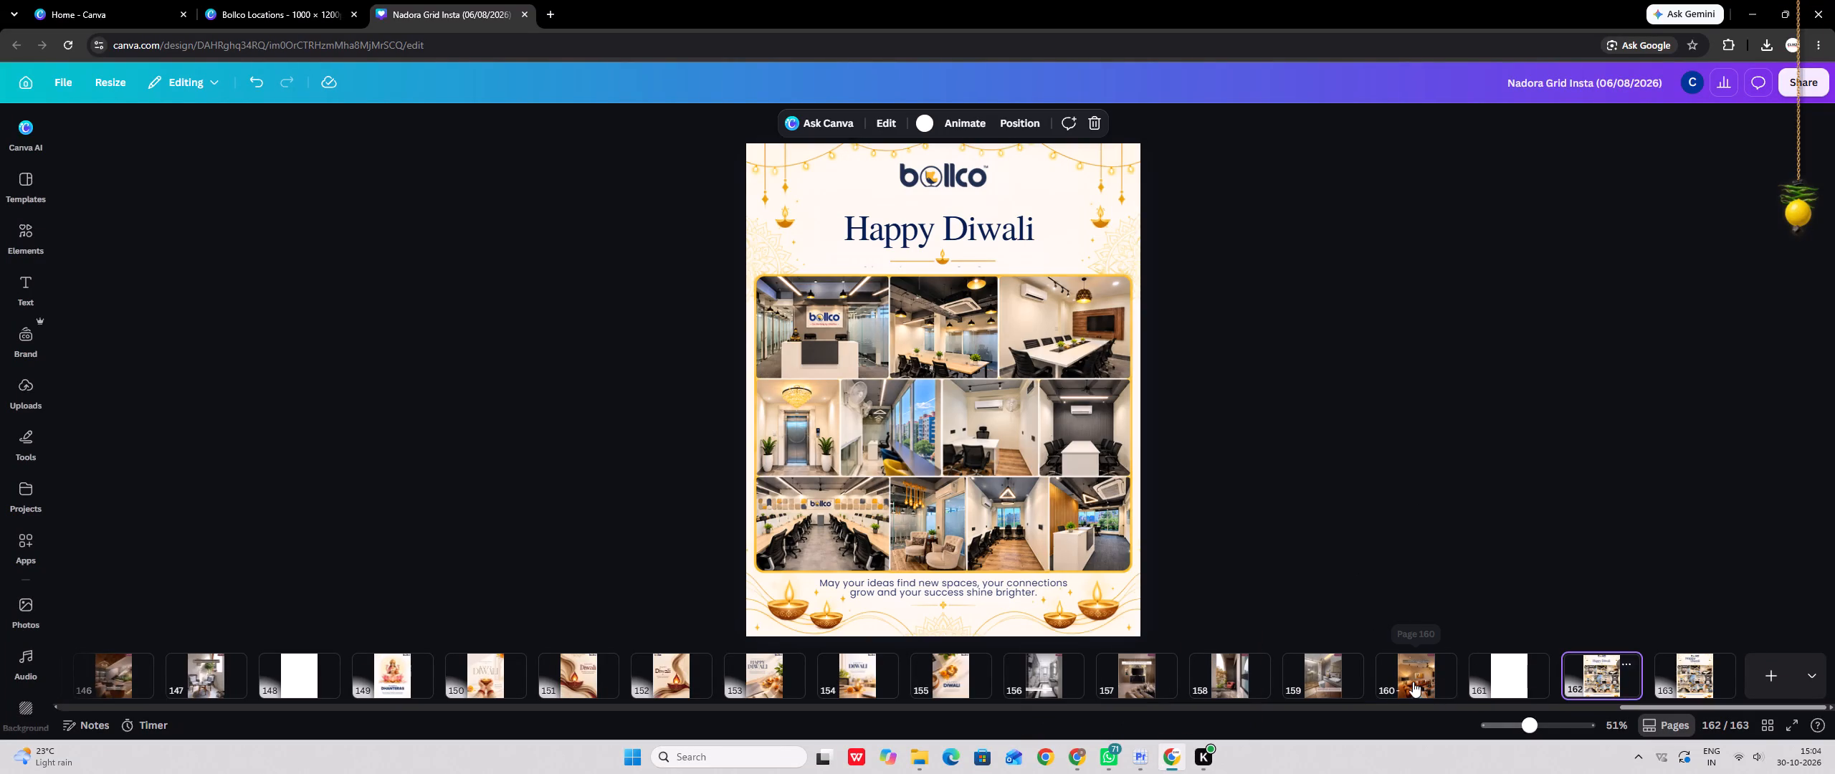
pyautogui.click(1413, 682)
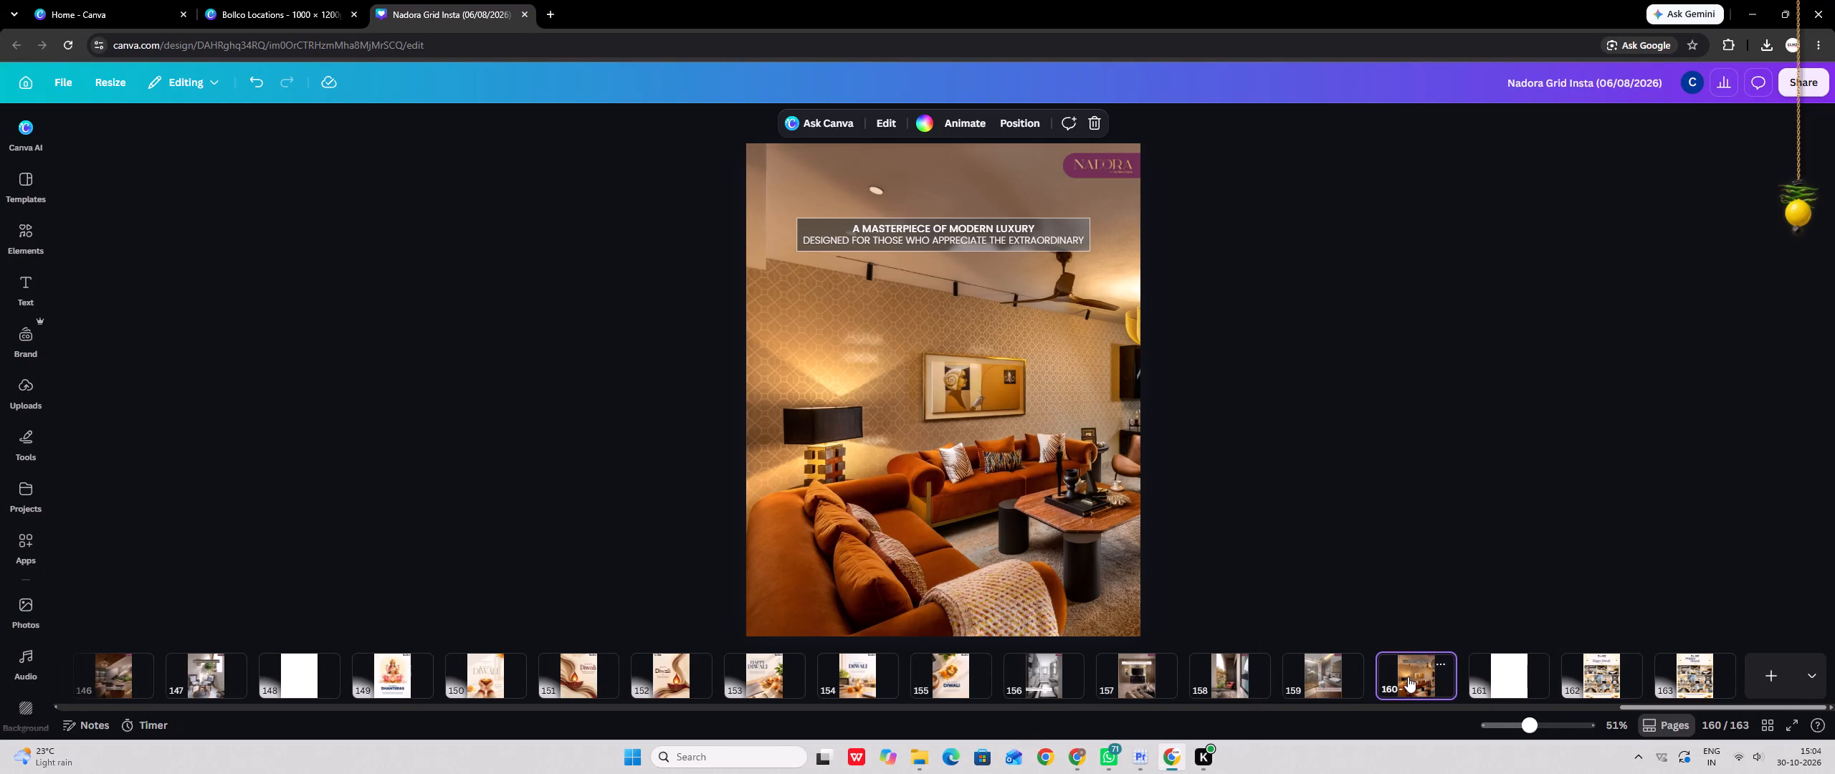
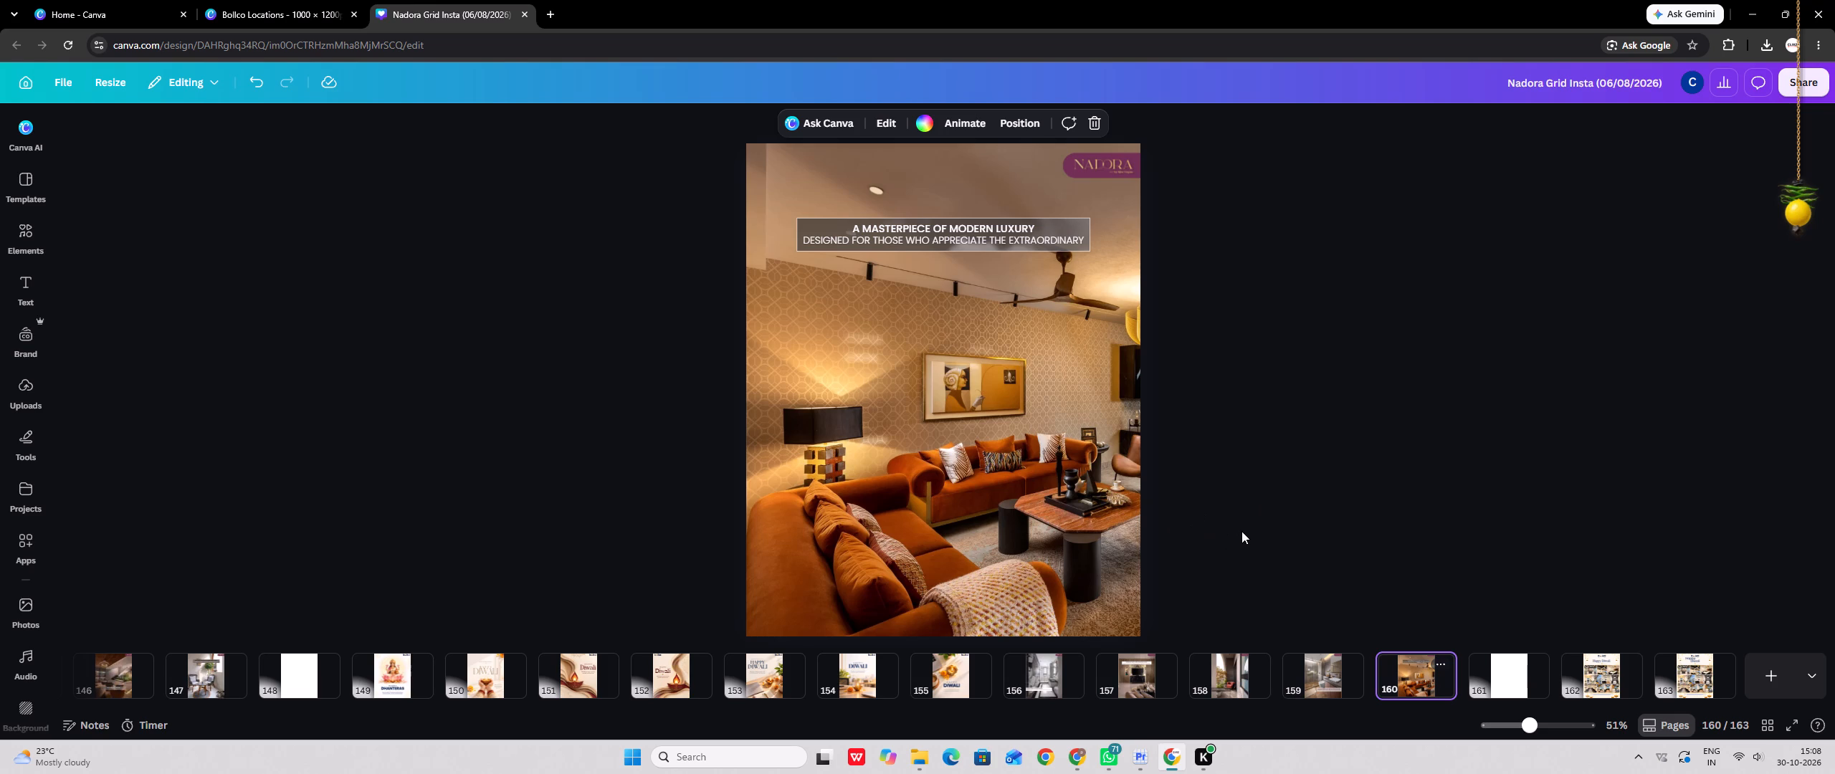
# Compare the Nadora living-room post on page 160 with blank page 161 and look through the thumbnails of pages 143 to 163.
pyautogui.scroll(-2, 1242, 543)
pyautogui.scroll(2, 1246, 542)
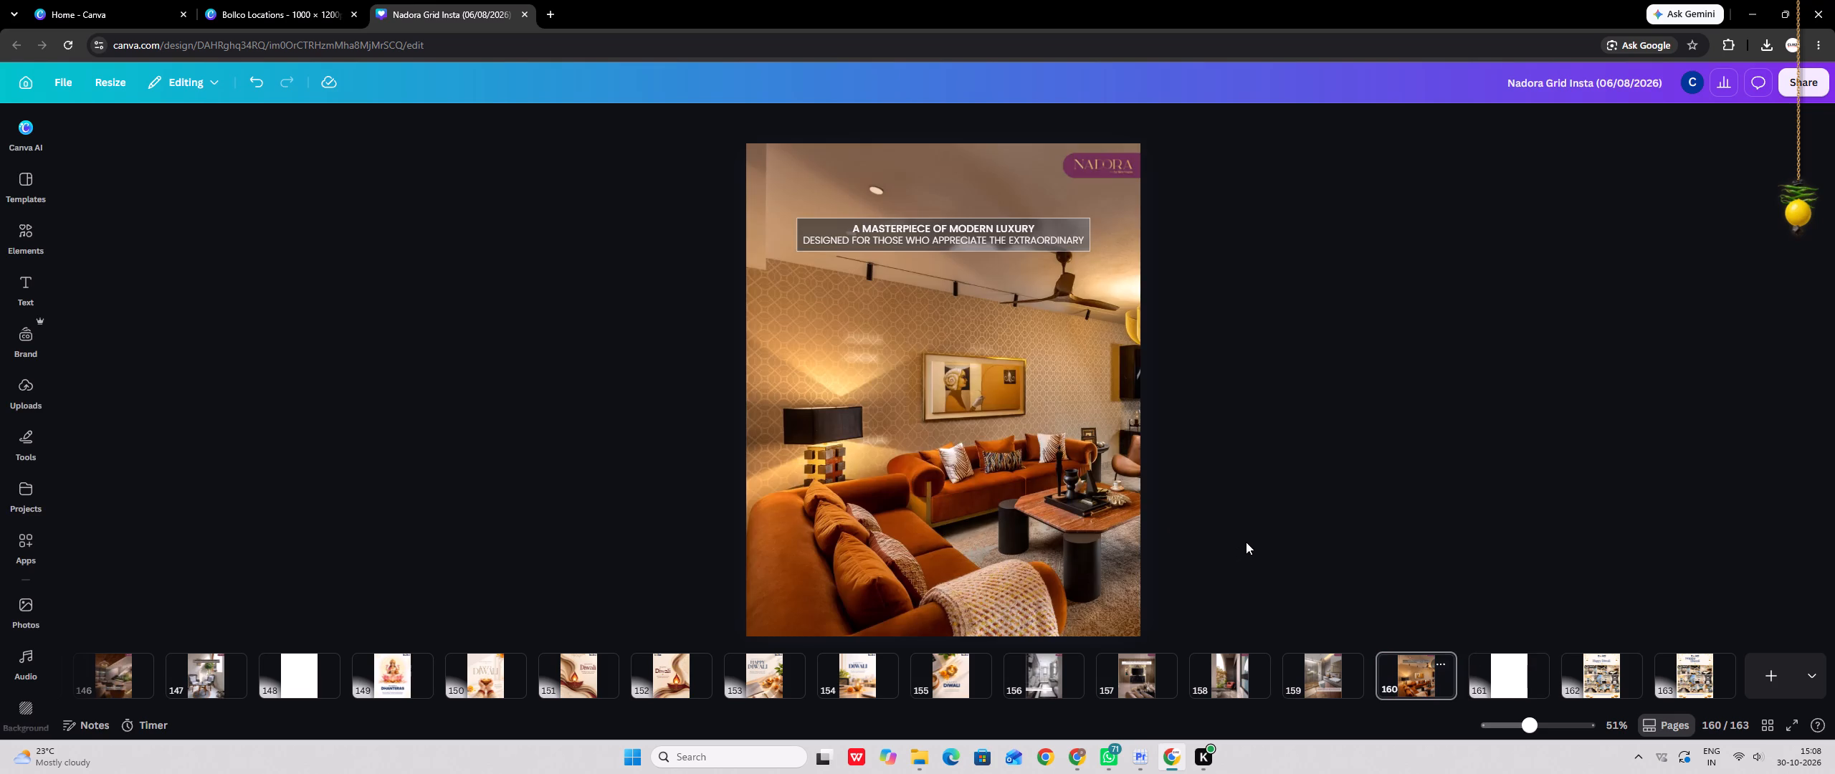
pyautogui.scroll(3, 1246, 542)
pyautogui.scroll(-9, 1246, 542)
pyautogui.scroll(1, 1246, 542)
pyautogui.scroll(-2, 1246, 542)
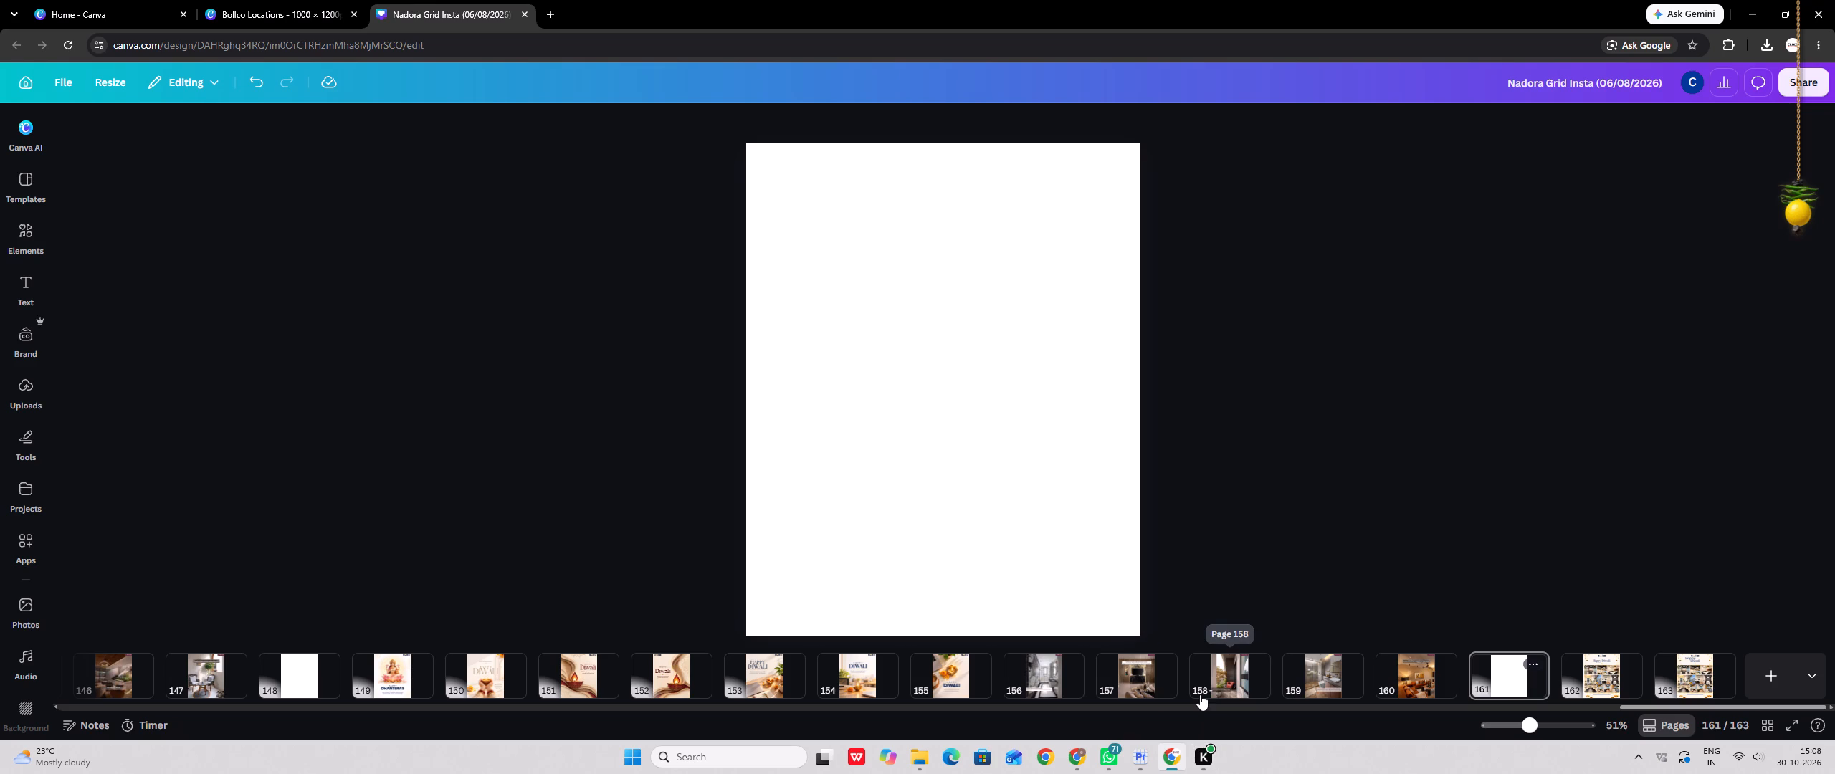
pyautogui.scroll(-4, 1200, 694)
pyautogui.scroll(3, 1200, 694)
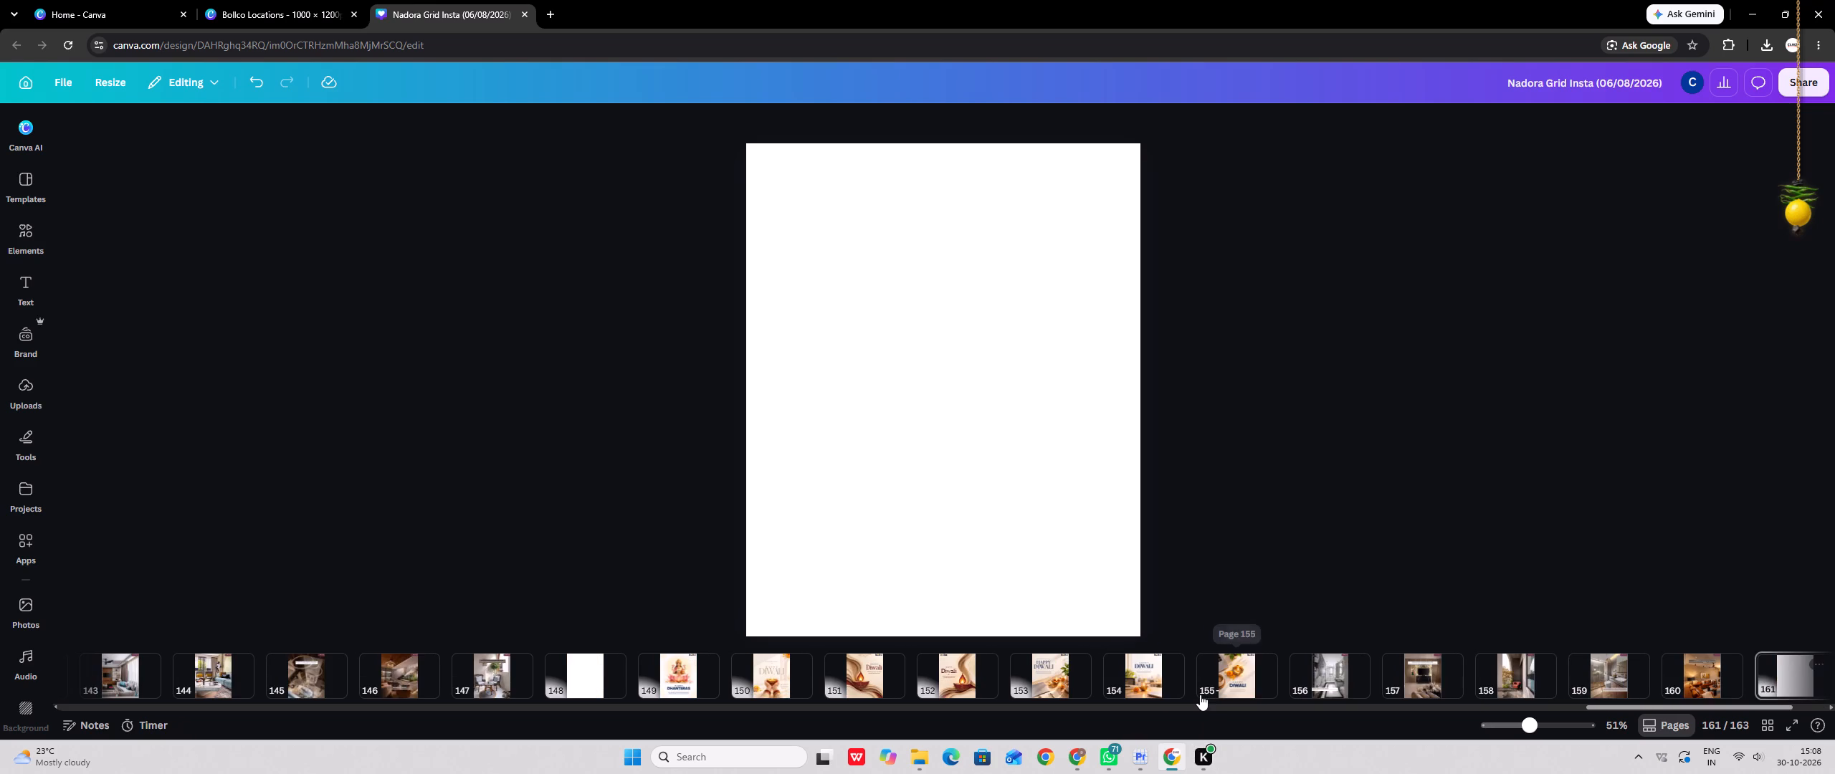
pyautogui.scroll(-2, 1200, 694)
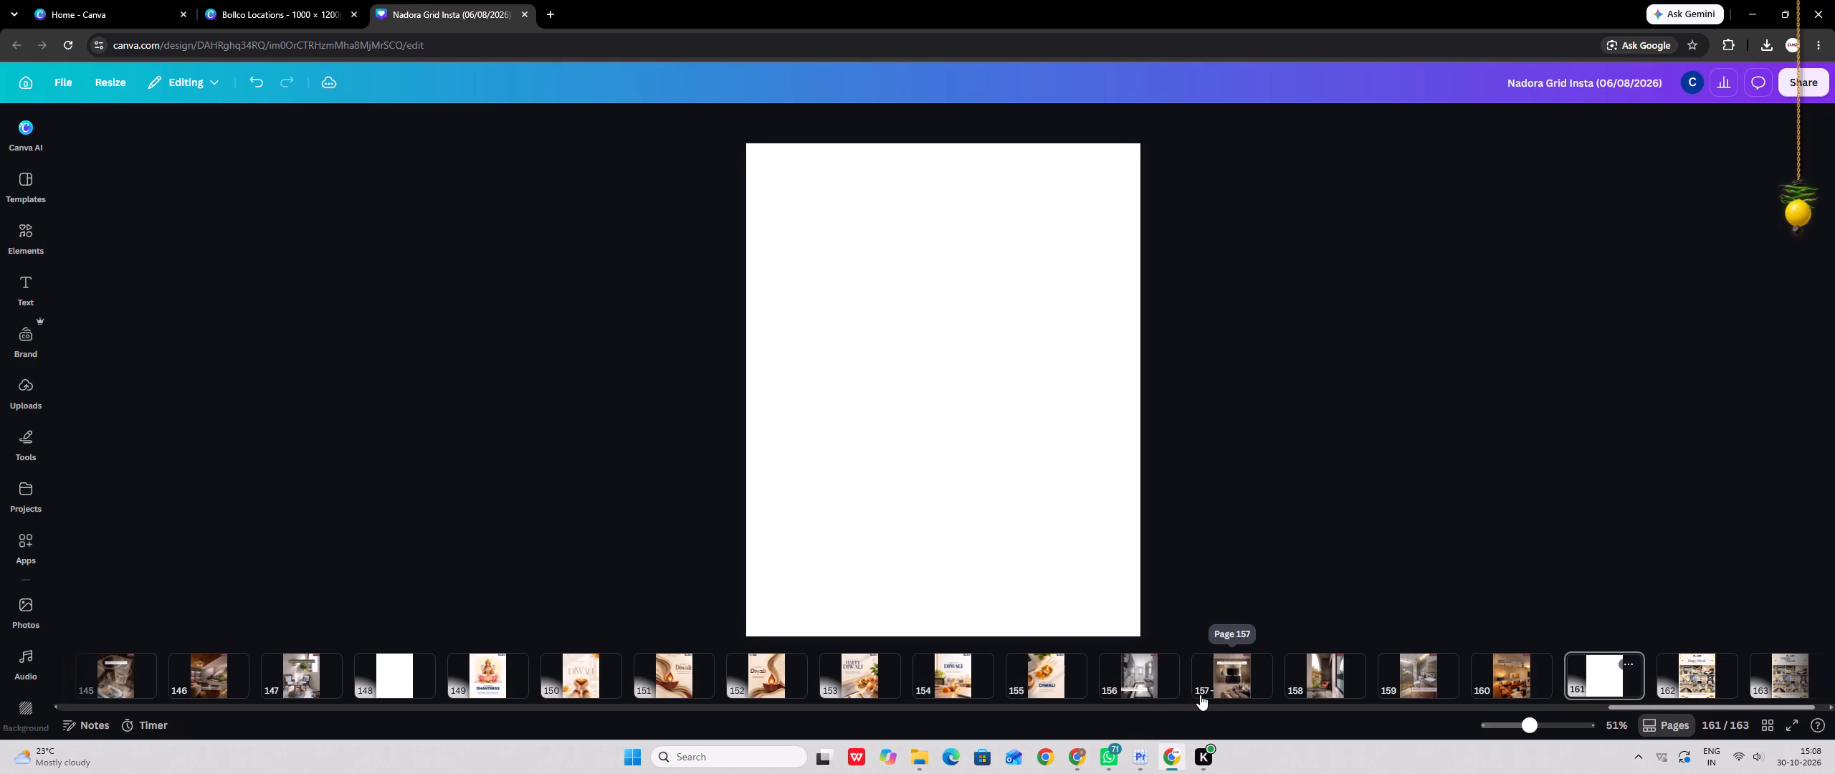
pyautogui.scroll(-1, 1200, 694)
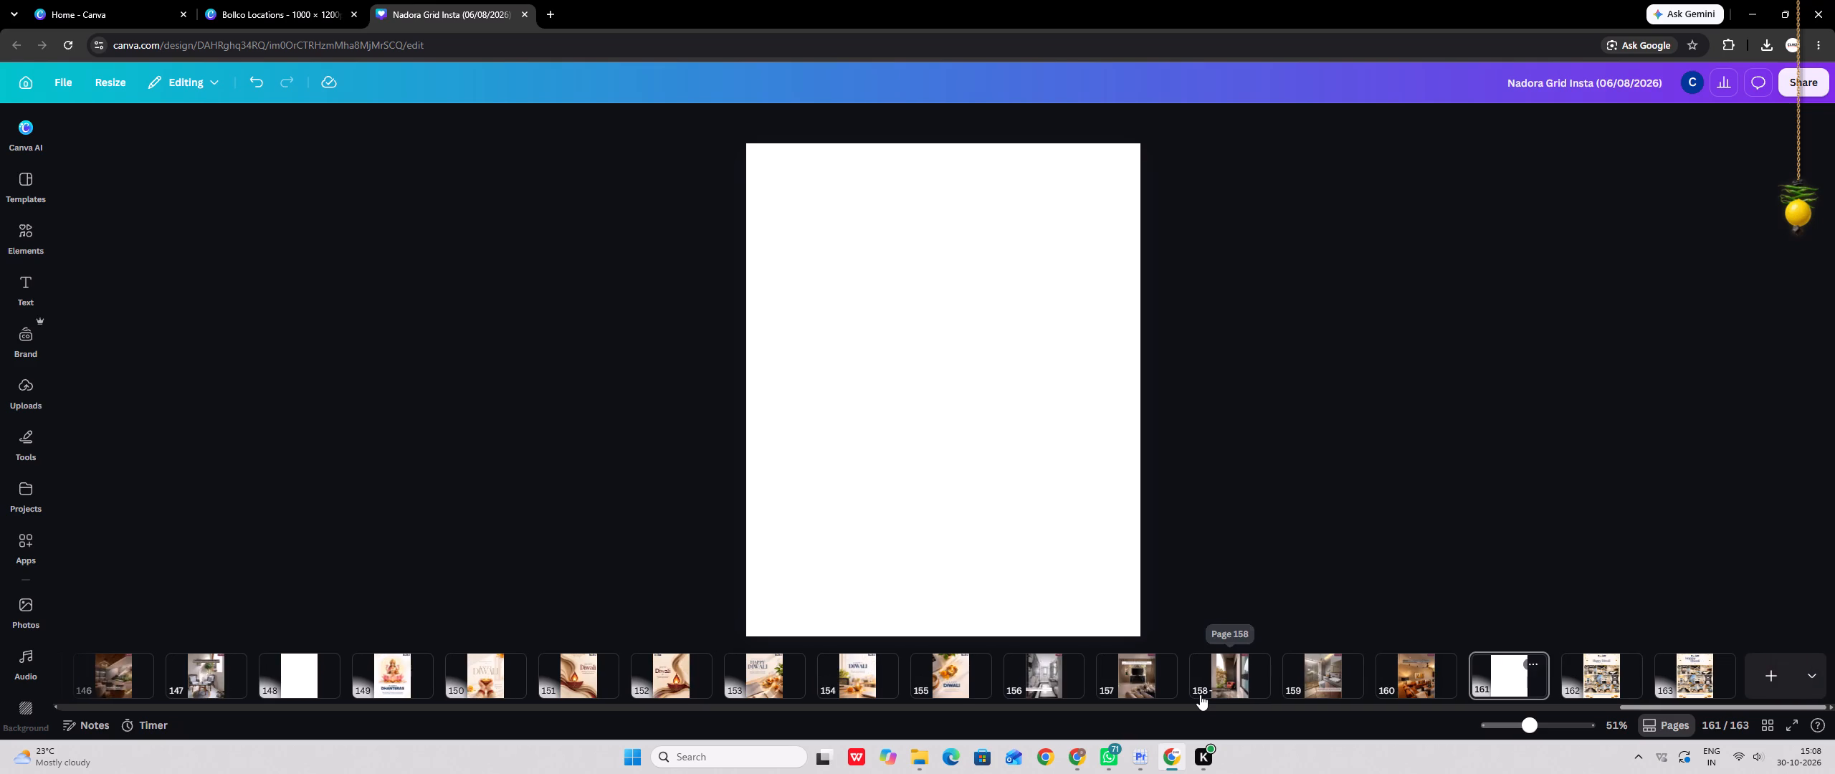
pyautogui.scroll(1, 1200, 694)
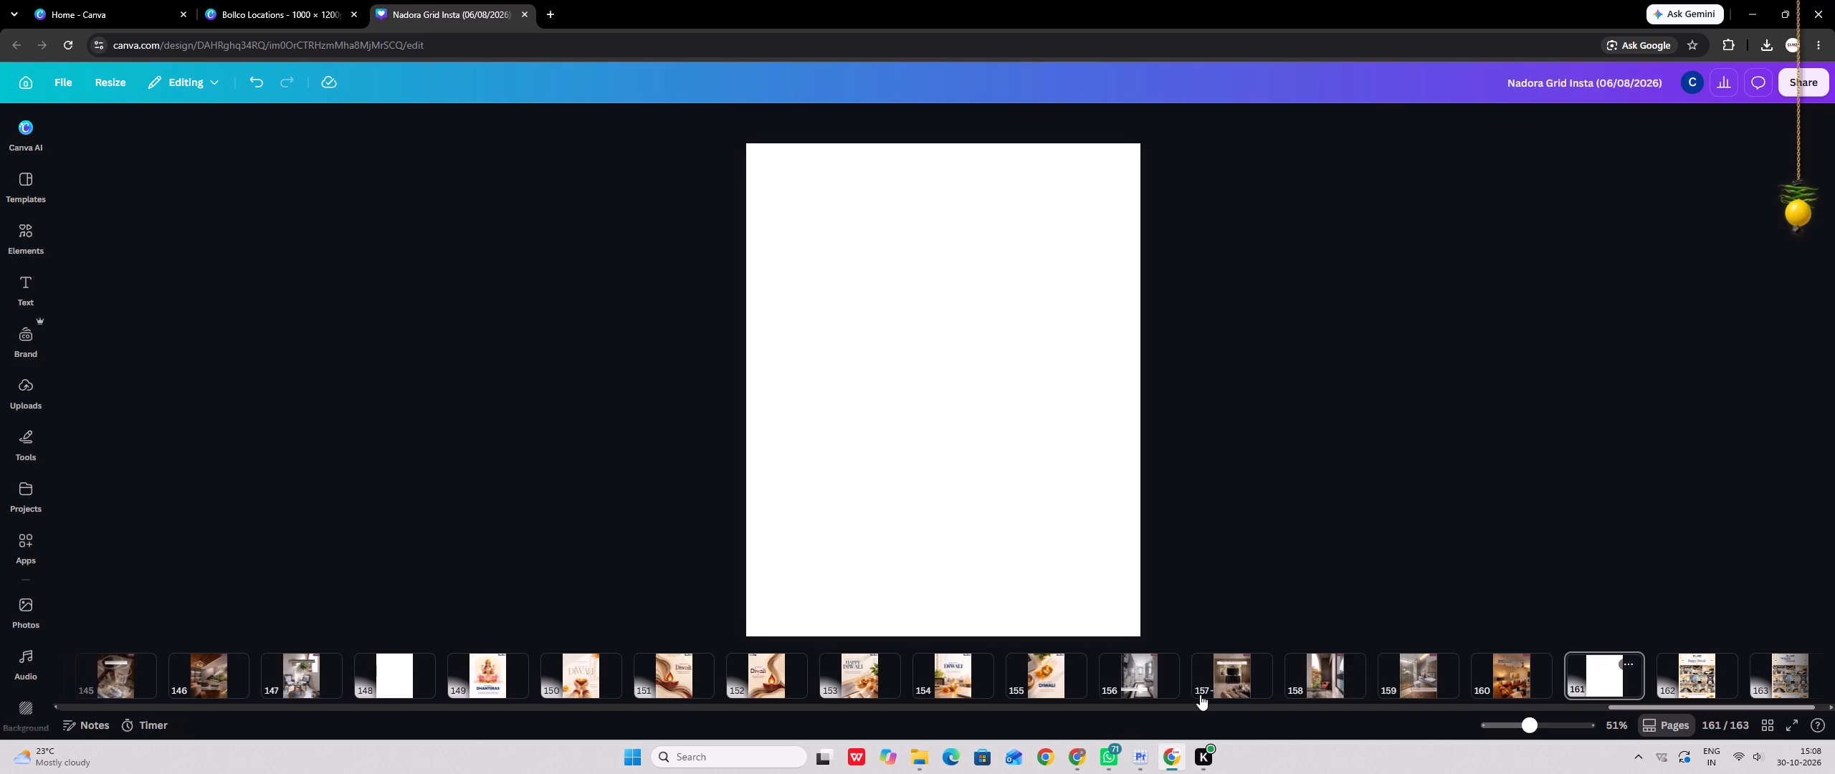
pyautogui.scroll(-3, 1200, 694)
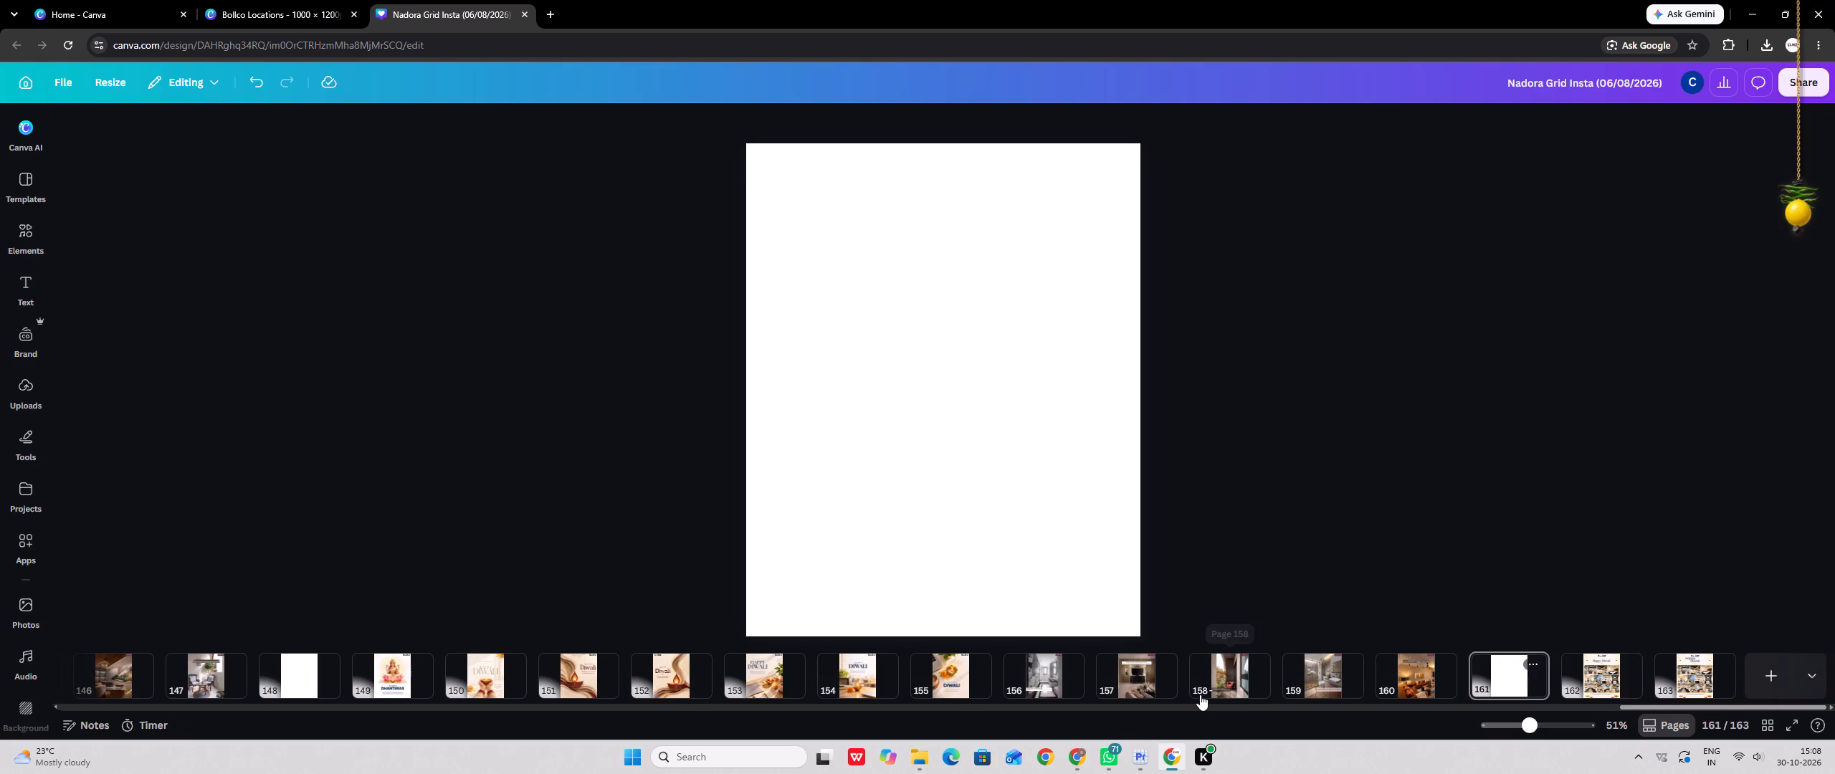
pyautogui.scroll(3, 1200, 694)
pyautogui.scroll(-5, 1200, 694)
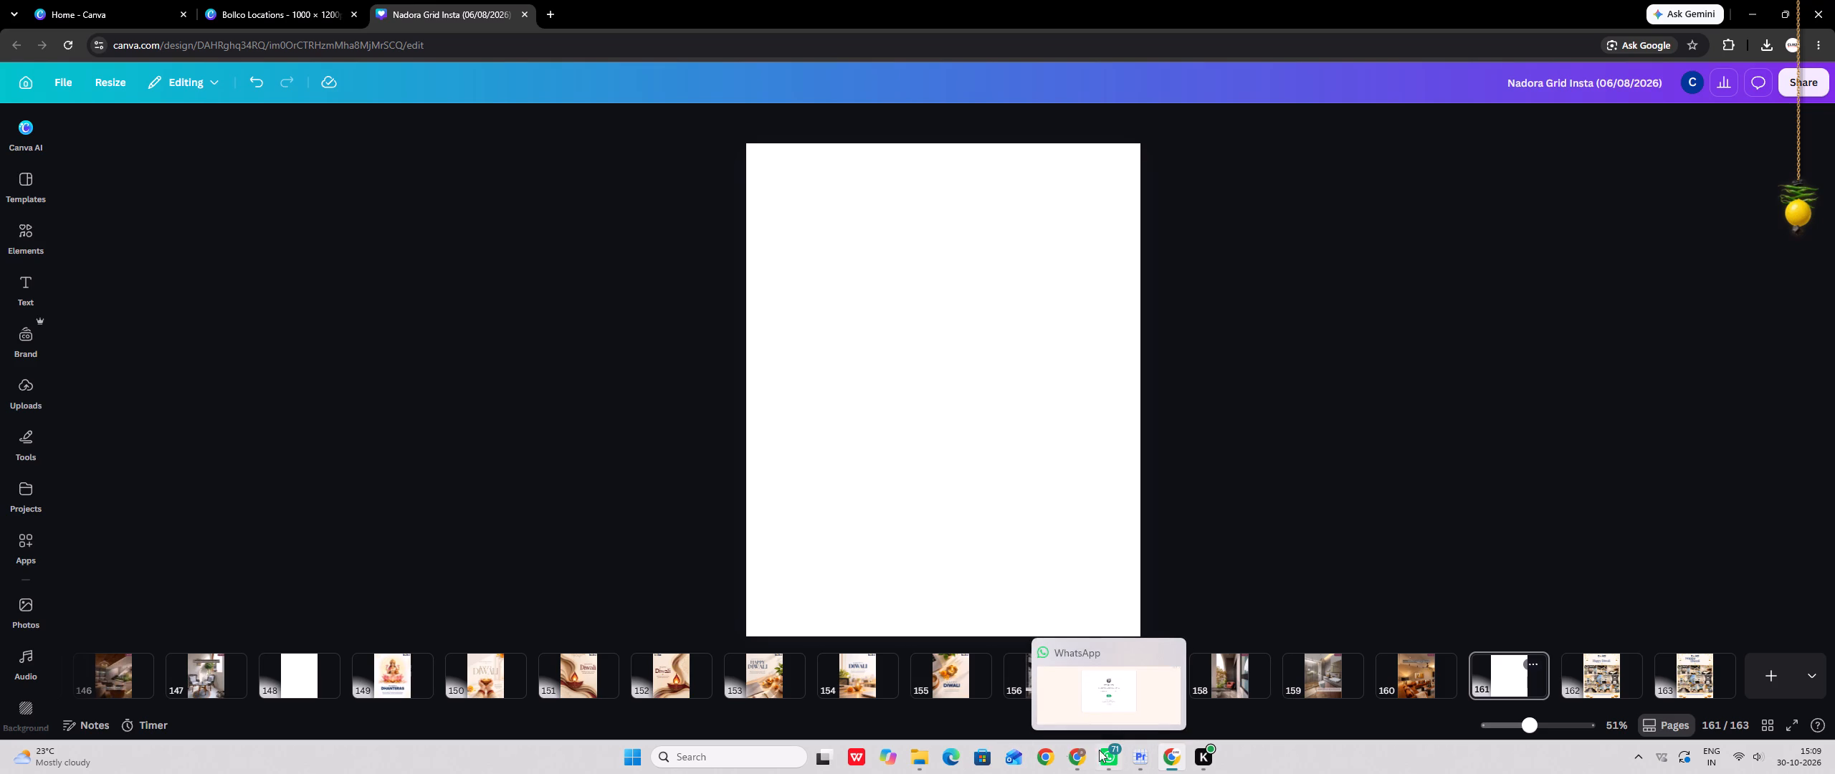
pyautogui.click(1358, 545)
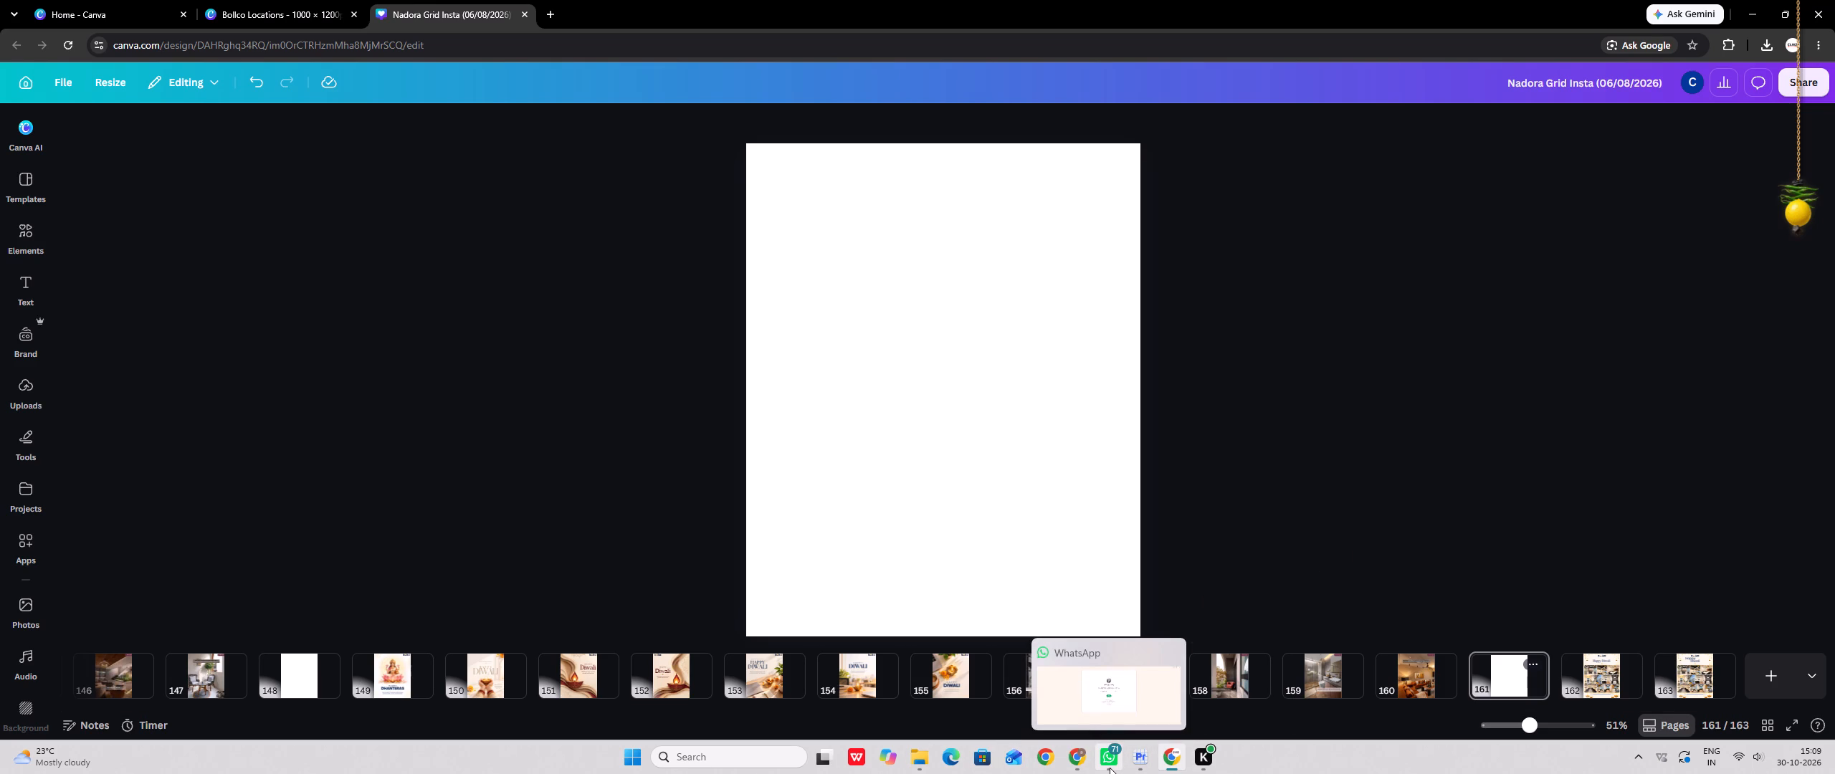
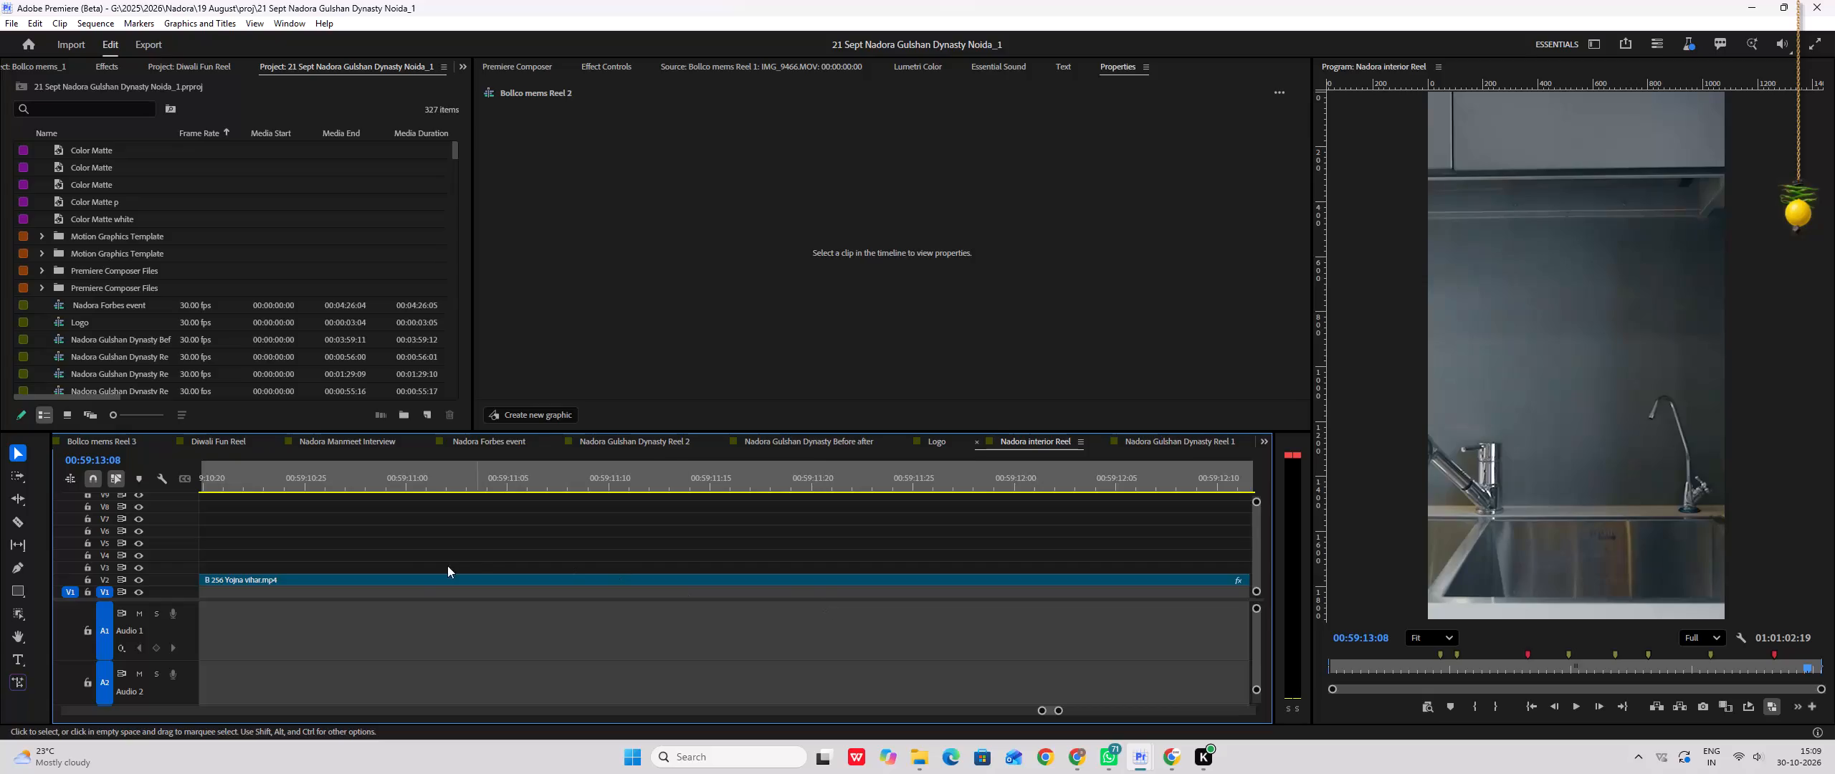
# In Adobe Premiere, examine the kitchen footage around 00:59:11:00 in the Nadora interior Reel sequence and survey the clips across its timeline.
pyautogui.moveTo(469, 473); pyautogui.dragTo(404, 488)
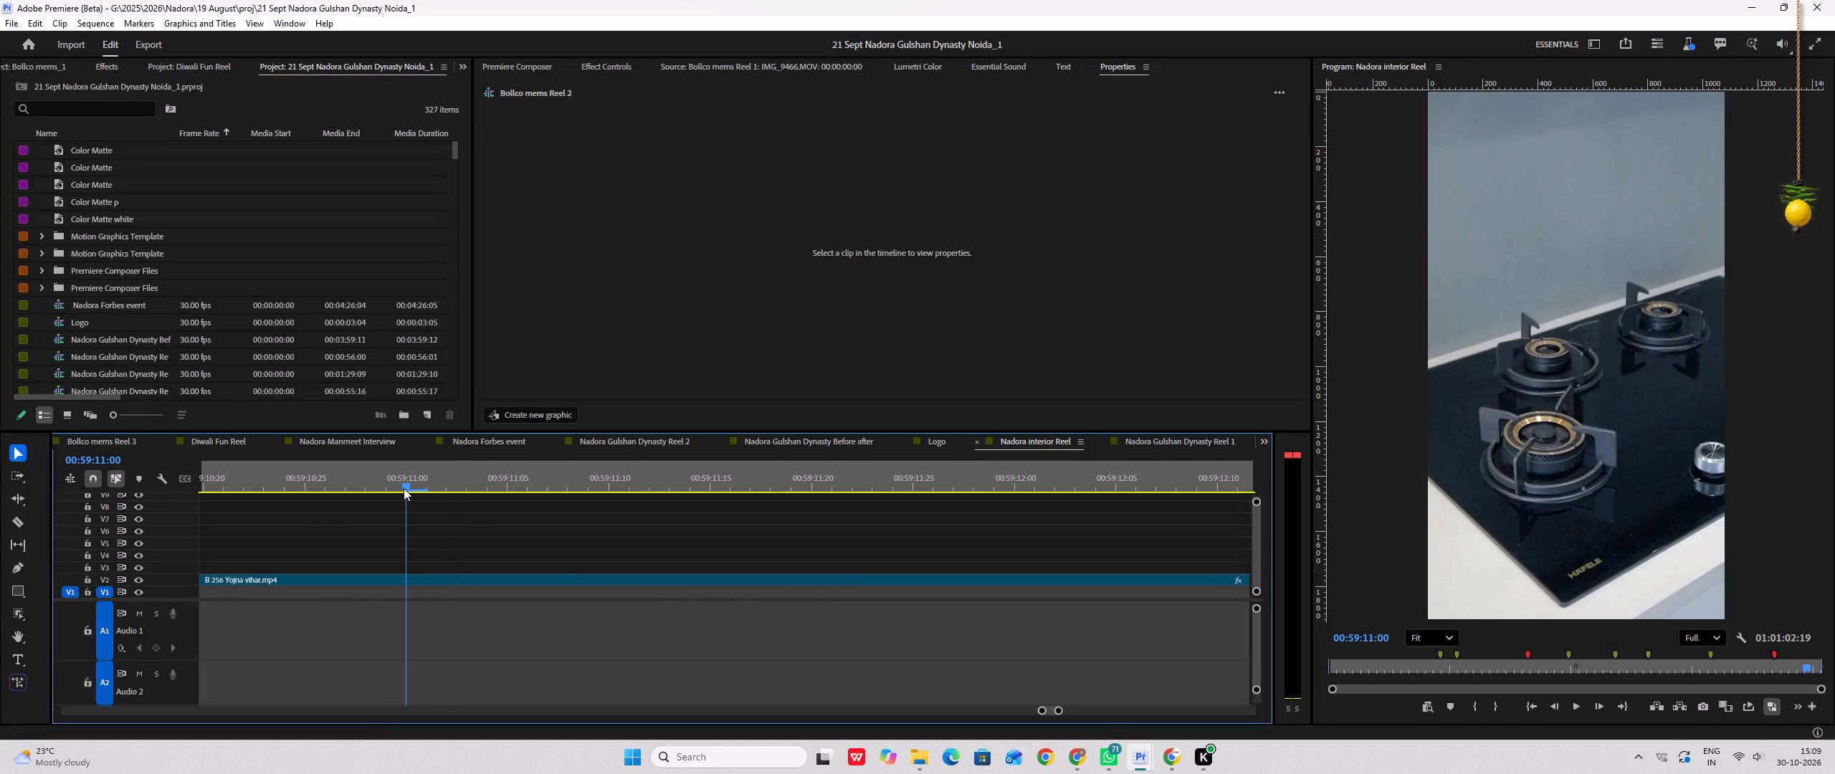
pyautogui.moveTo(404, 488); pyautogui.dragTo(320, 510)
pyautogui.click(770, 671)
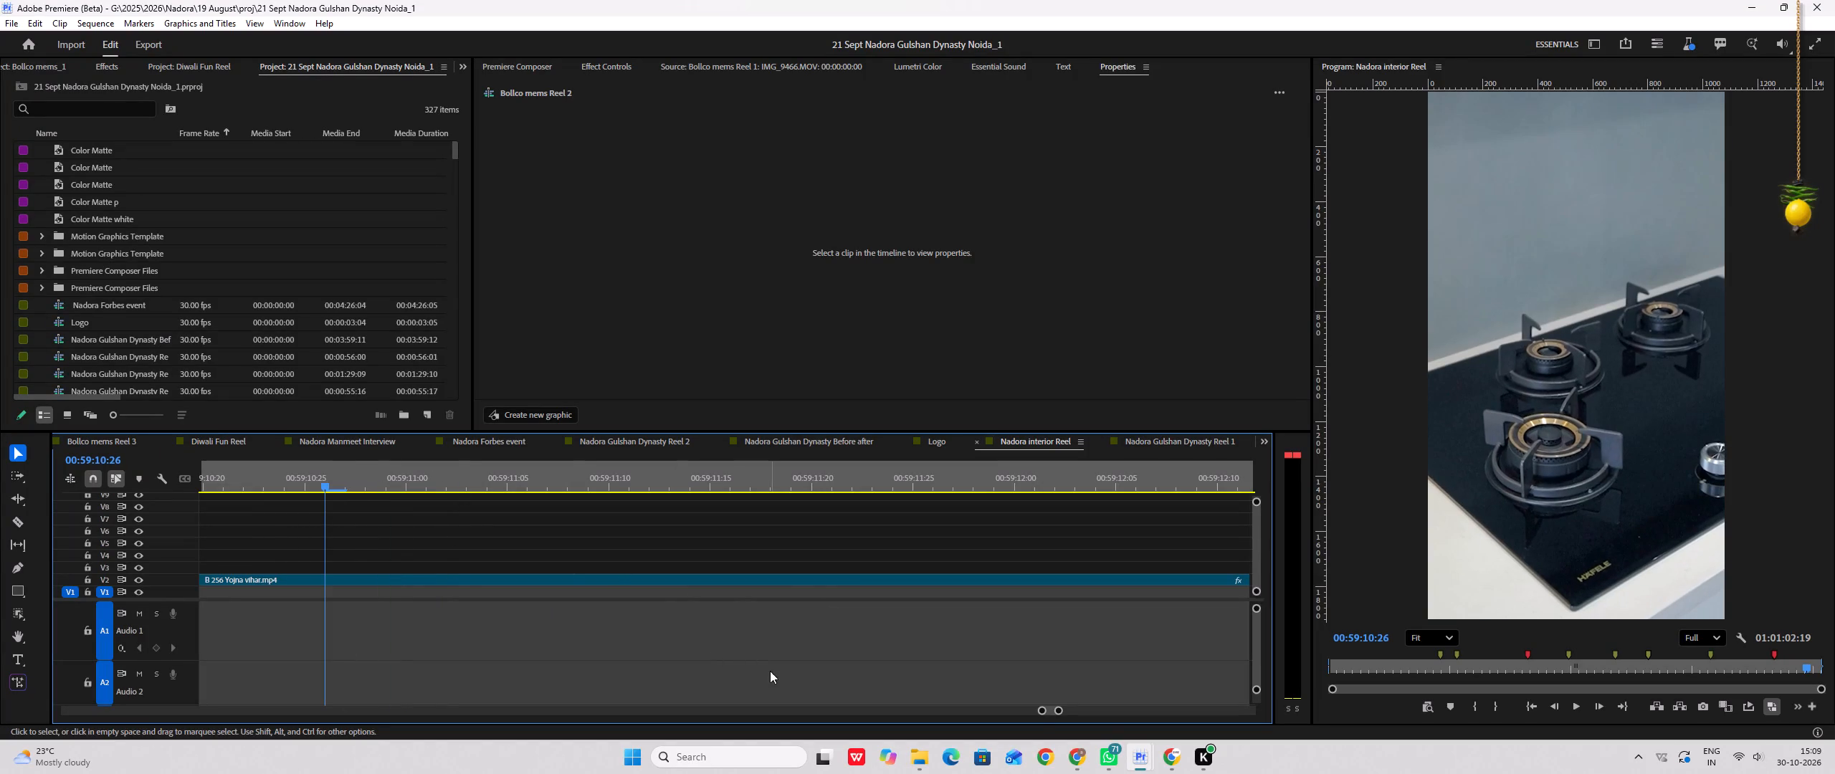
pyautogui.moveTo(1042, 712); pyautogui.dragTo(677, 694)
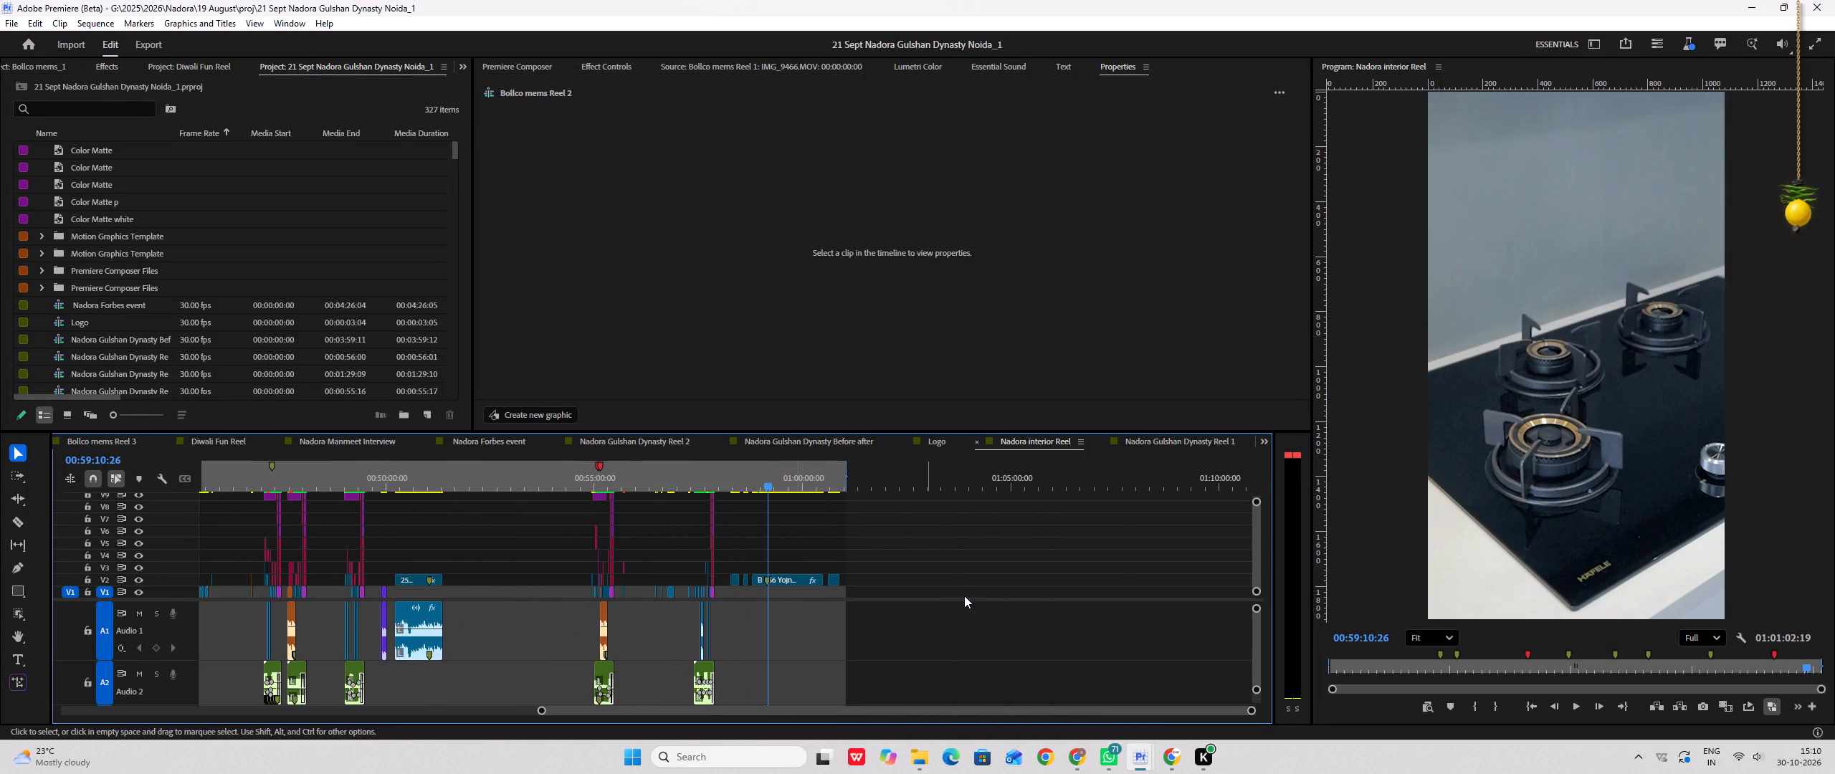
pyautogui.click(935, 611)
pyautogui.scroll(4, 928, 612)
pyautogui.scroll(-3, 928, 612)
pyautogui.scroll(10, 938, 608)
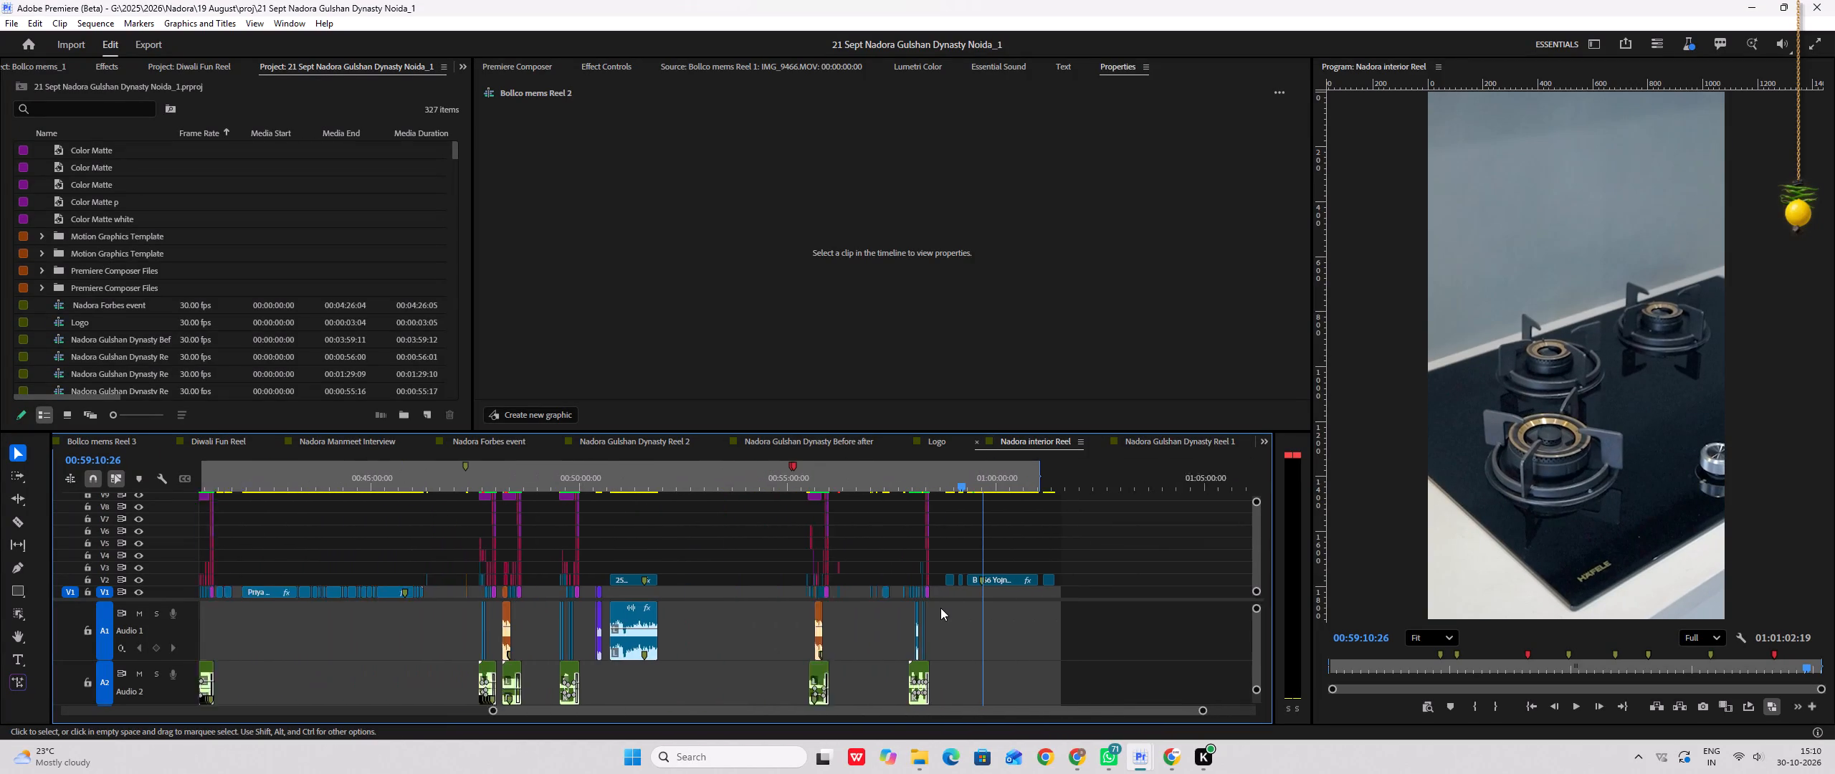
pyautogui.scroll(-11, 940, 608)
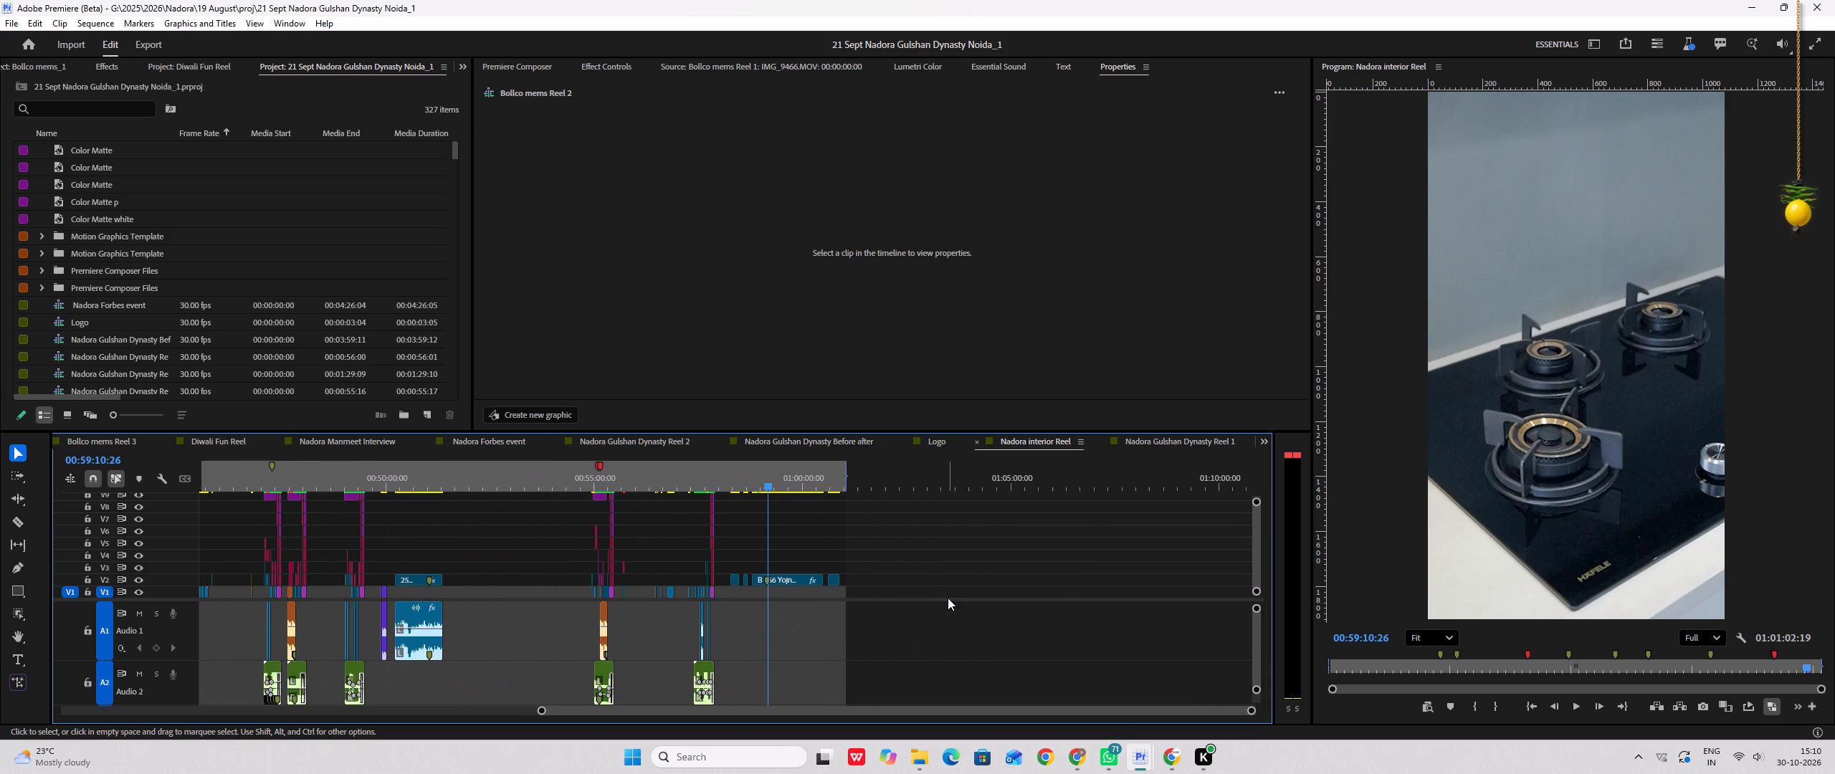
pyautogui.scroll(-5, 955, 648)
# Scrub through the closing part of the Nadora interior Reel sequence.
pyautogui.click(862, 525)
pyautogui.click(710, 487)
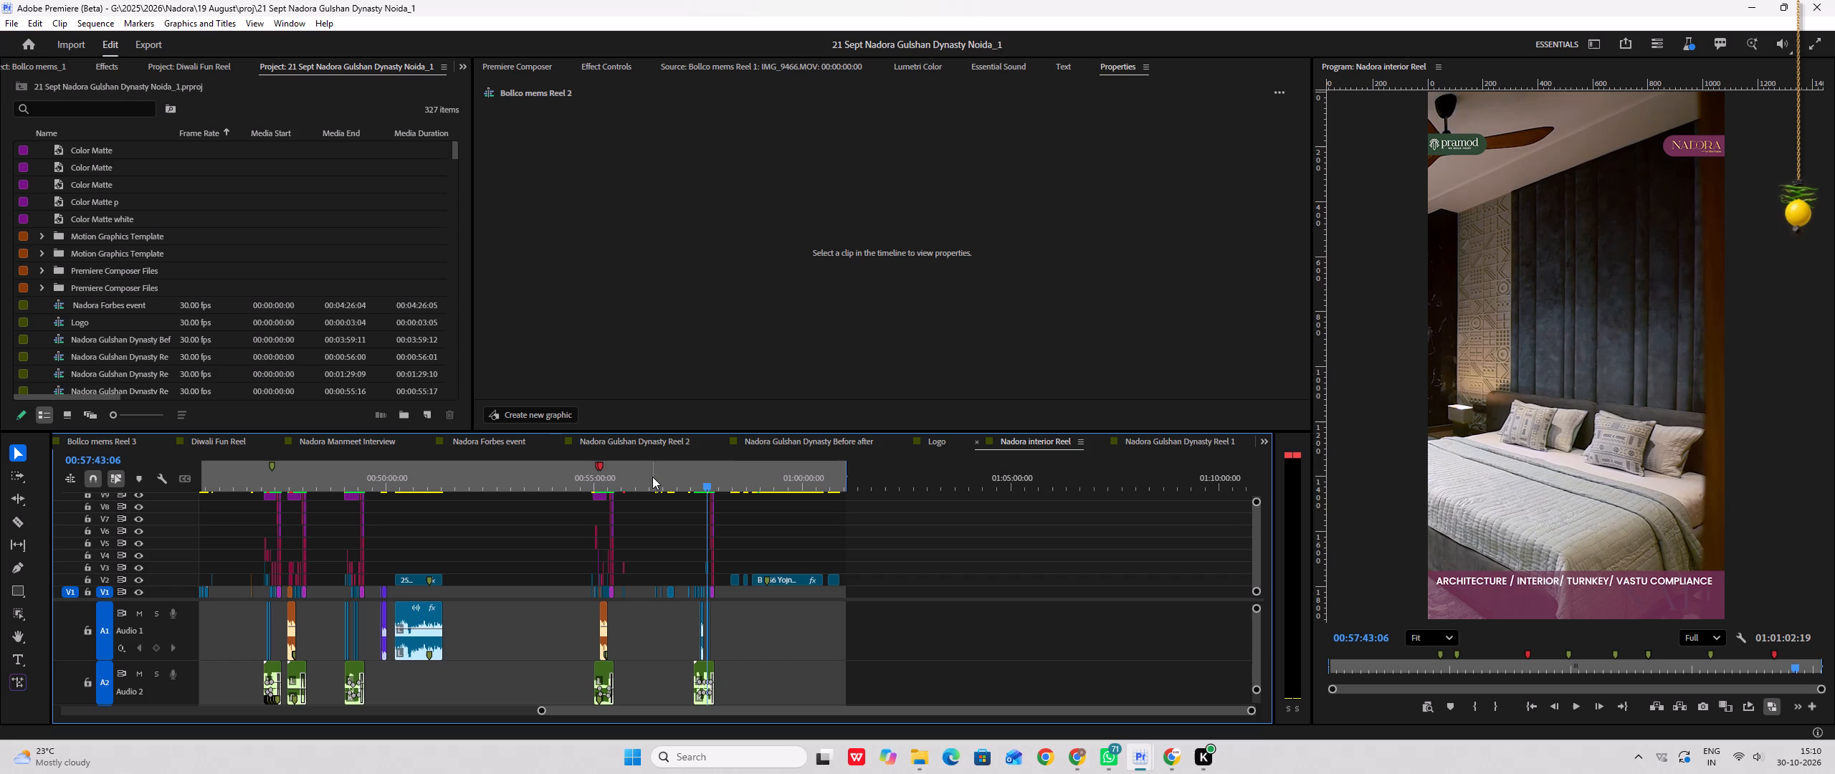
pyautogui.moveTo(663, 477); pyautogui.dragTo(755, 495)
pyautogui.click(957, 537)
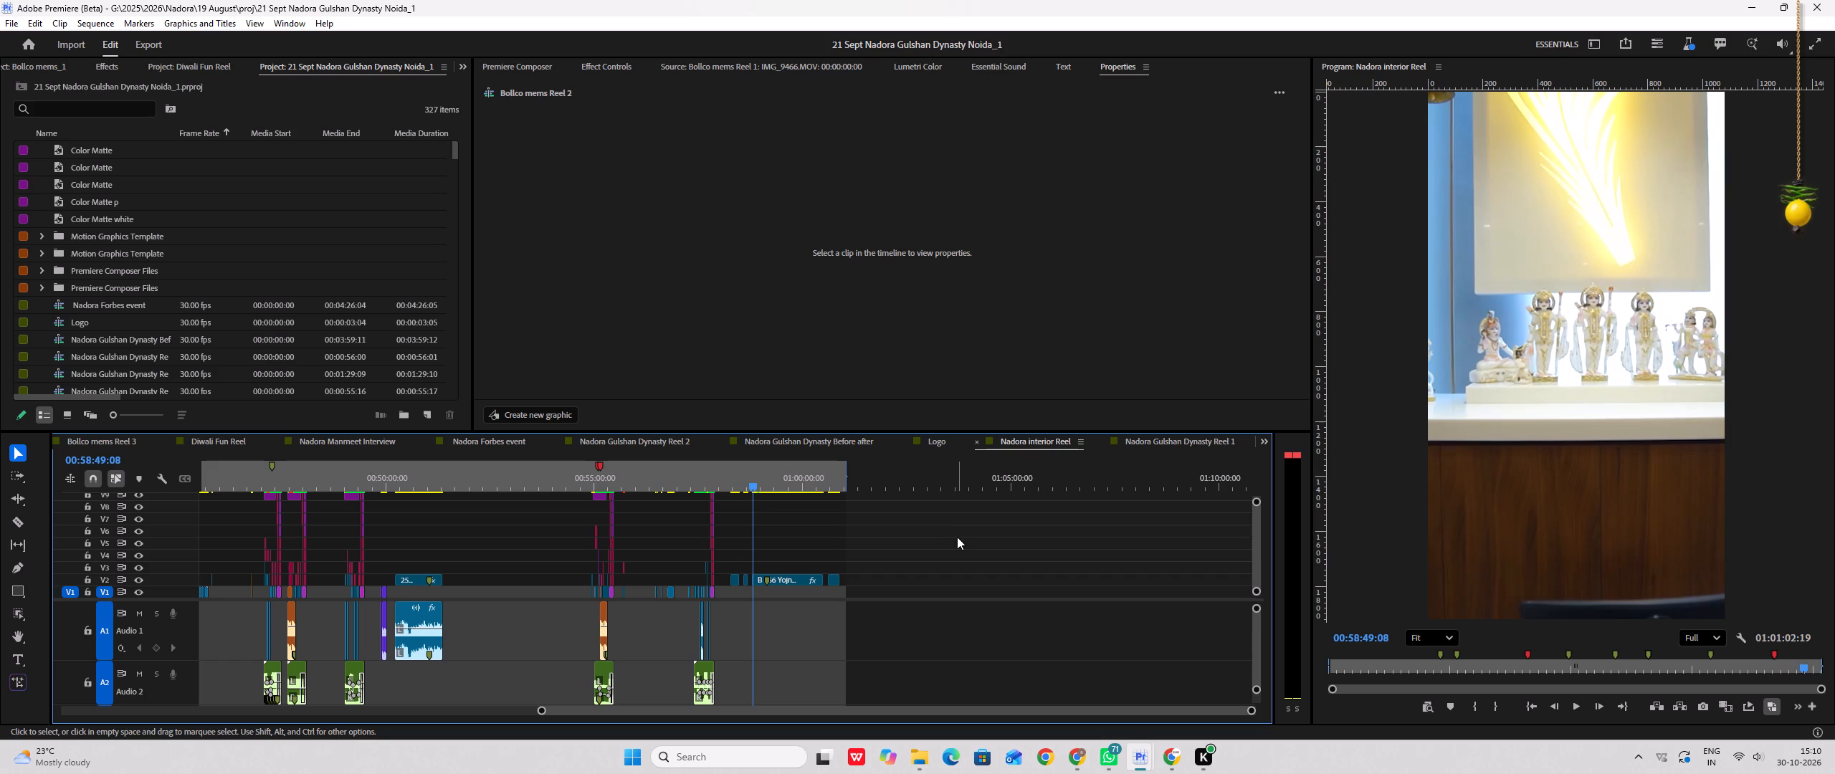
pyautogui.click(905, 529)
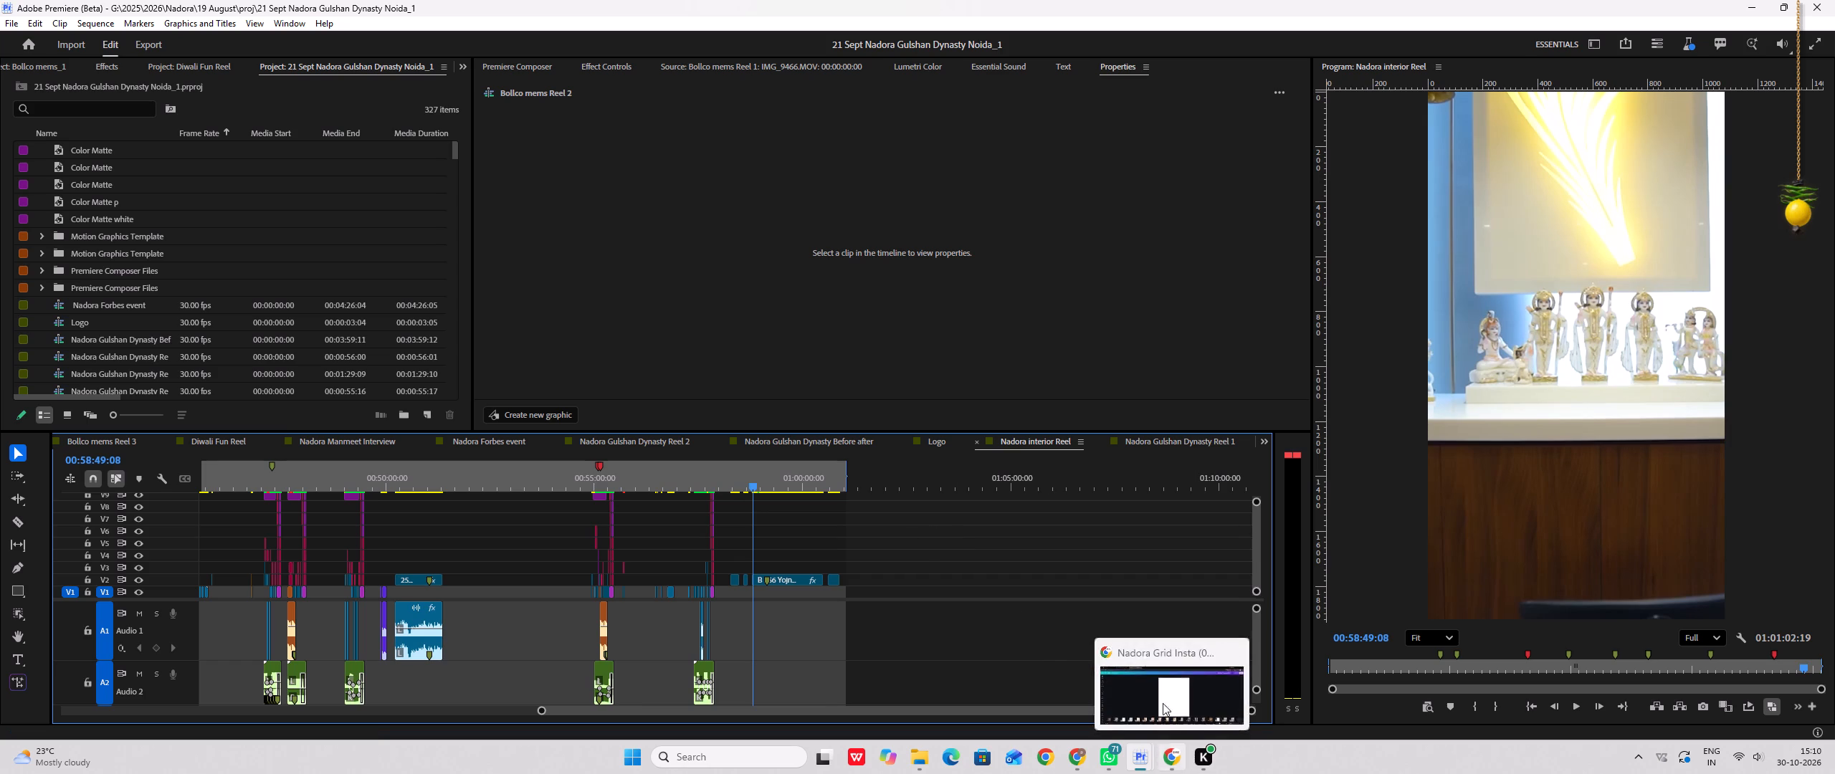
# Switch to the Nadora Grid Insta design in Canva and compare the Bollco Happy Diwali post on page 162 with pages 160 and 161.
pyautogui.click(1161, 687)
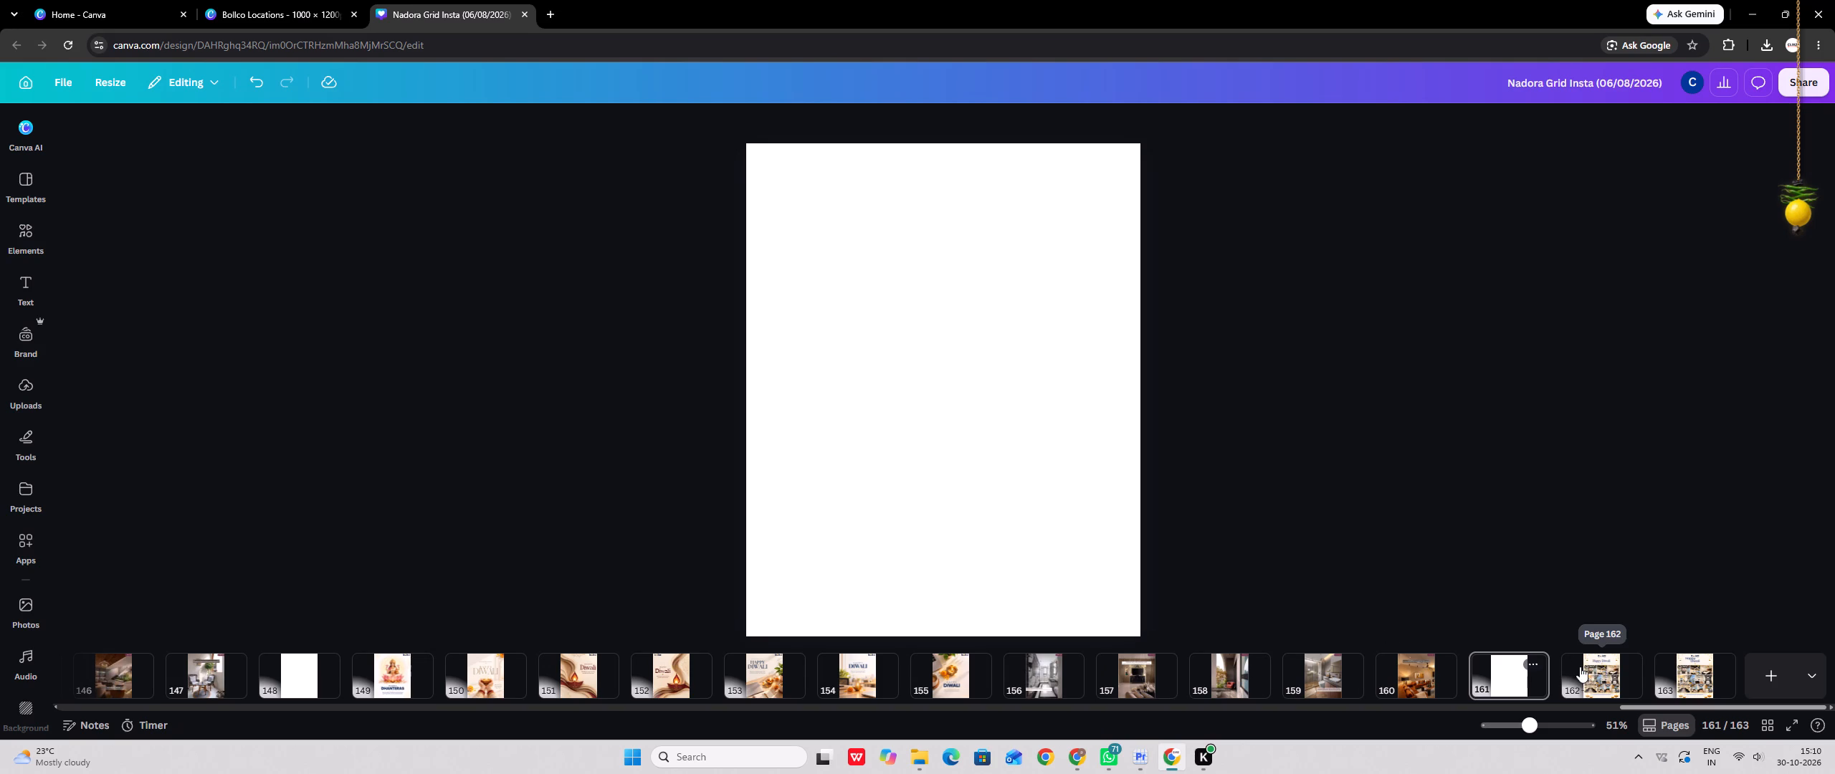
pyautogui.scroll(-7, 1571, 668)
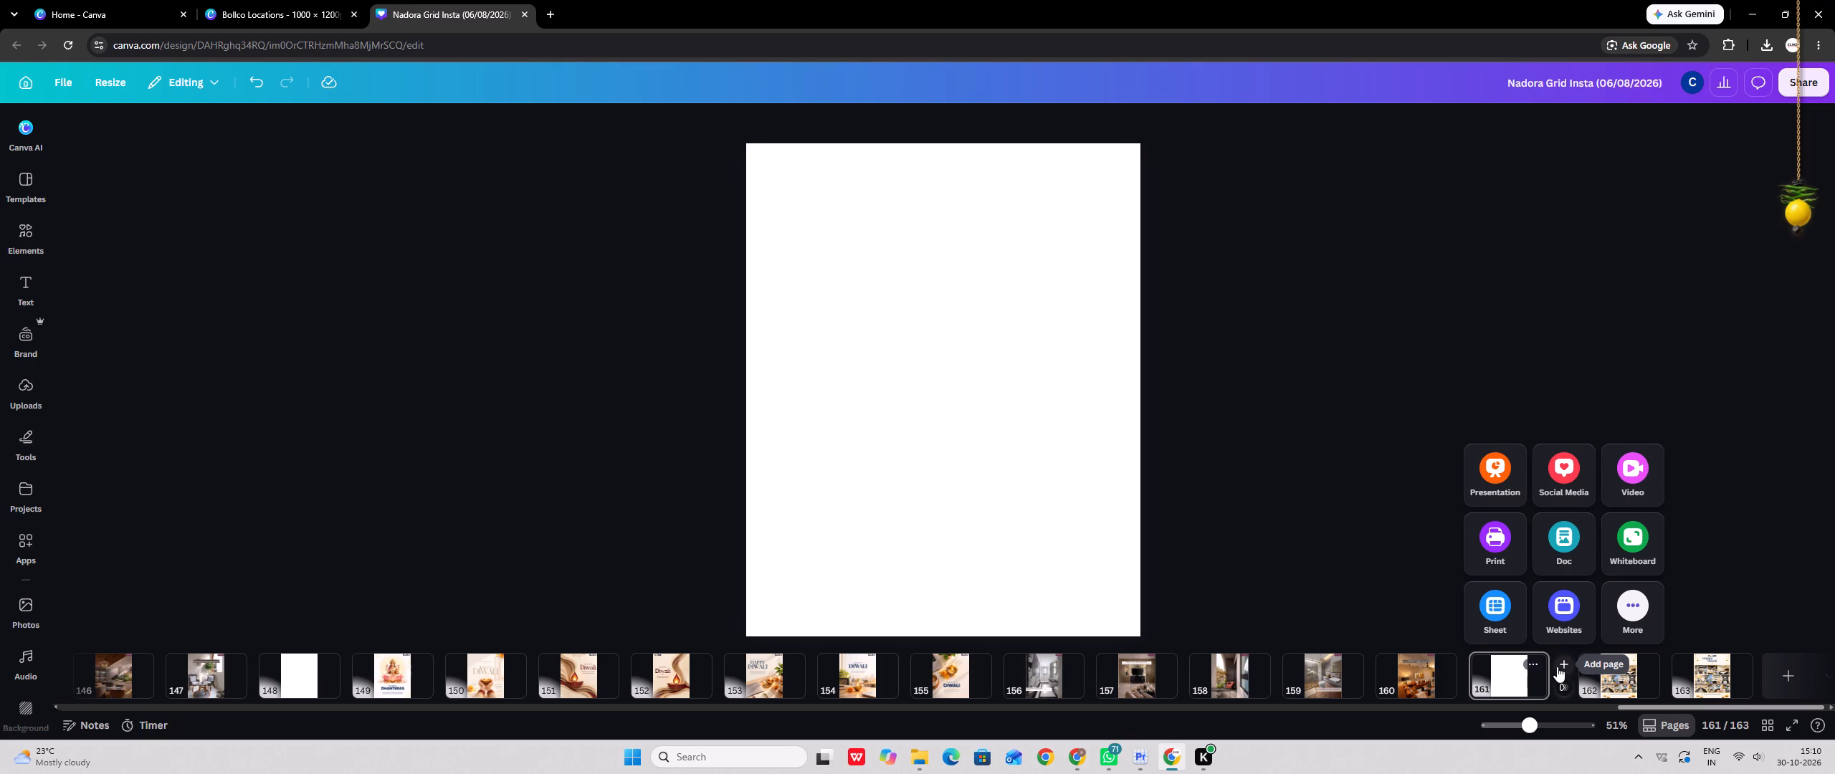
pyautogui.scroll(-6, 1396, 683)
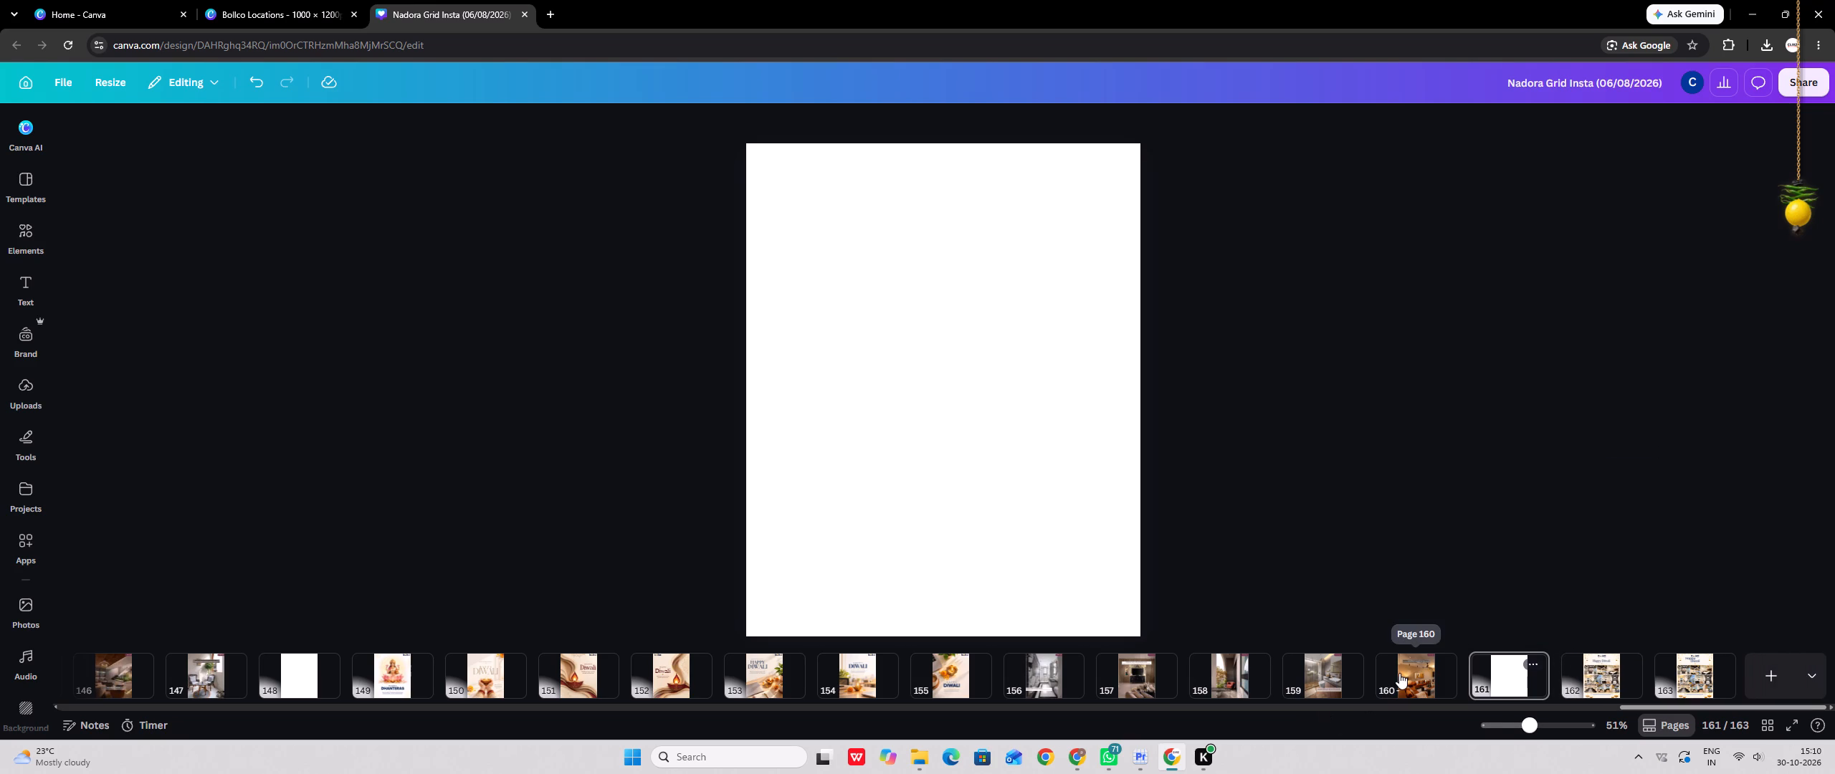
pyautogui.scroll(-4, 1399, 673)
pyautogui.click(1599, 672)
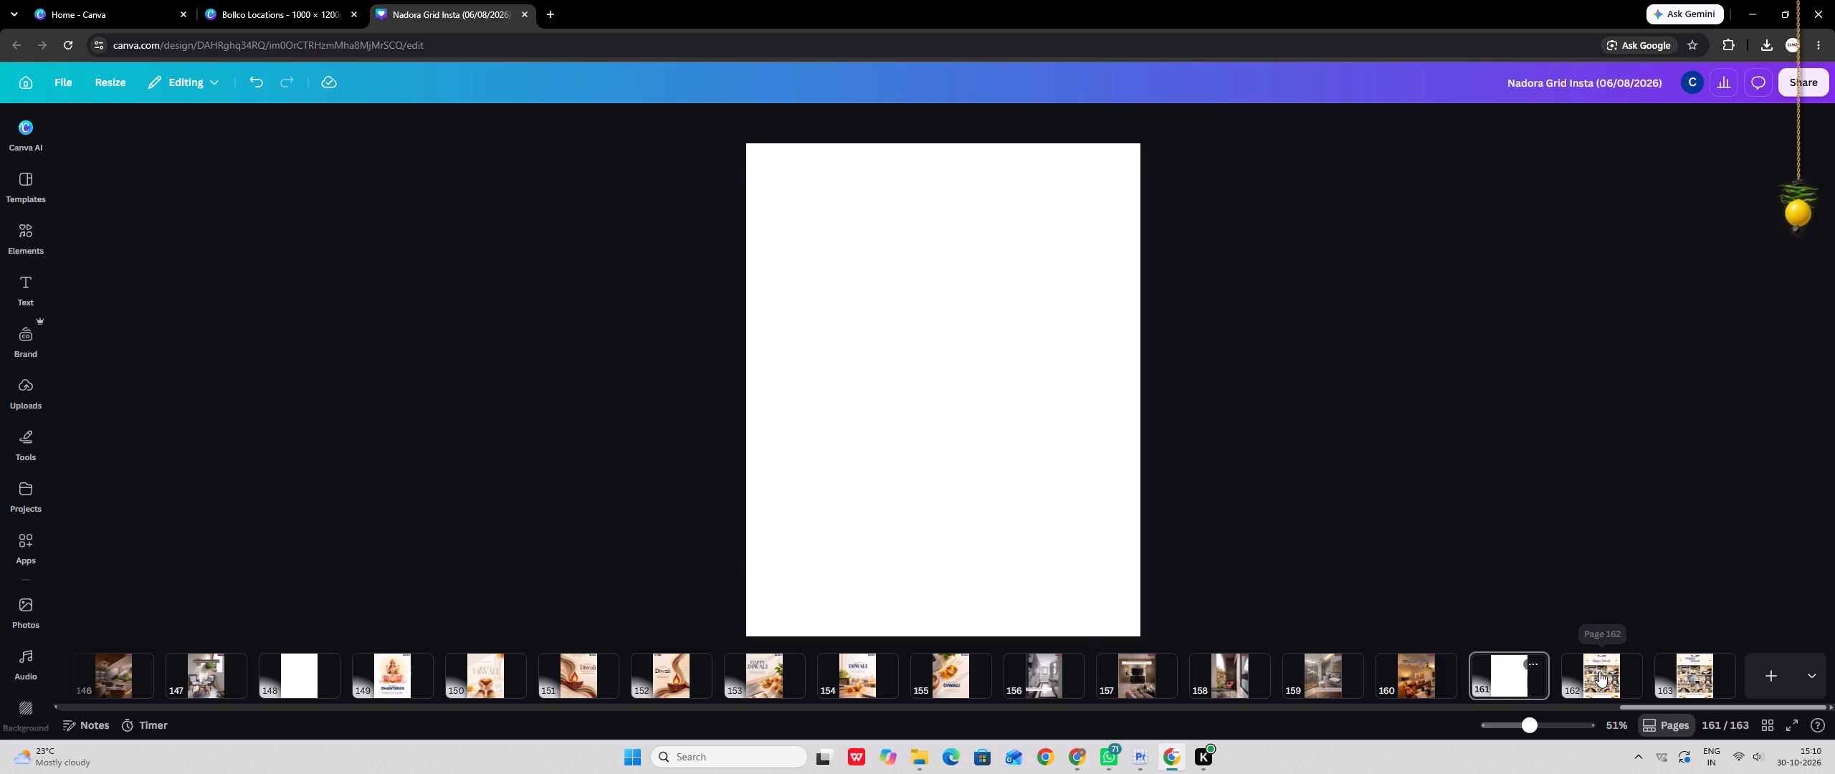
pyautogui.click(1604, 548)
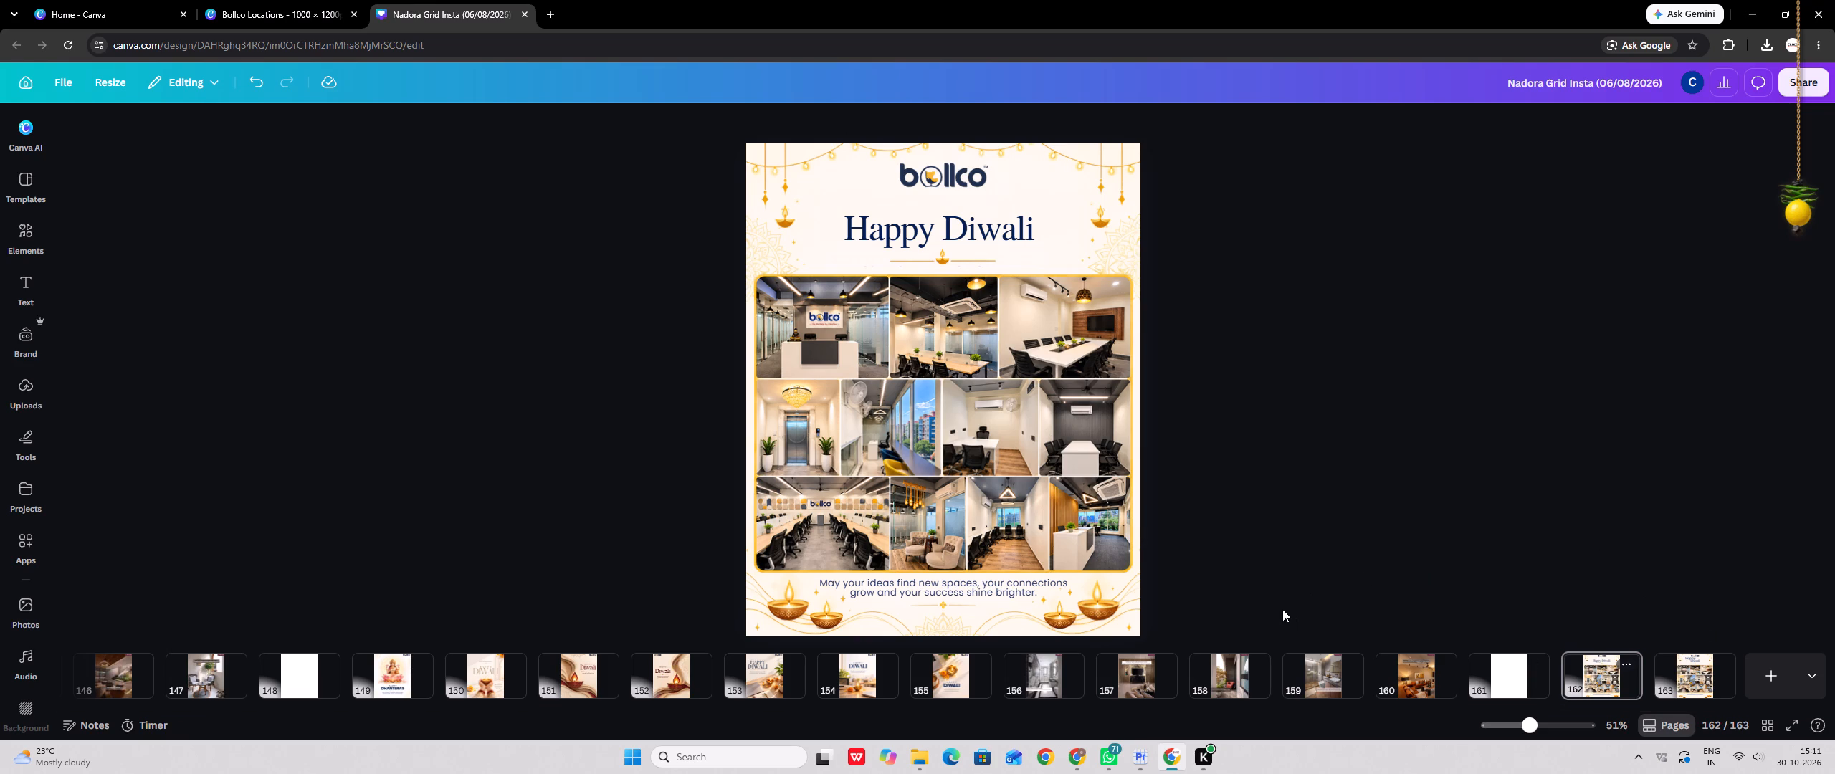
pyautogui.scroll(-3, 1279, 612)
pyautogui.scroll(12, 1277, 614)
pyautogui.scroll(-2, 1277, 614)
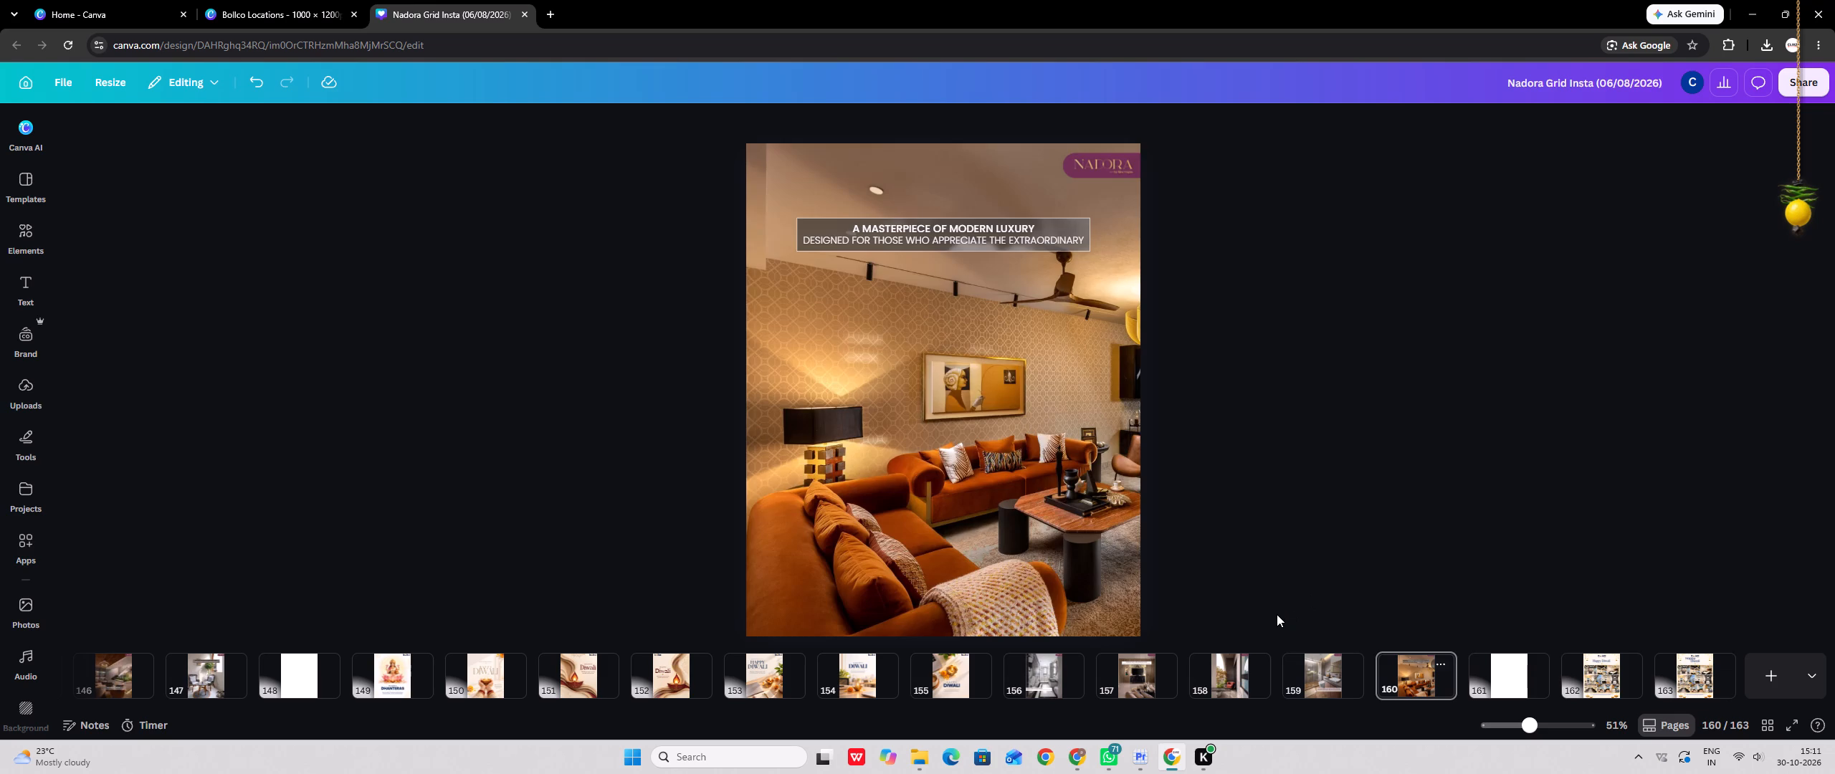
pyautogui.scroll(-13, 1276, 615)
pyautogui.scroll(1, 1272, 618)
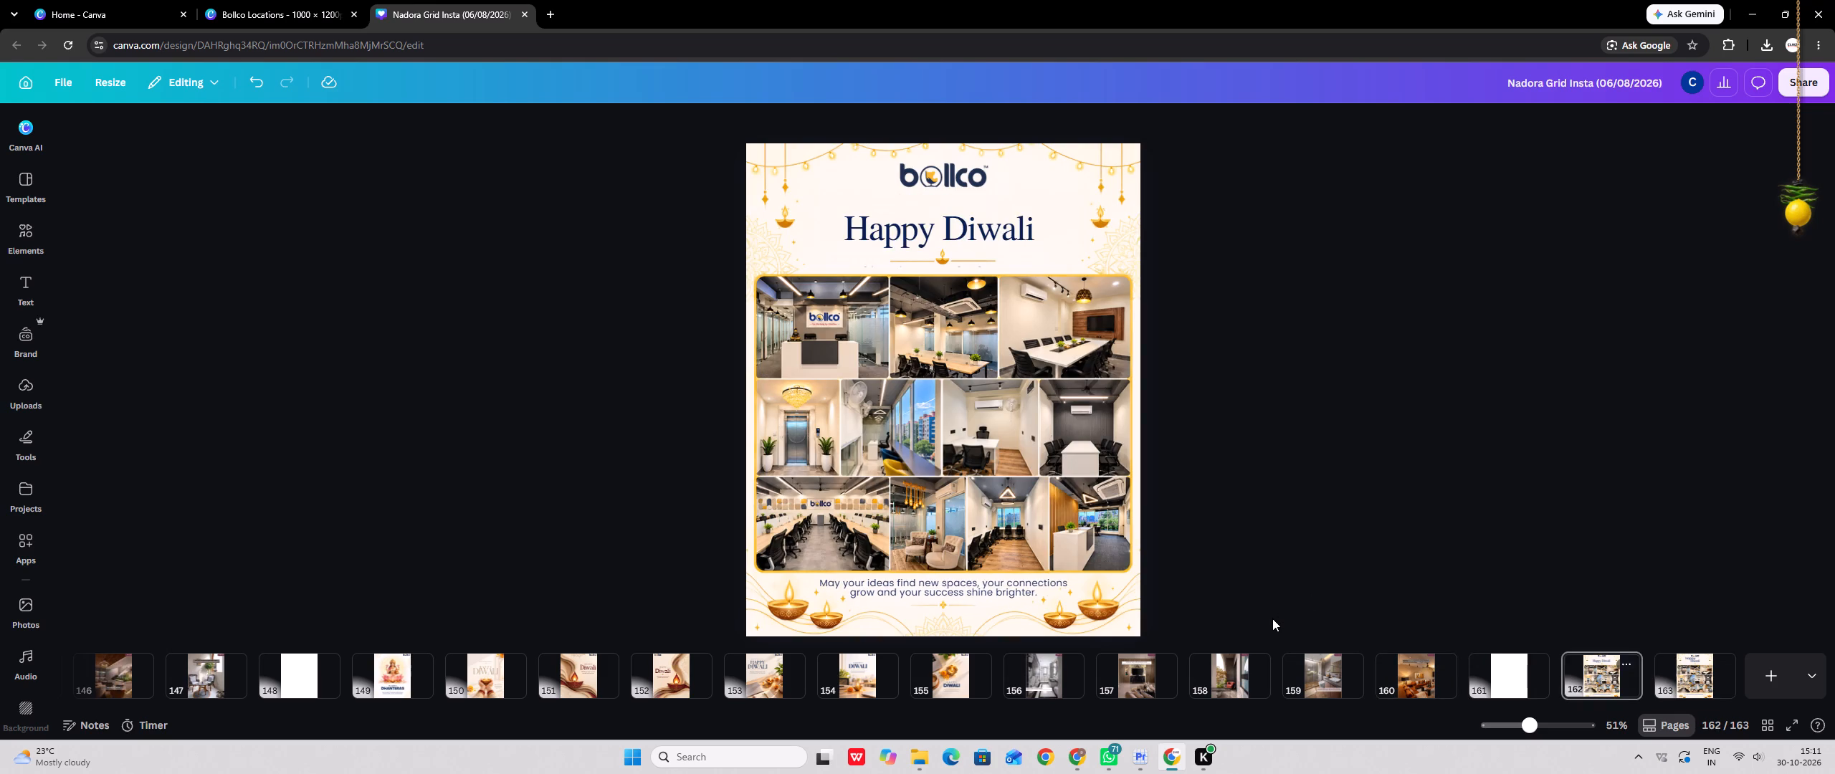
pyautogui.scroll(2, 1272, 618)
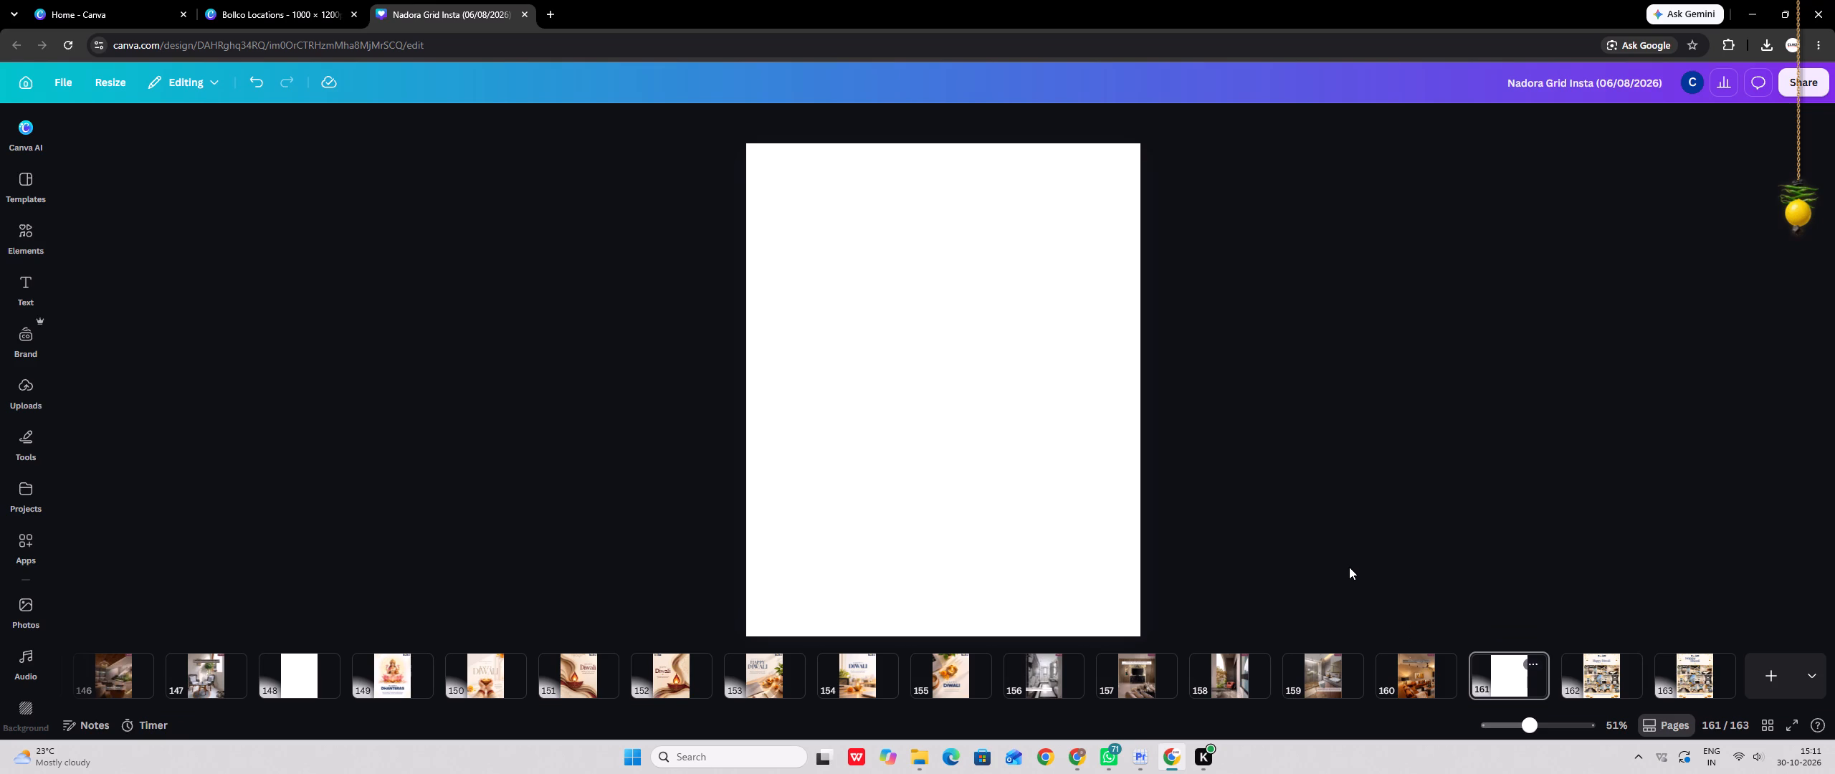
# Switch to File Explorer and check the contents of the drive-download-20260912T114931Z-1-001 folder.
pyautogui.click(937, 676)
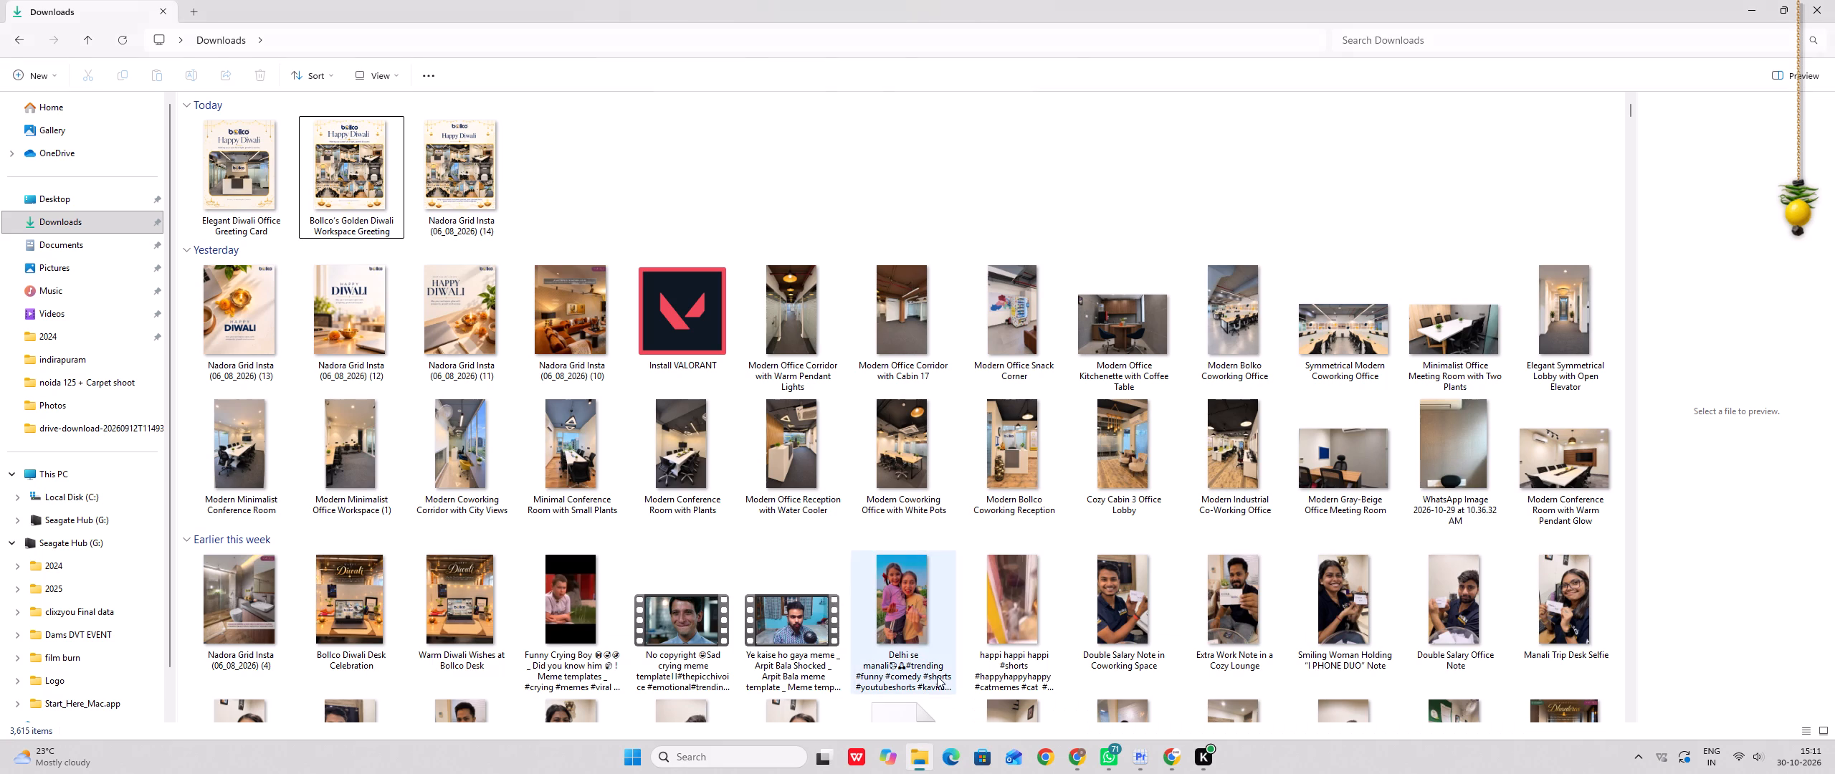
pyautogui.click(82, 436)
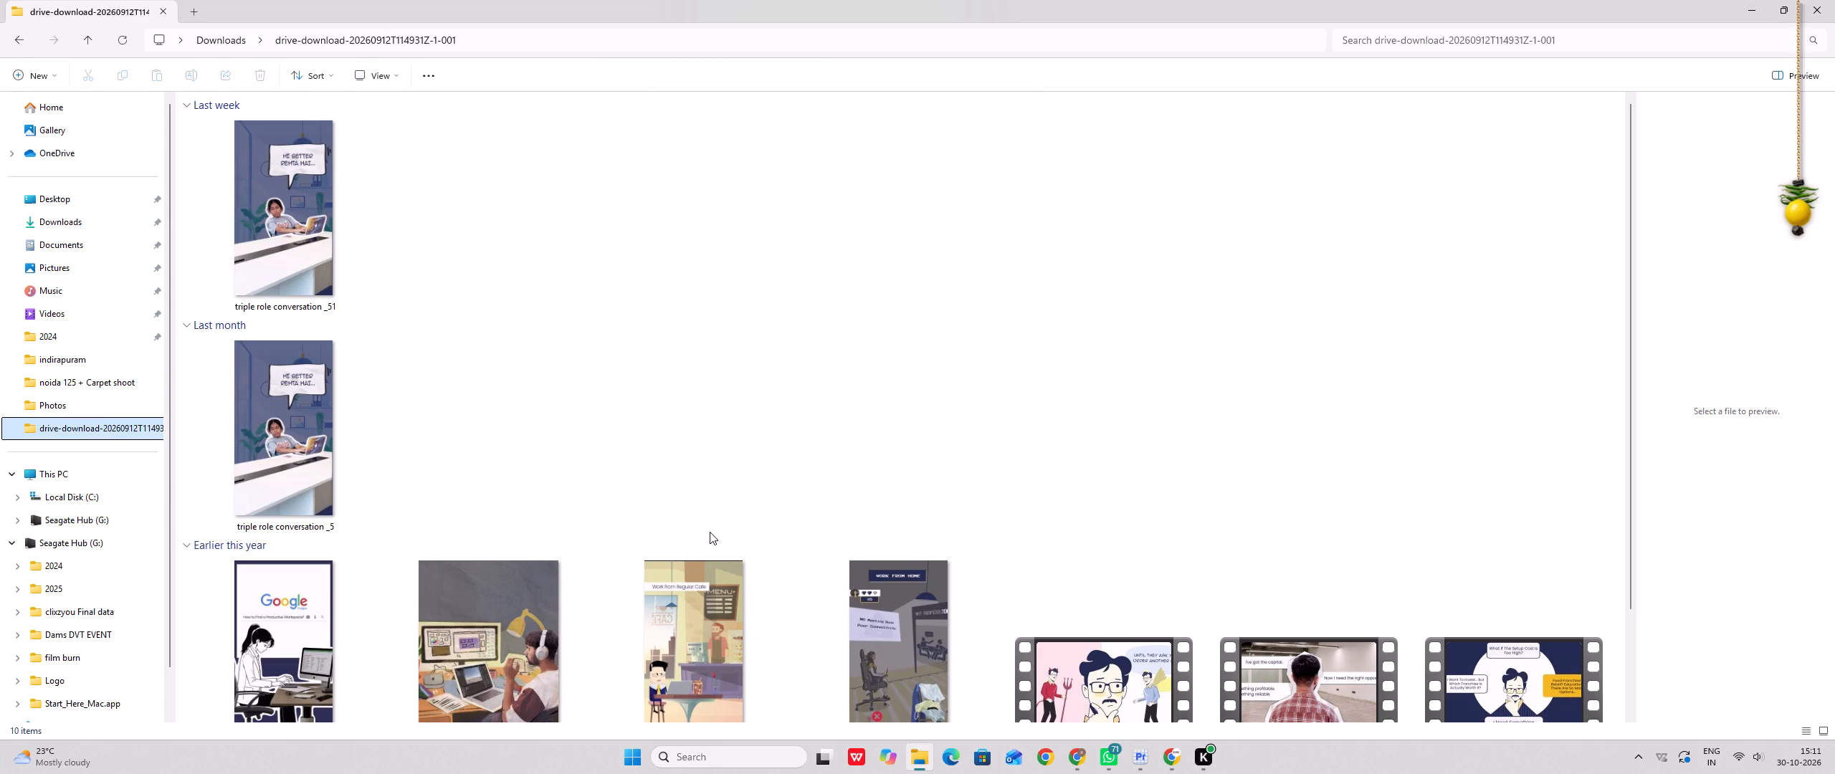
pyautogui.click(1067, 766)
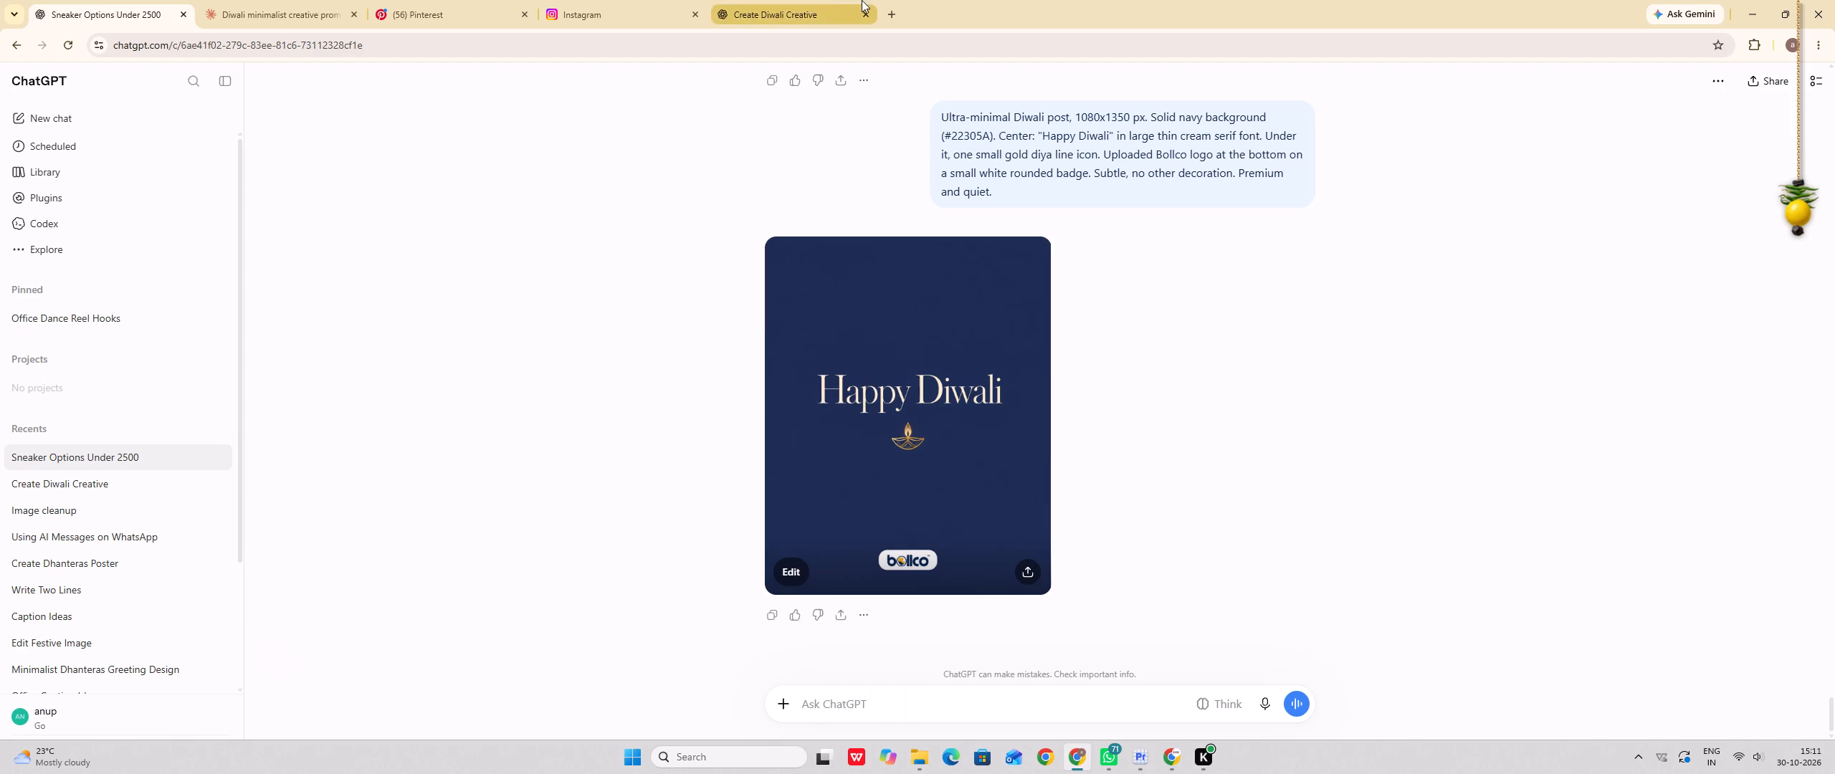
pyautogui.click(862, 0)
pyautogui.click(893, 12)
pyautogui.click(1033, 436)
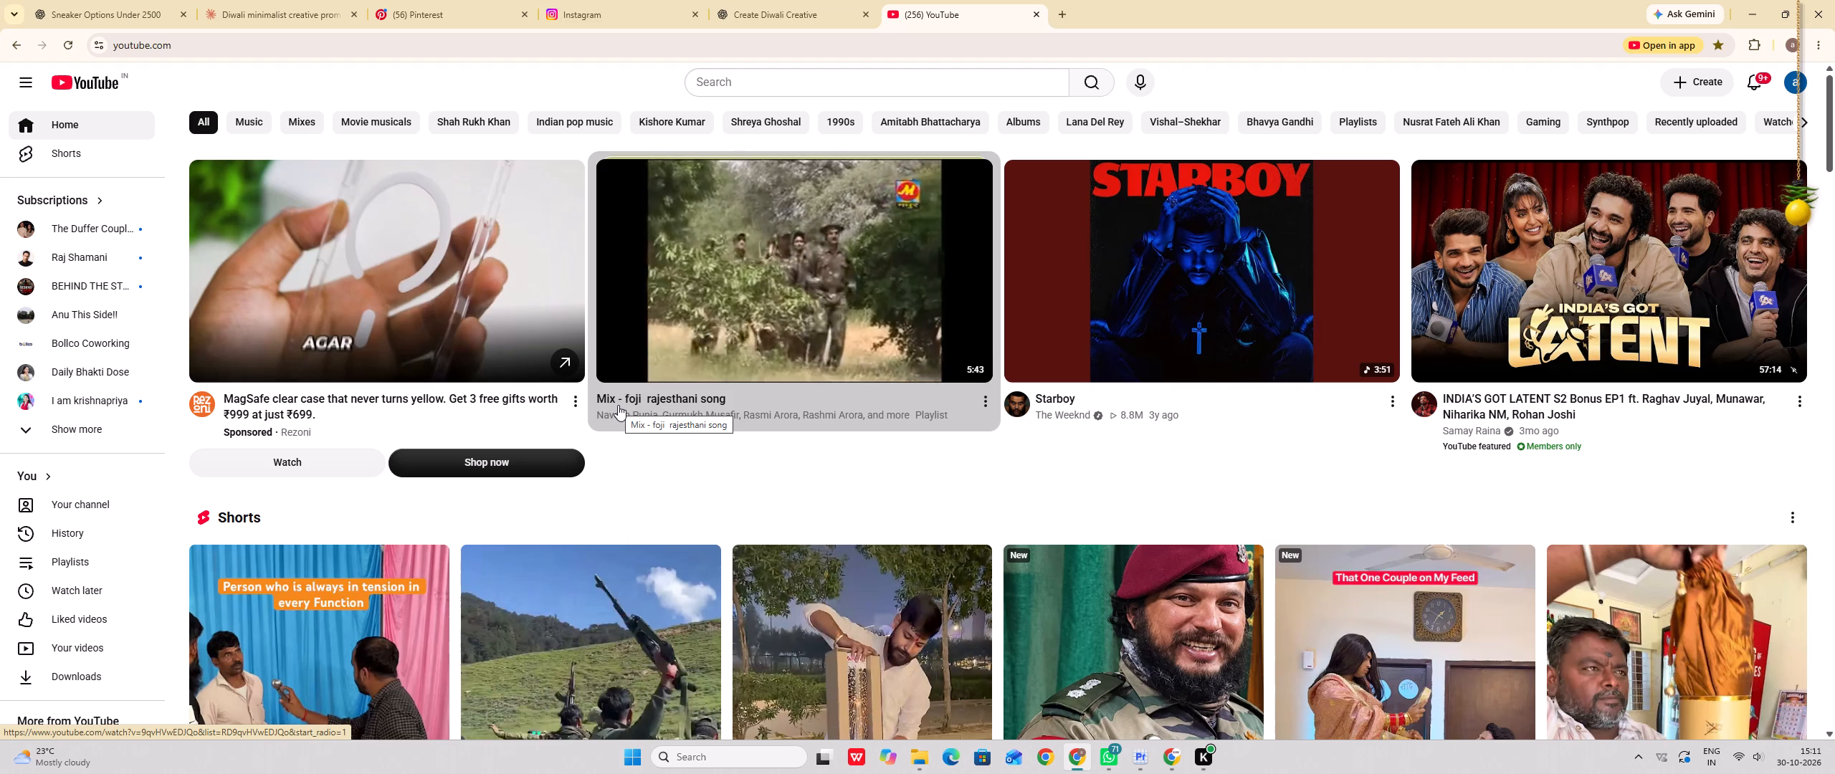
pyautogui.scroll(-7, 604, 421)
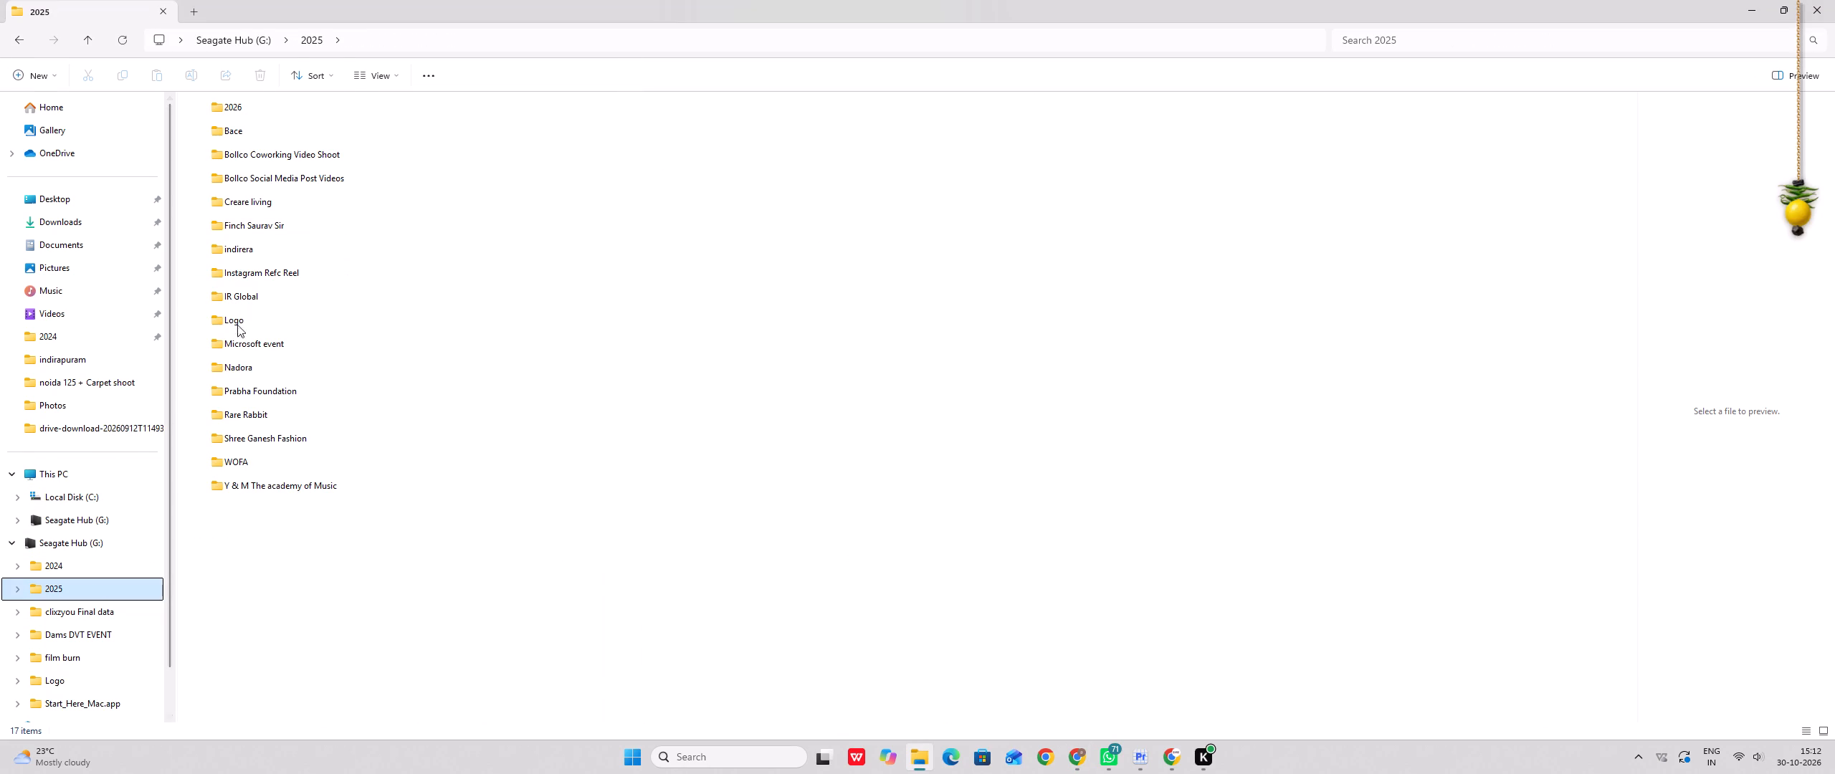
pyautogui.doubleClick(237, 367)
pyautogui.doubleClick(524, 130)
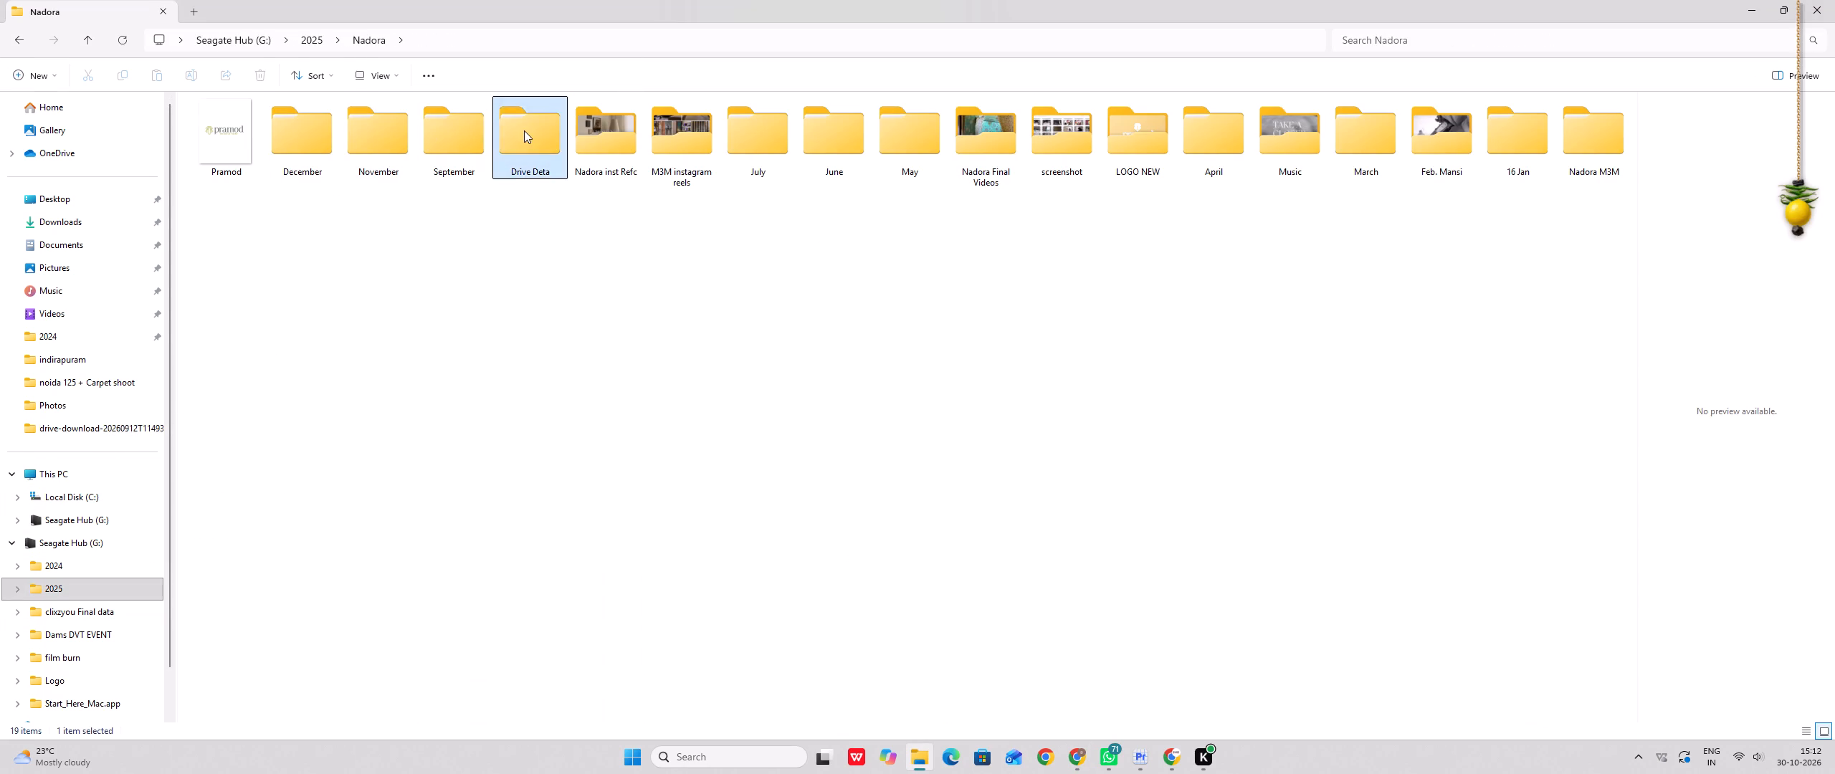
pyautogui.doubleClick(482, 130)
pyautogui.doubleClick(351, 115)
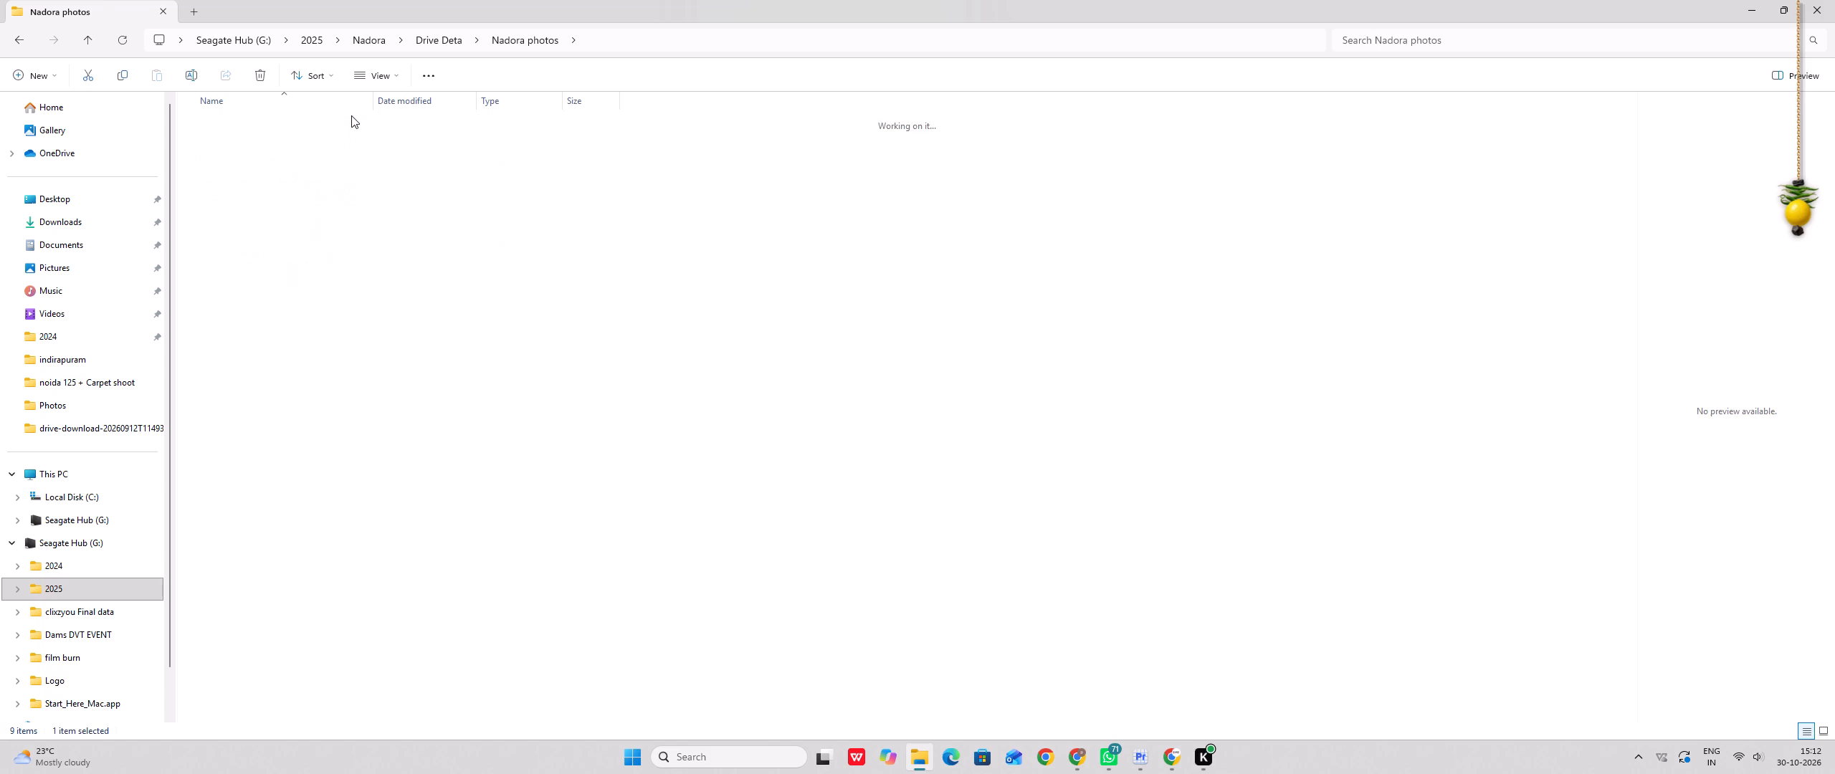
pyautogui.doubleClick(351, 115)
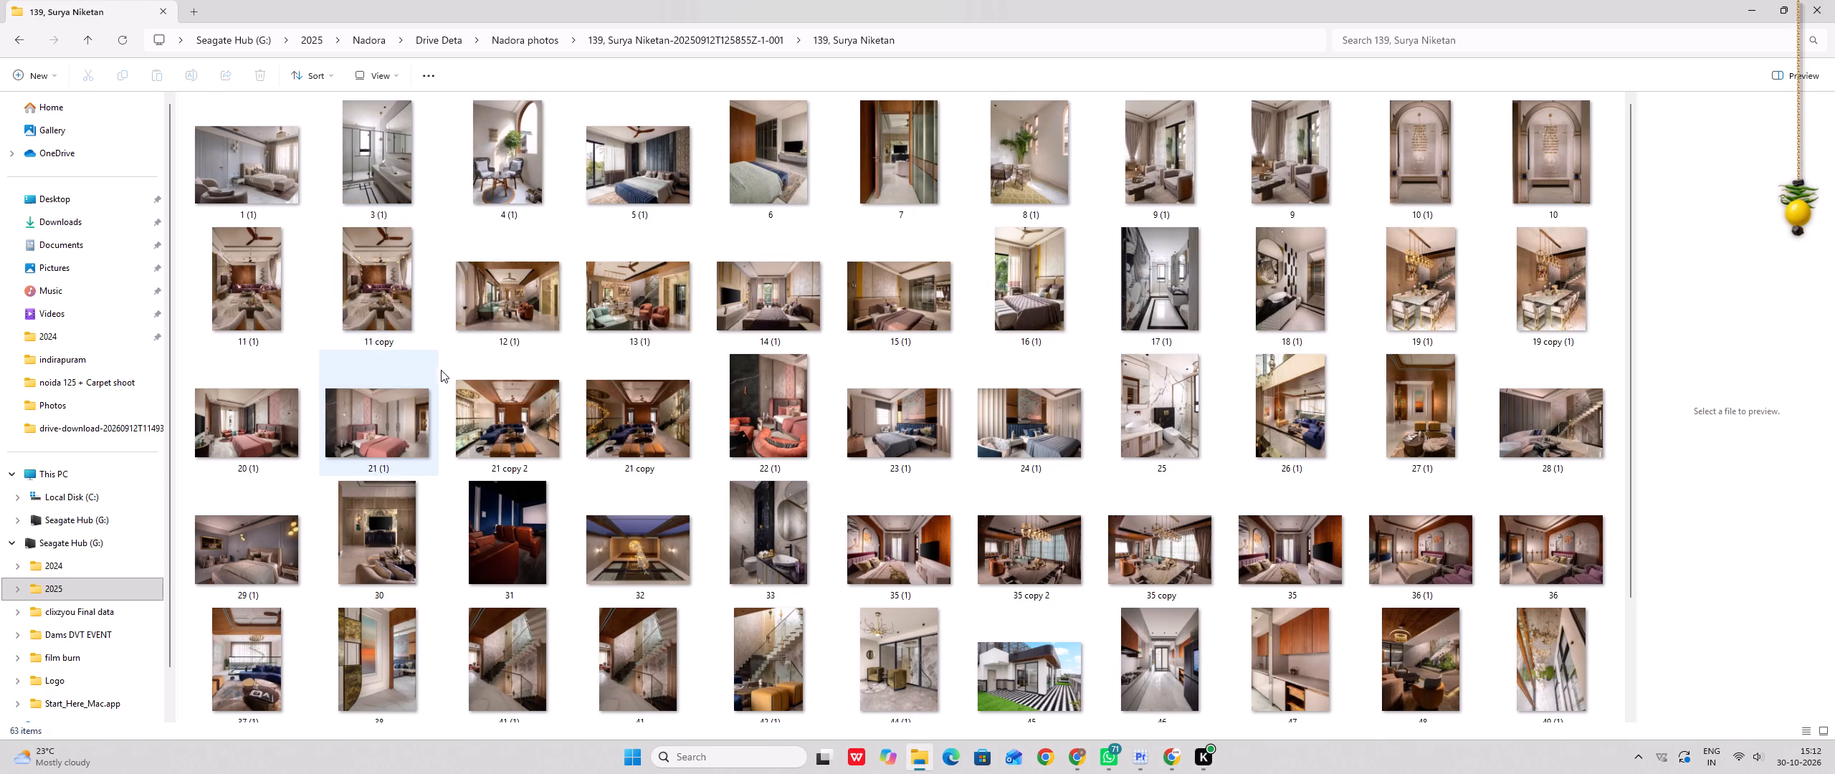
# Look through the interior photos in this folder and view photo 38 at full size.
pyautogui.scroll(-3, 443, 372)
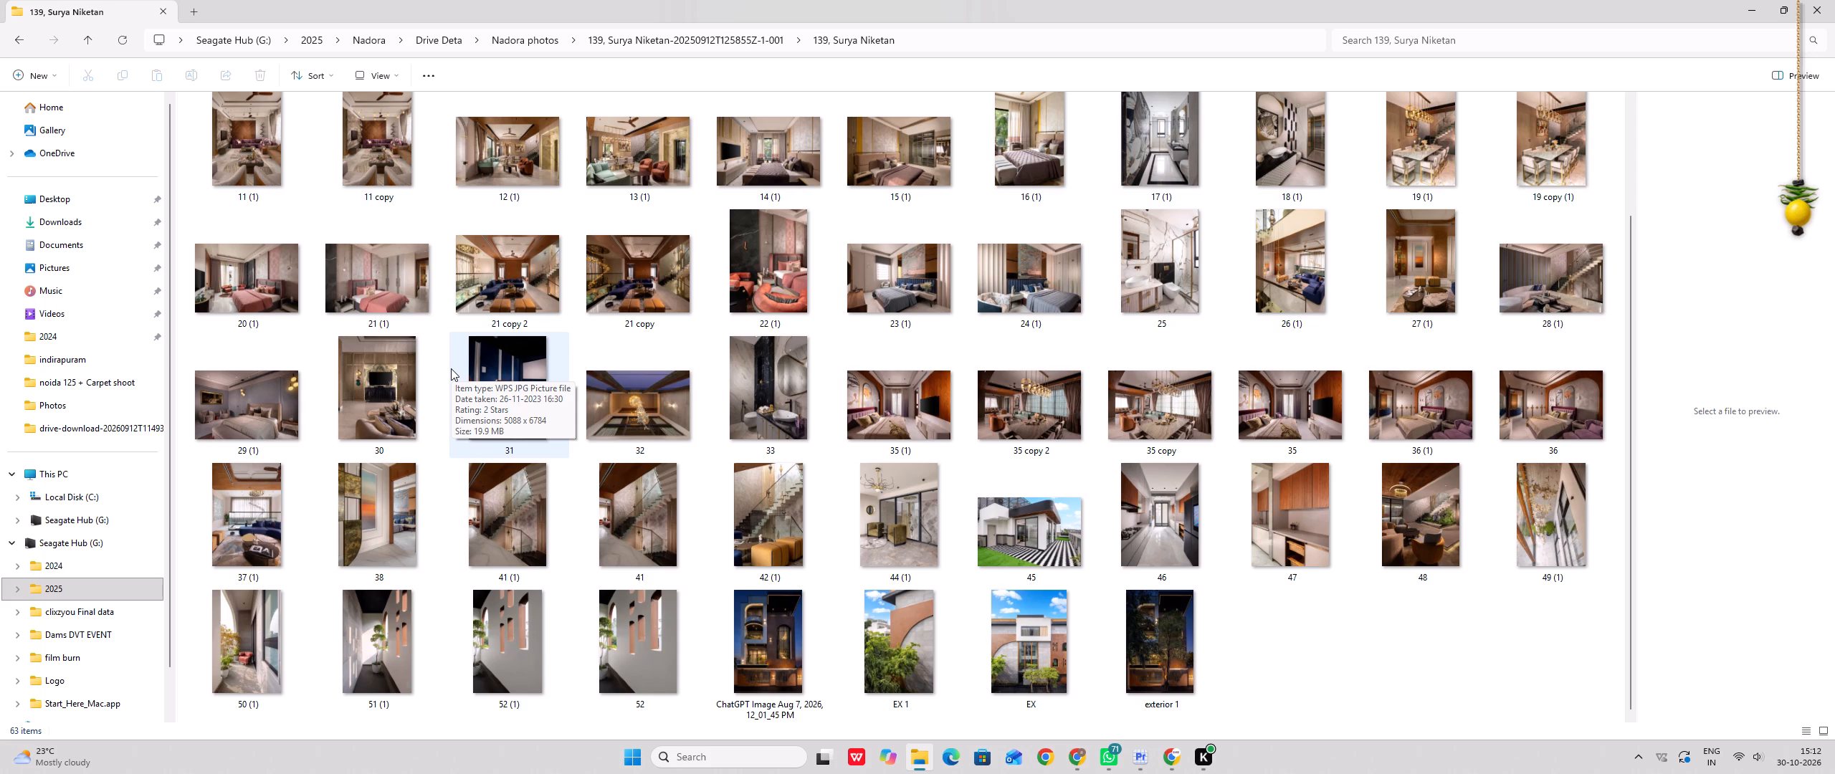
pyautogui.scroll(-5, 451, 368)
pyautogui.doubleClick(392, 491)
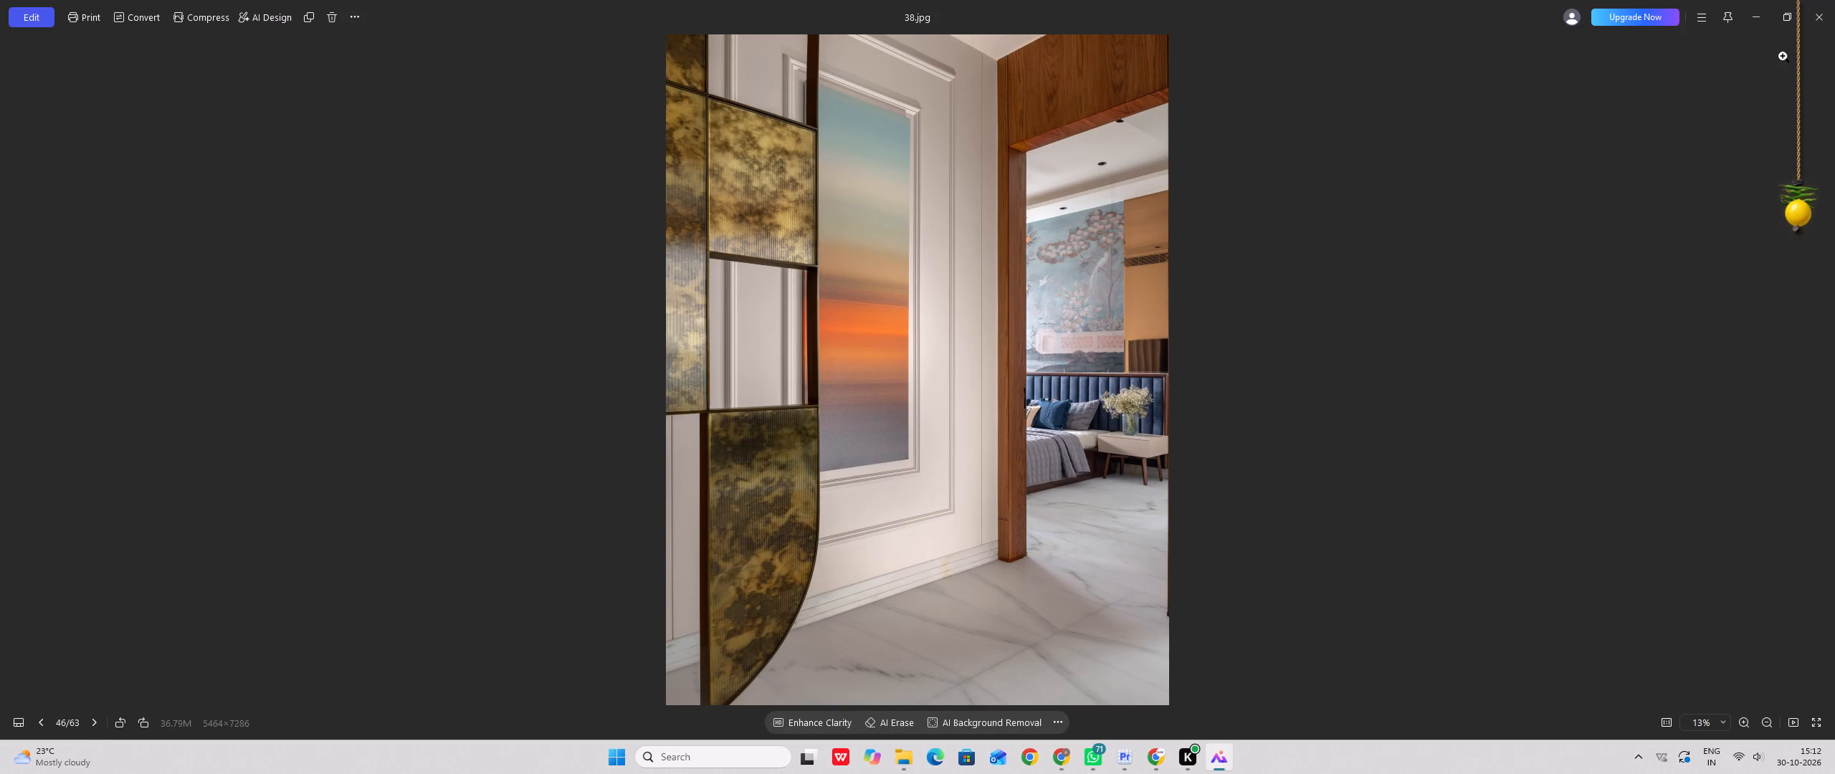
pyautogui.click(1826, 14)
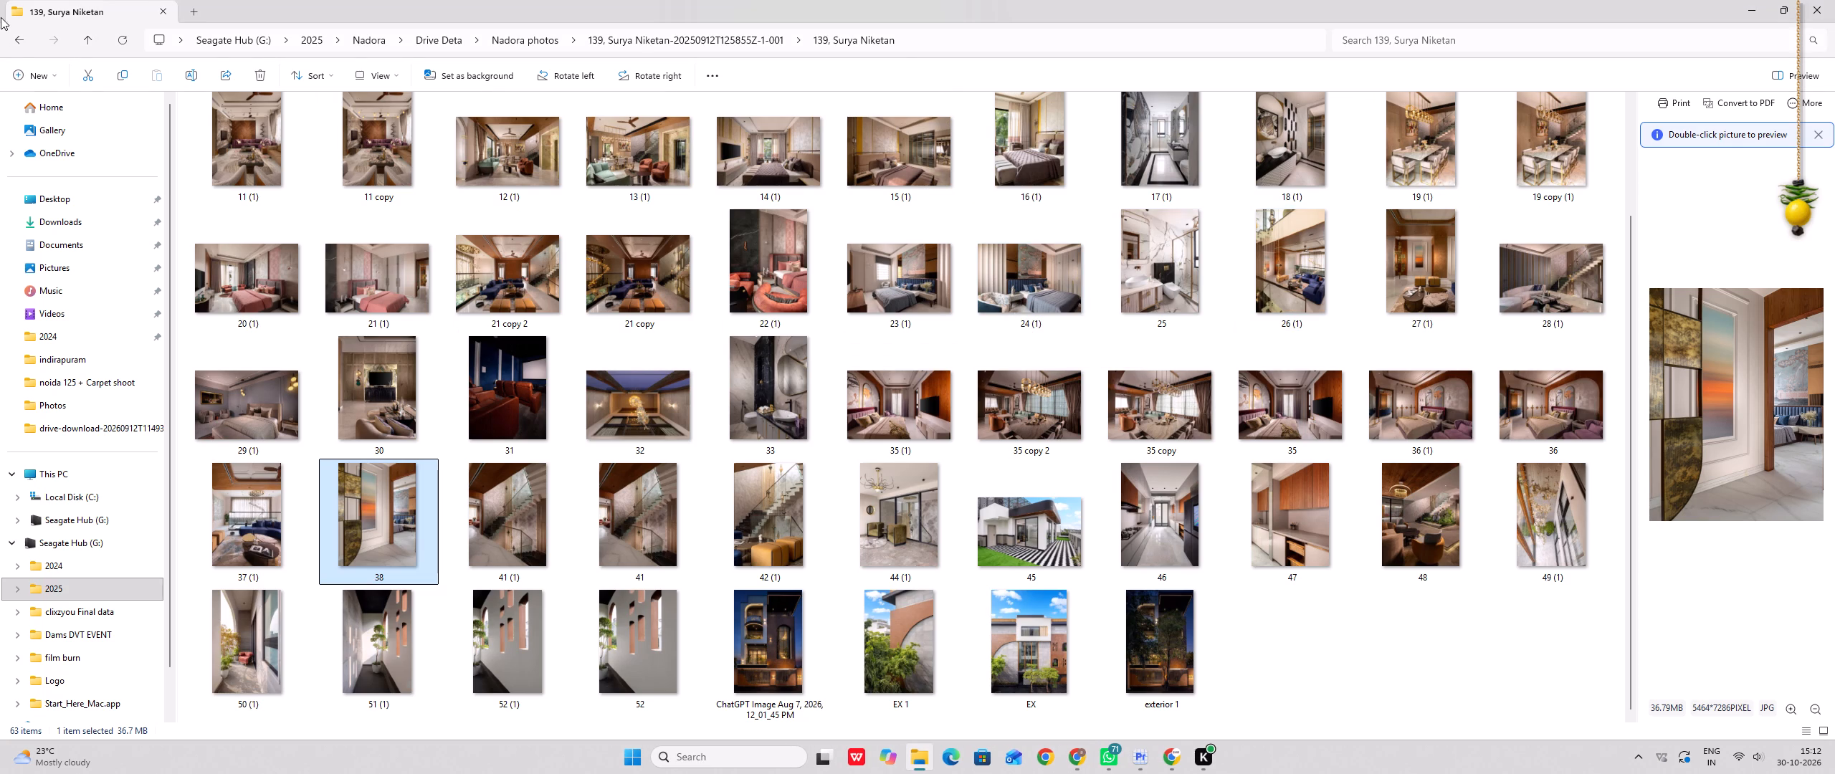
# Open the second project folder in Nadora photos, ending in 002, and examine its interior photos.
pyautogui.click(12, 47)
pyautogui.click(12, 46)
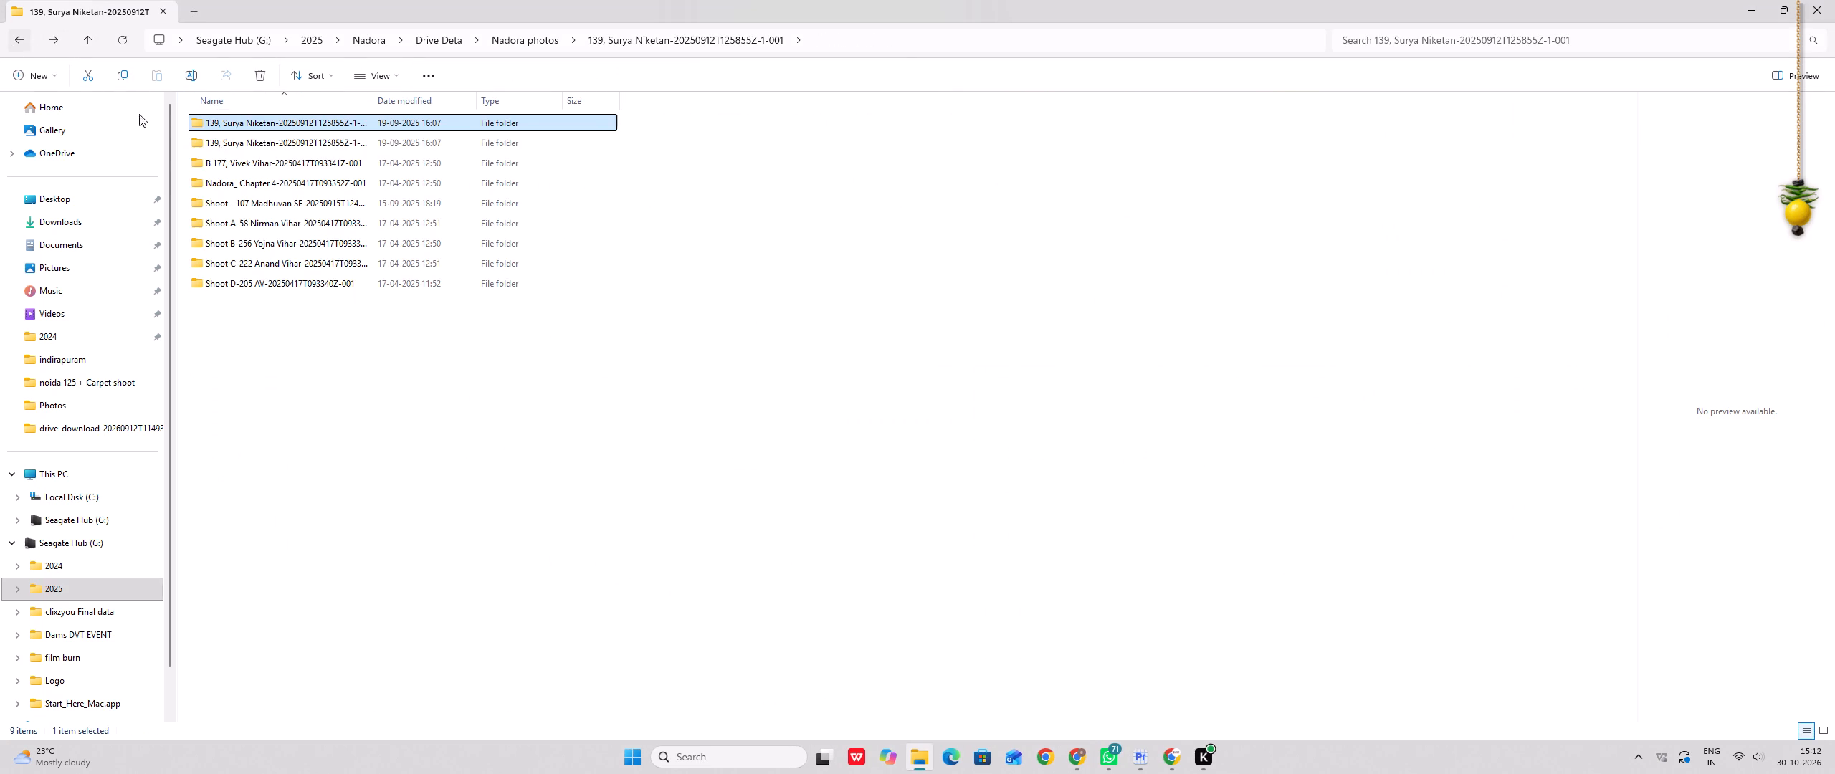
pyautogui.doubleClick(257, 139)
pyautogui.doubleClick(257, 120)
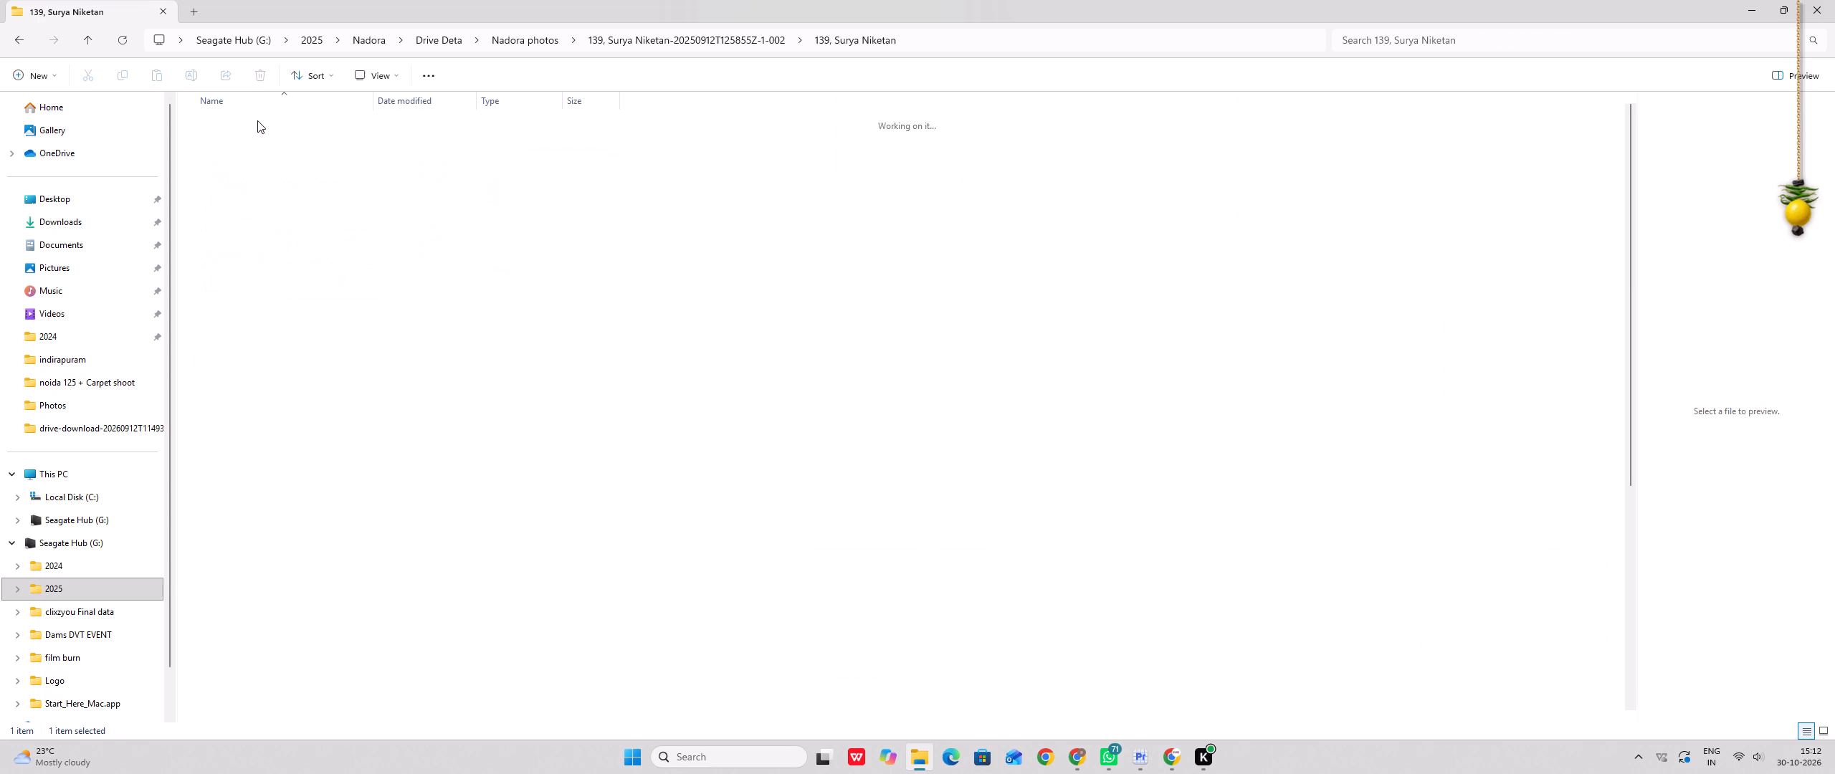
pyautogui.scroll(-3, 456, 314)
pyautogui.scroll(5, 459, 314)
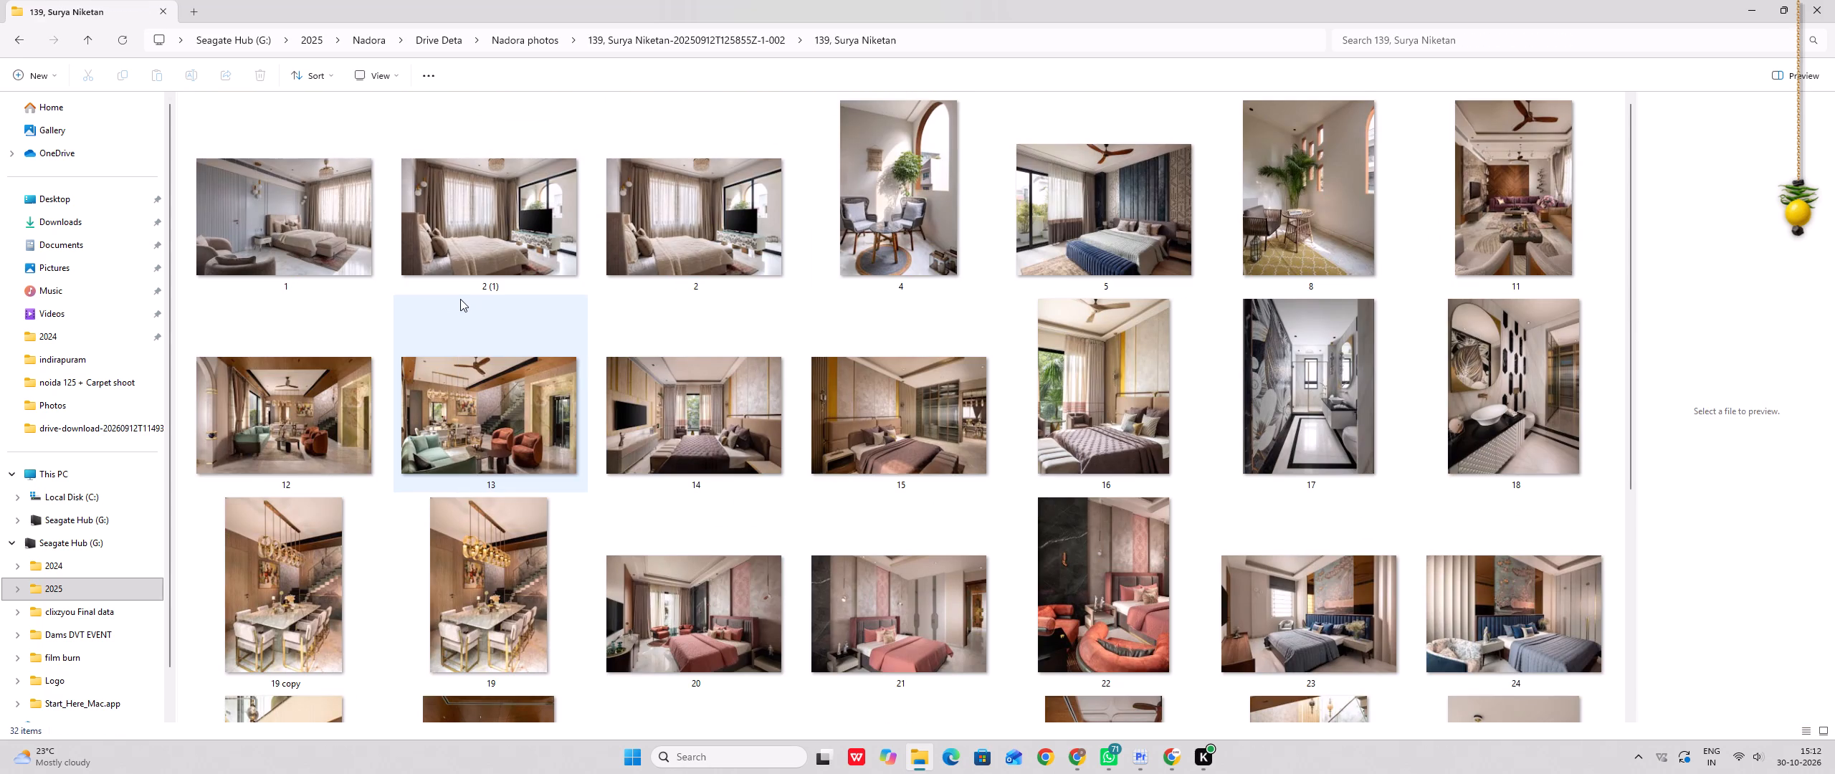
pyautogui.scroll(-3, 464, 289)
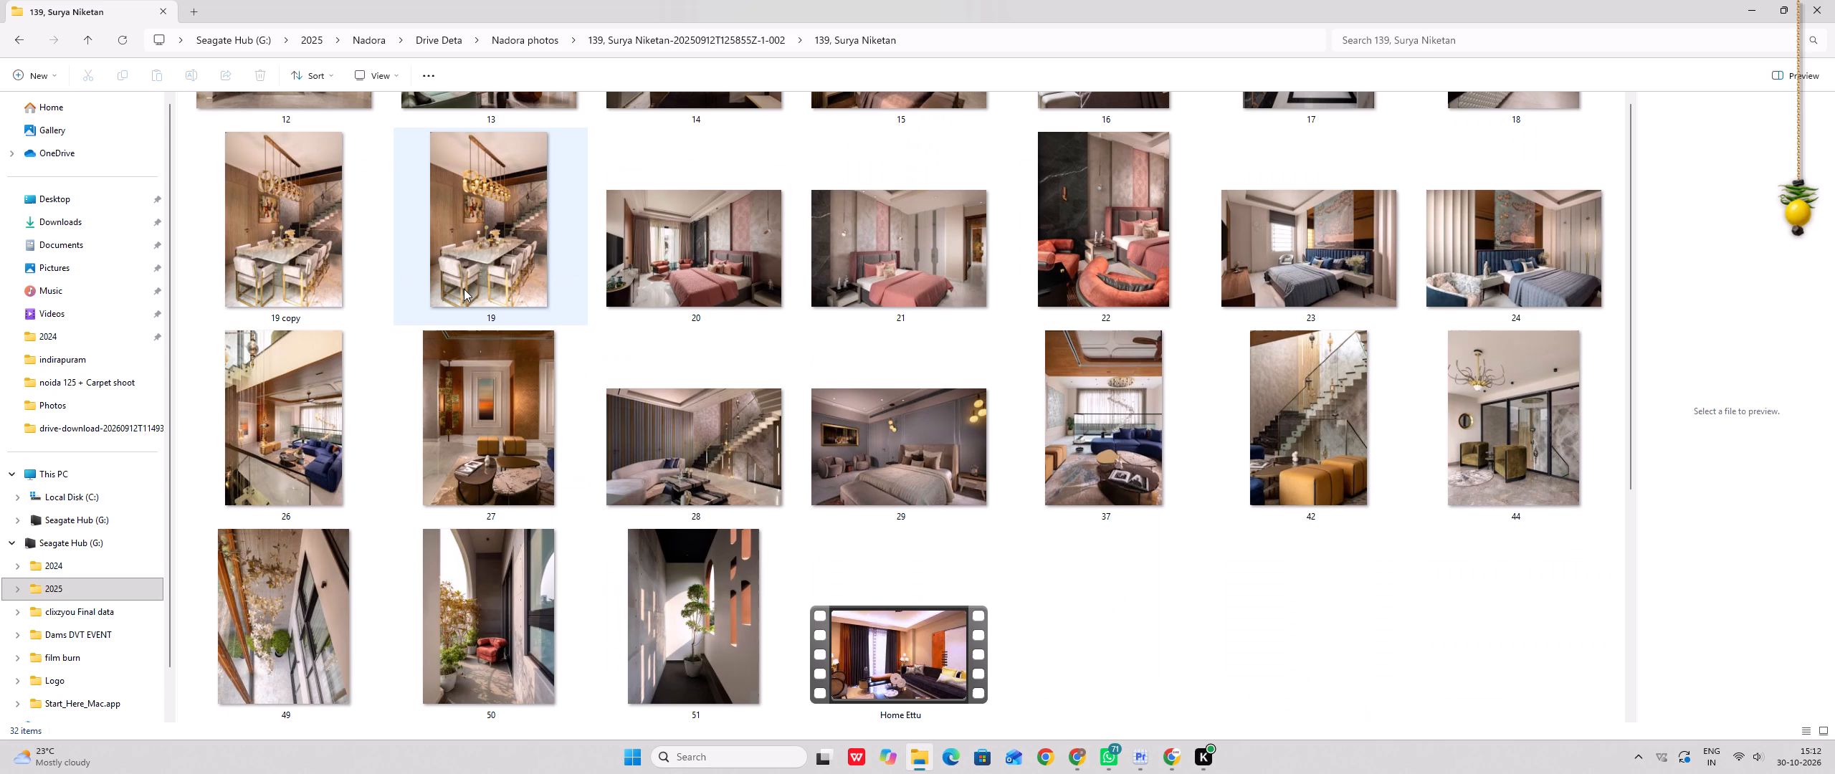
pyautogui.click(18, 37)
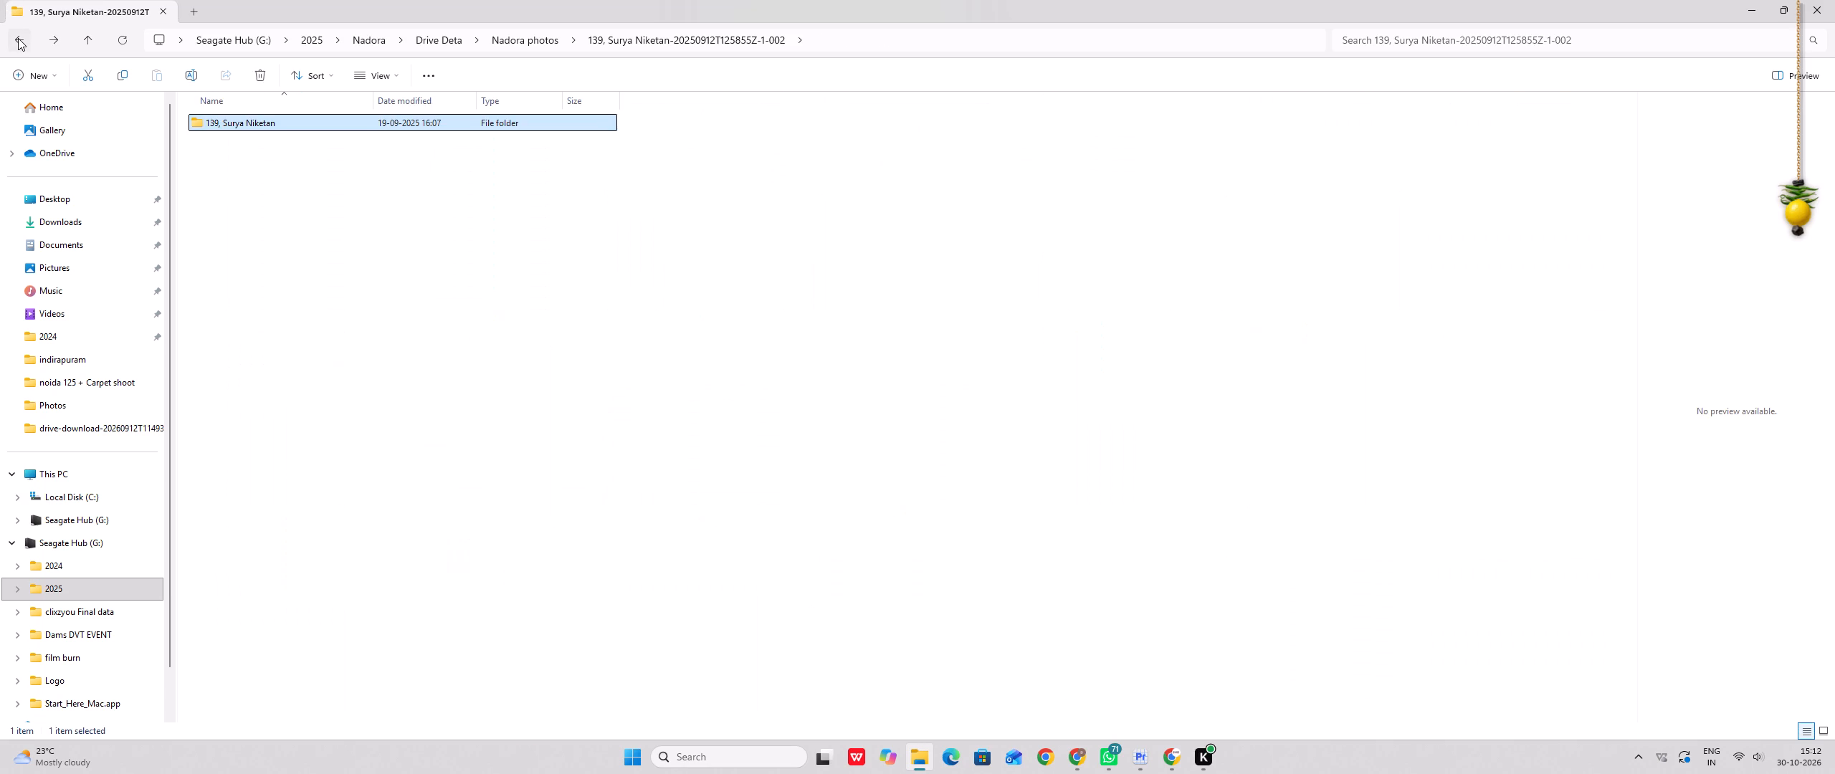
# Open the AV shoot folder, last in Nadora photos, and look through its interior photos.
pyautogui.click(18, 38)
pyautogui.doubleClick(216, 287)
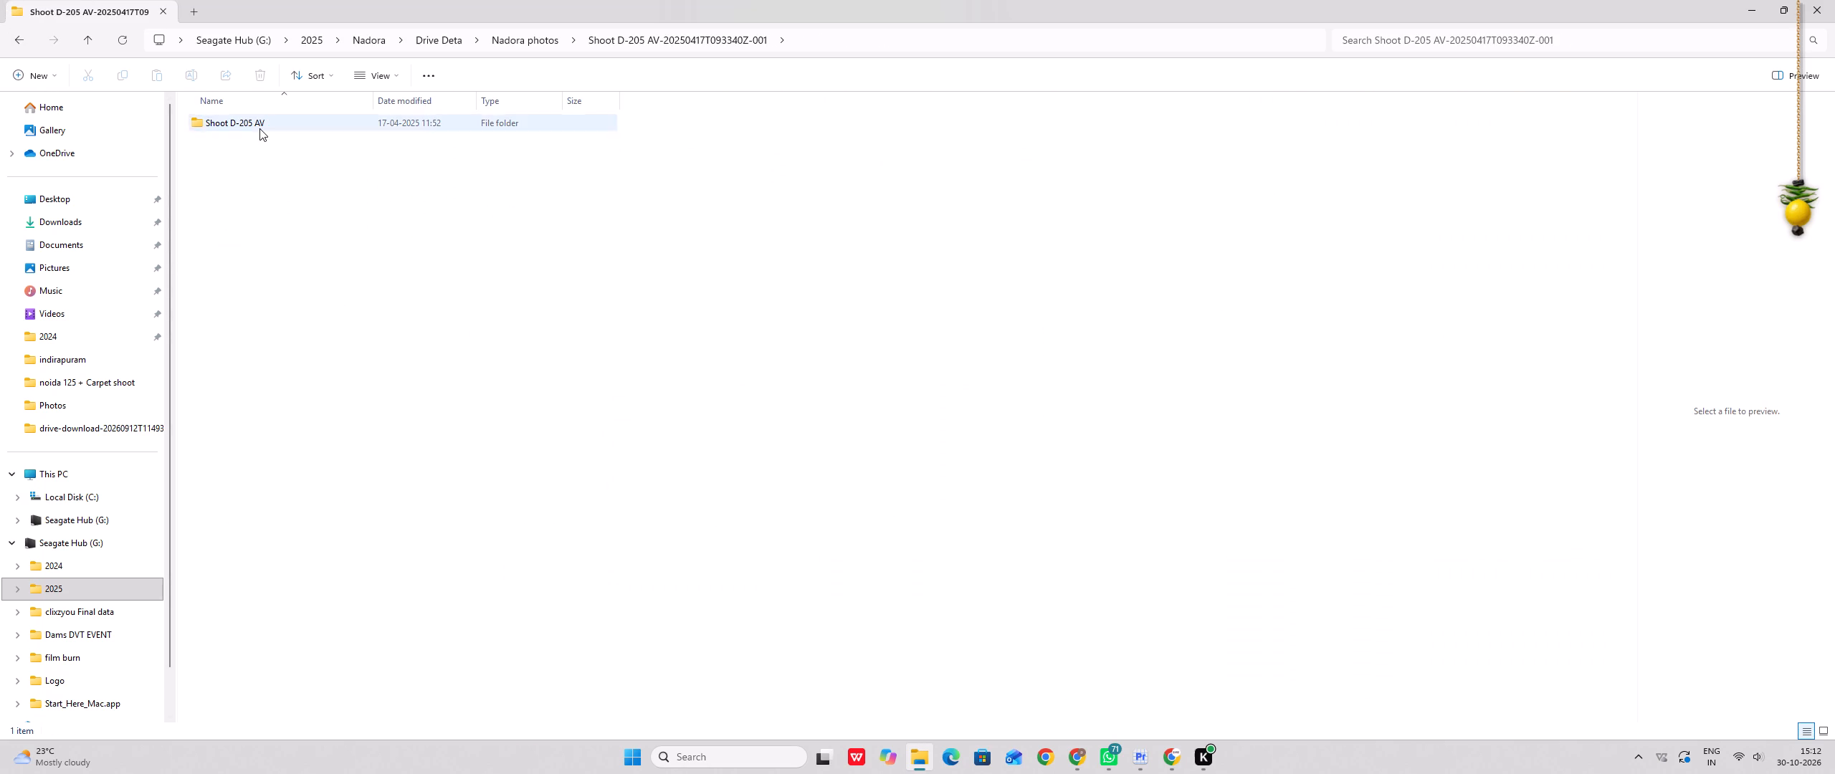
pyautogui.doubleClick(259, 128)
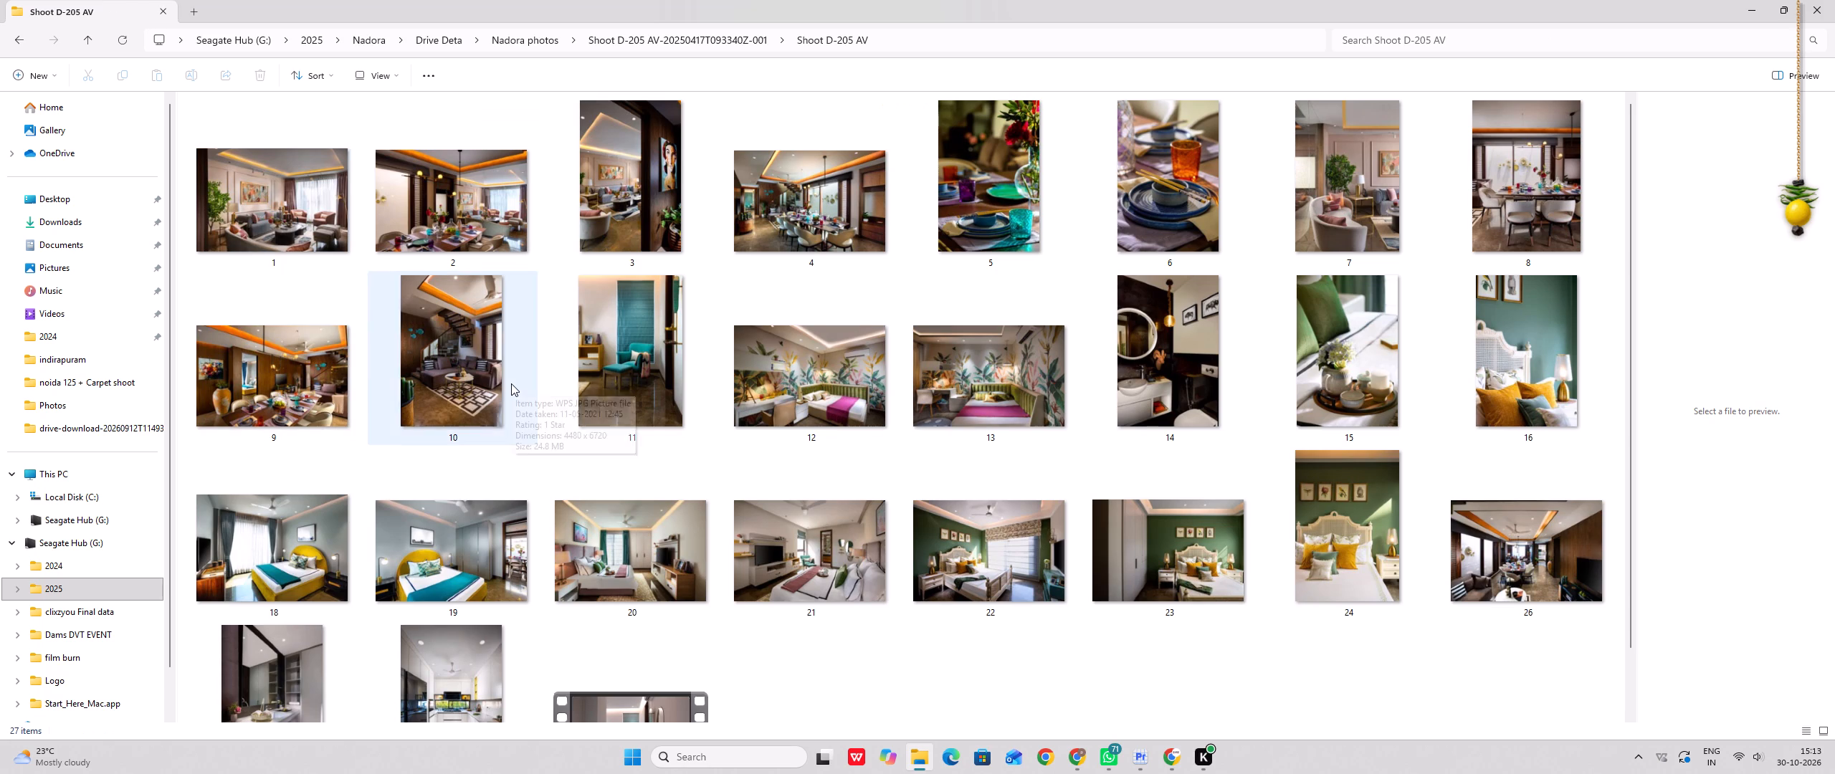
pyautogui.scroll(-3, 511, 383)
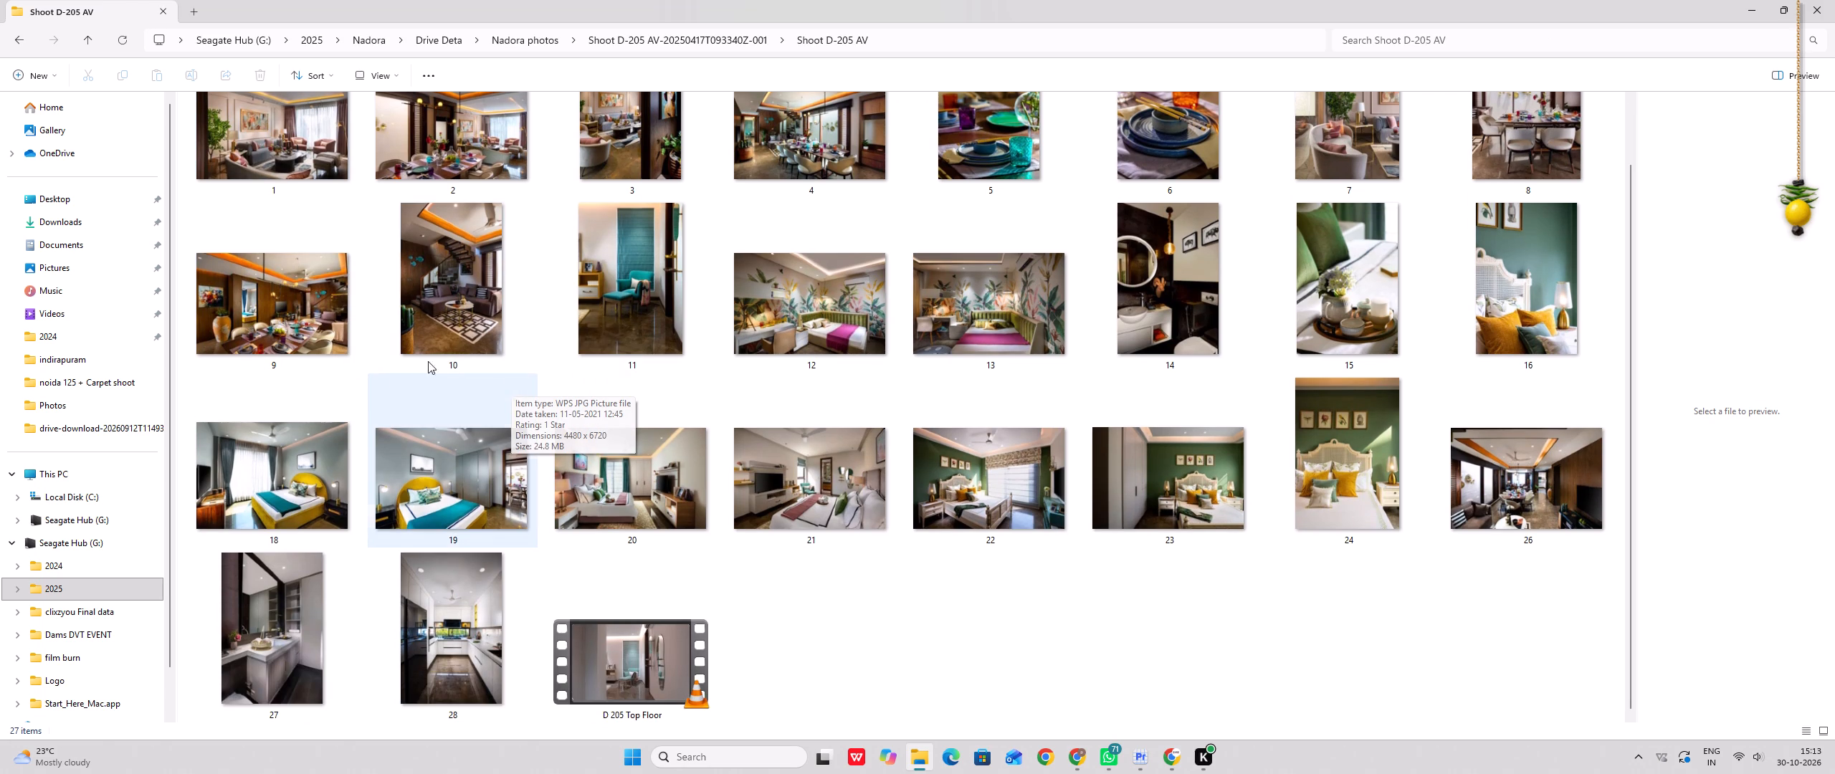
# Go back to Nadora photos, open the Anand Vihar shoot folder and examine its interior photos.
pyautogui.click(6, 44)
pyautogui.click(22, 44)
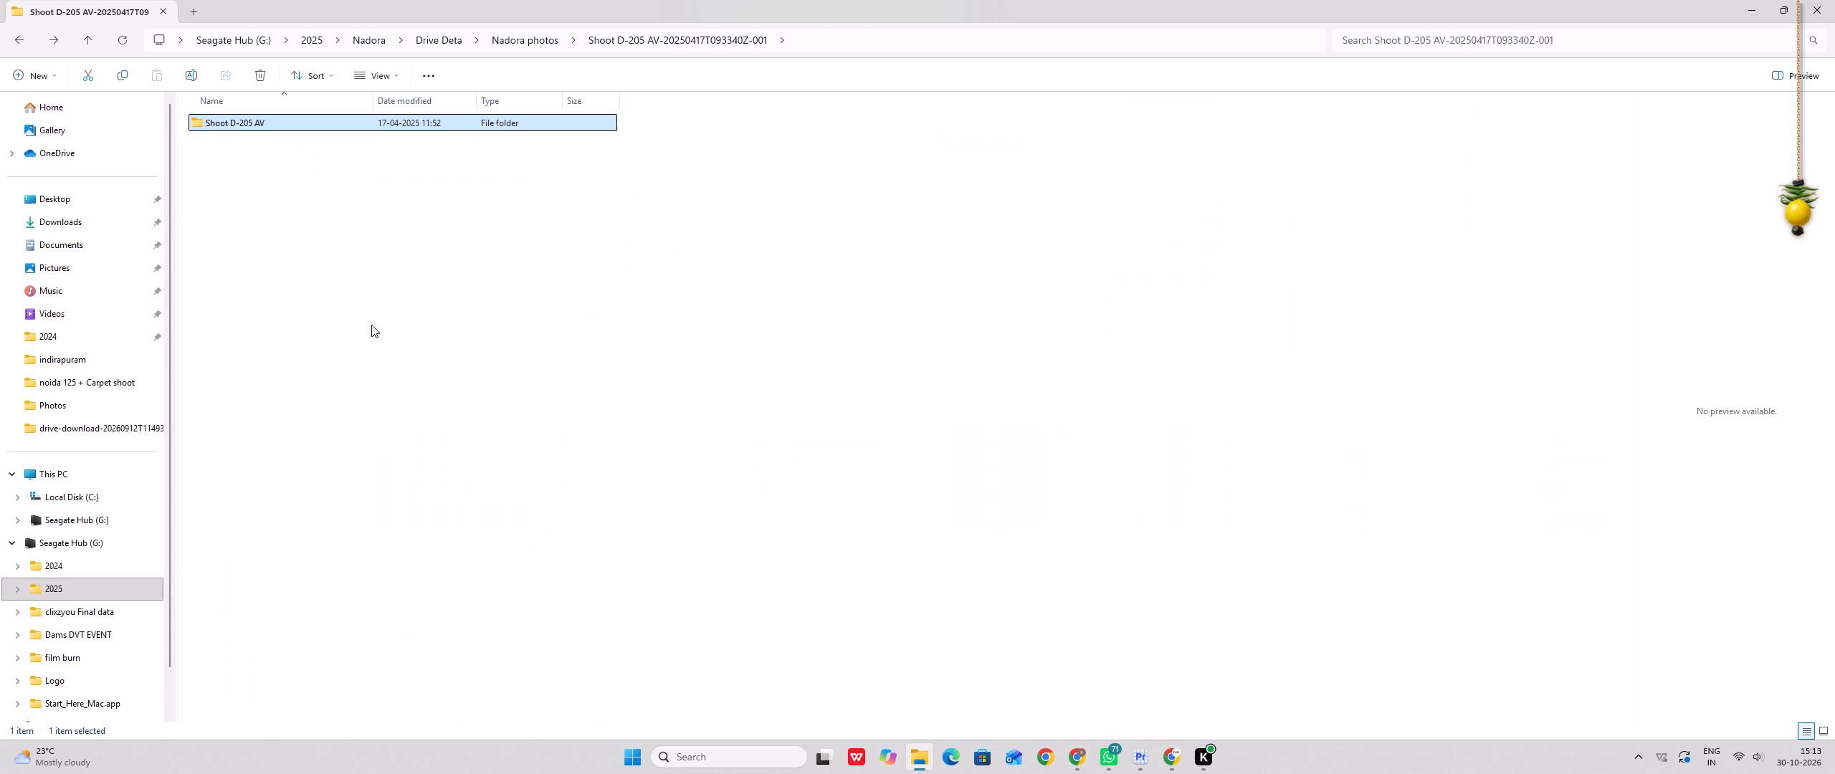
pyautogui.click(14, 47)
pyautogui.doubleClick(287, 262)
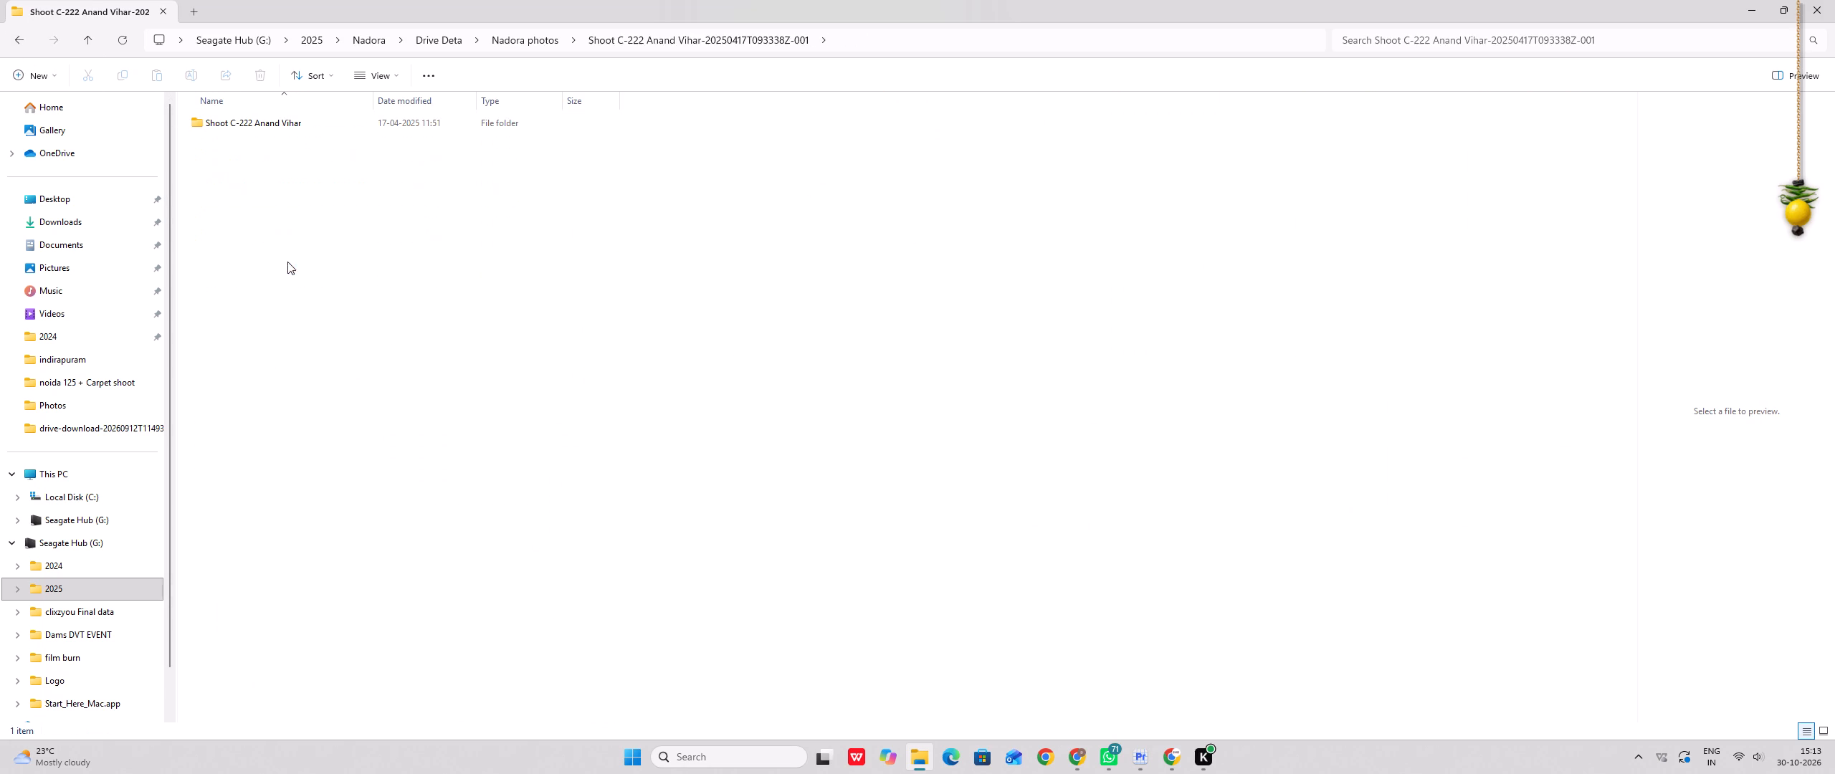
pyautogui.doubleClick(275, 128)
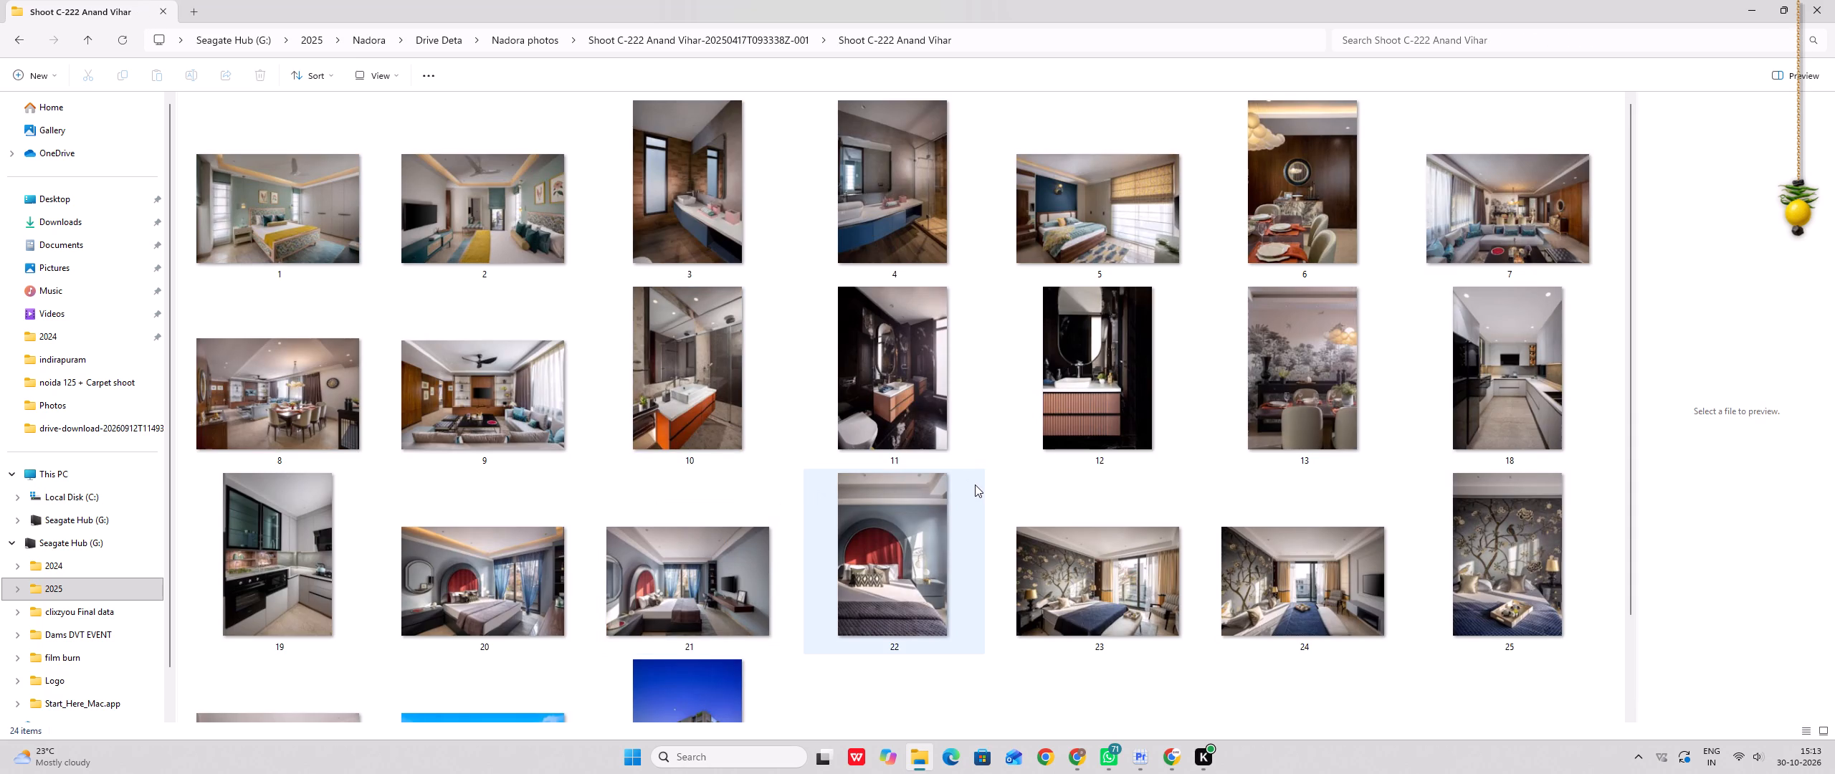
pyautogui.scroll(-2, 978, 487)
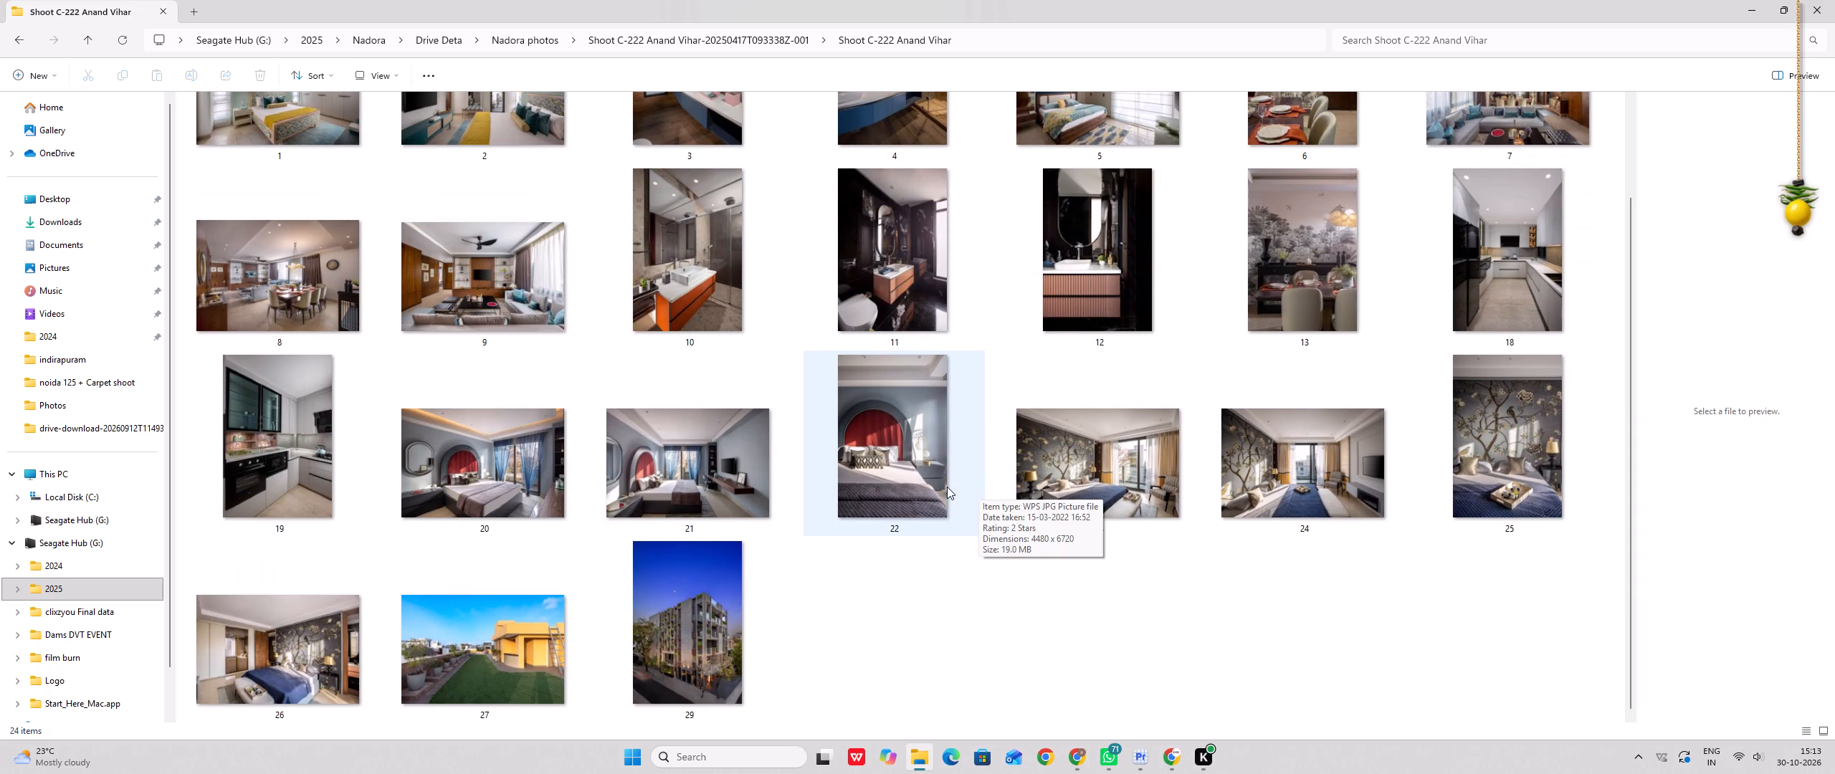
pyautogui.scroll(1, 938, 485)
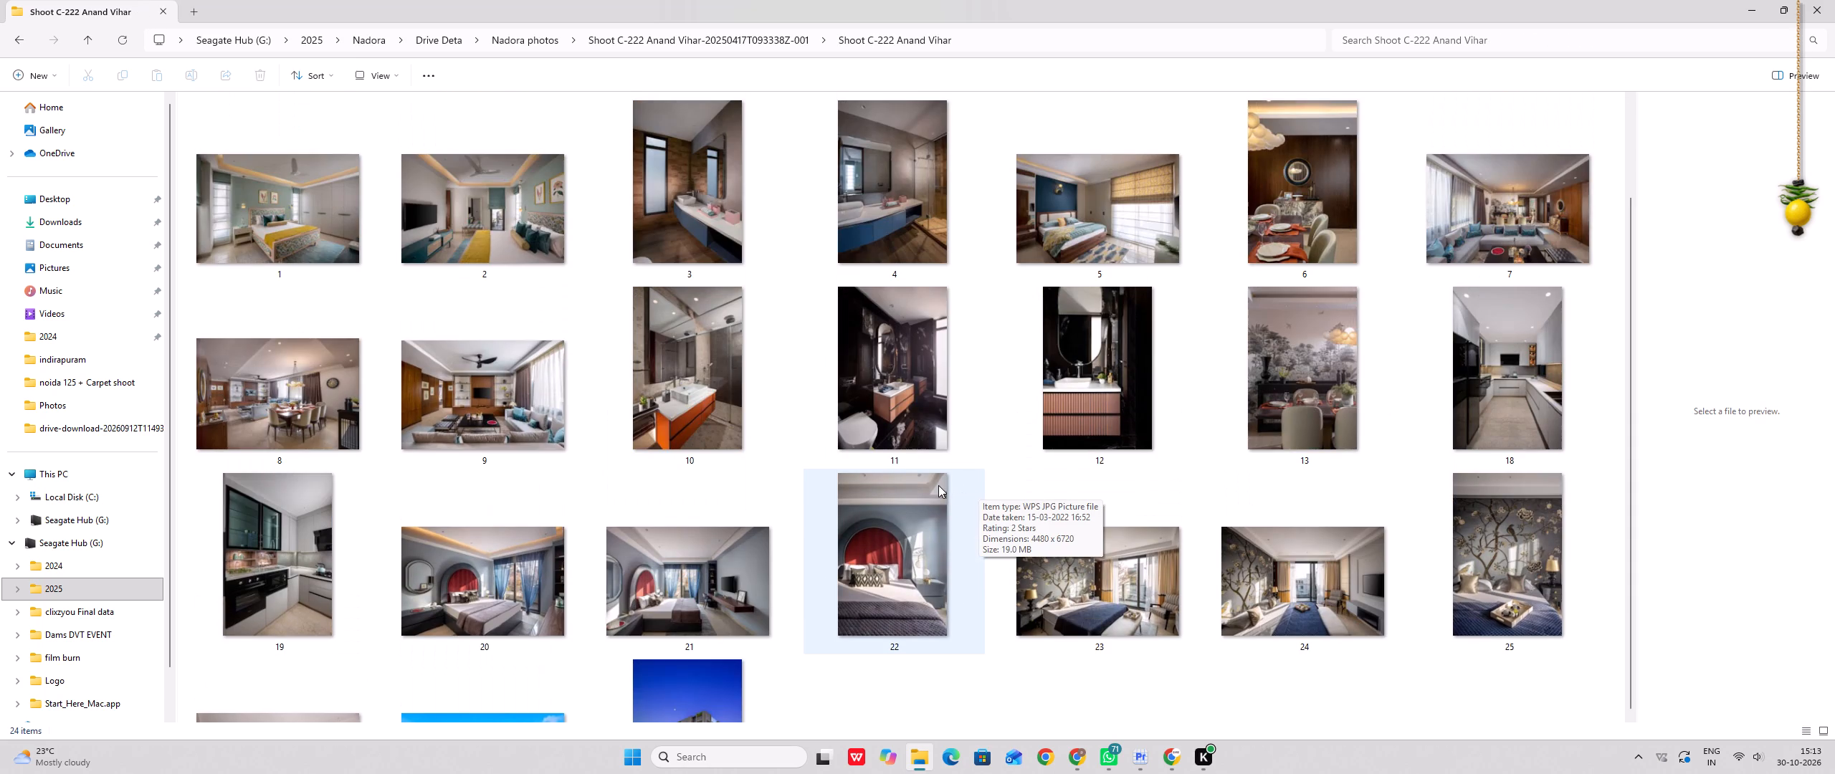
pyautogui.scroll(1, 938, 485)
# Return to Nadora photos, open the Yojna Vihar shoot folder and examine its photos.
pyautogui.click(26, 38)
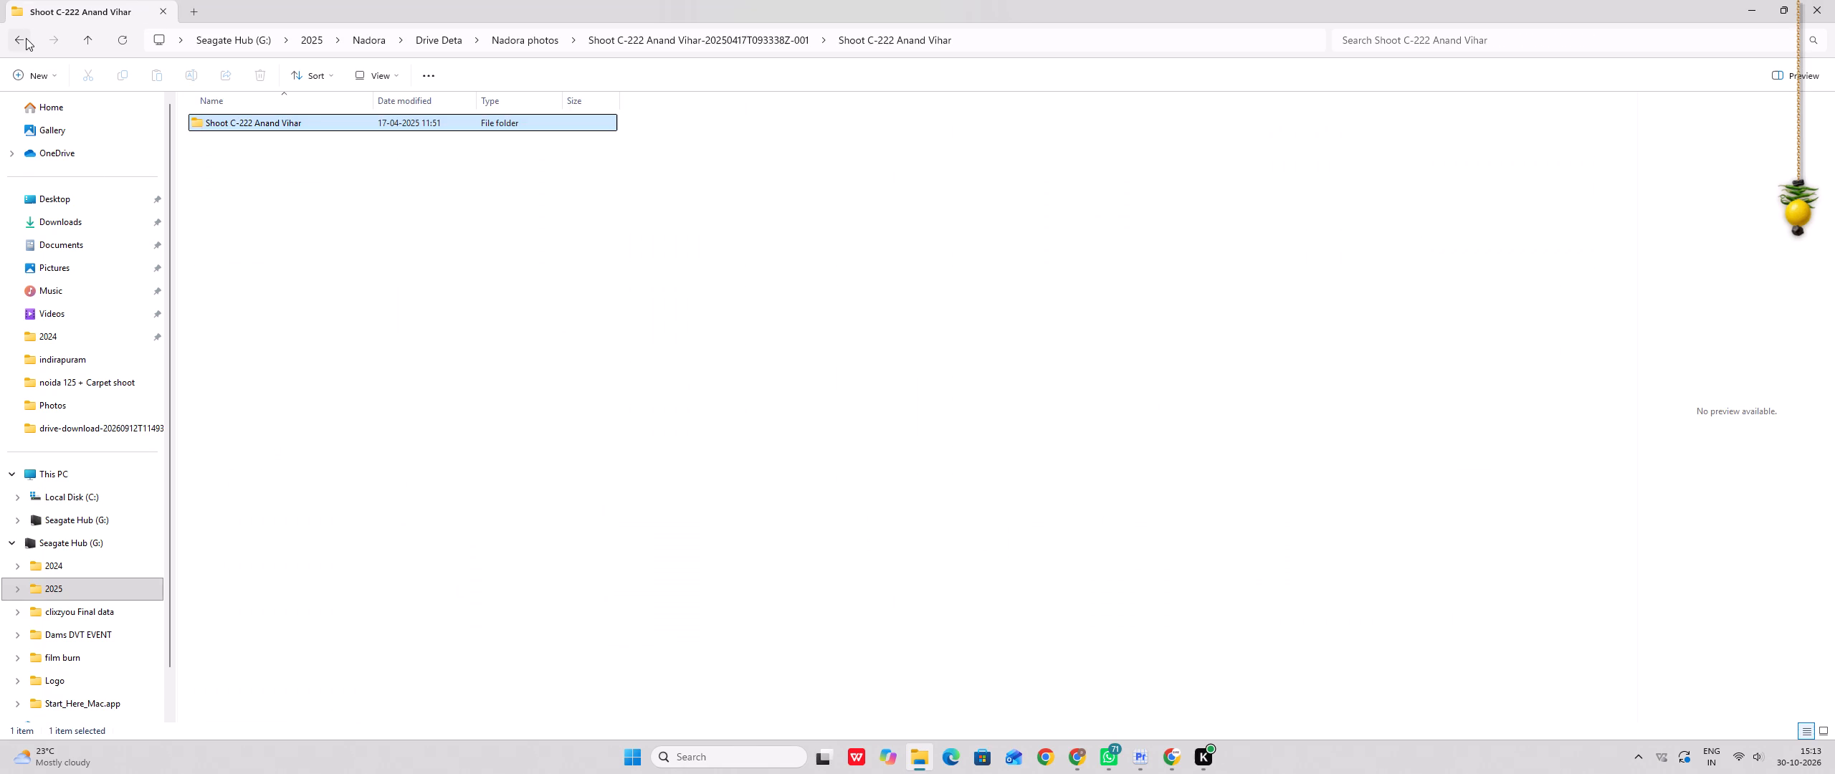
pyautogui.click(26, 38)
pyautogui.click(243, 231)
pyautogui.doubleClick(244, 234)
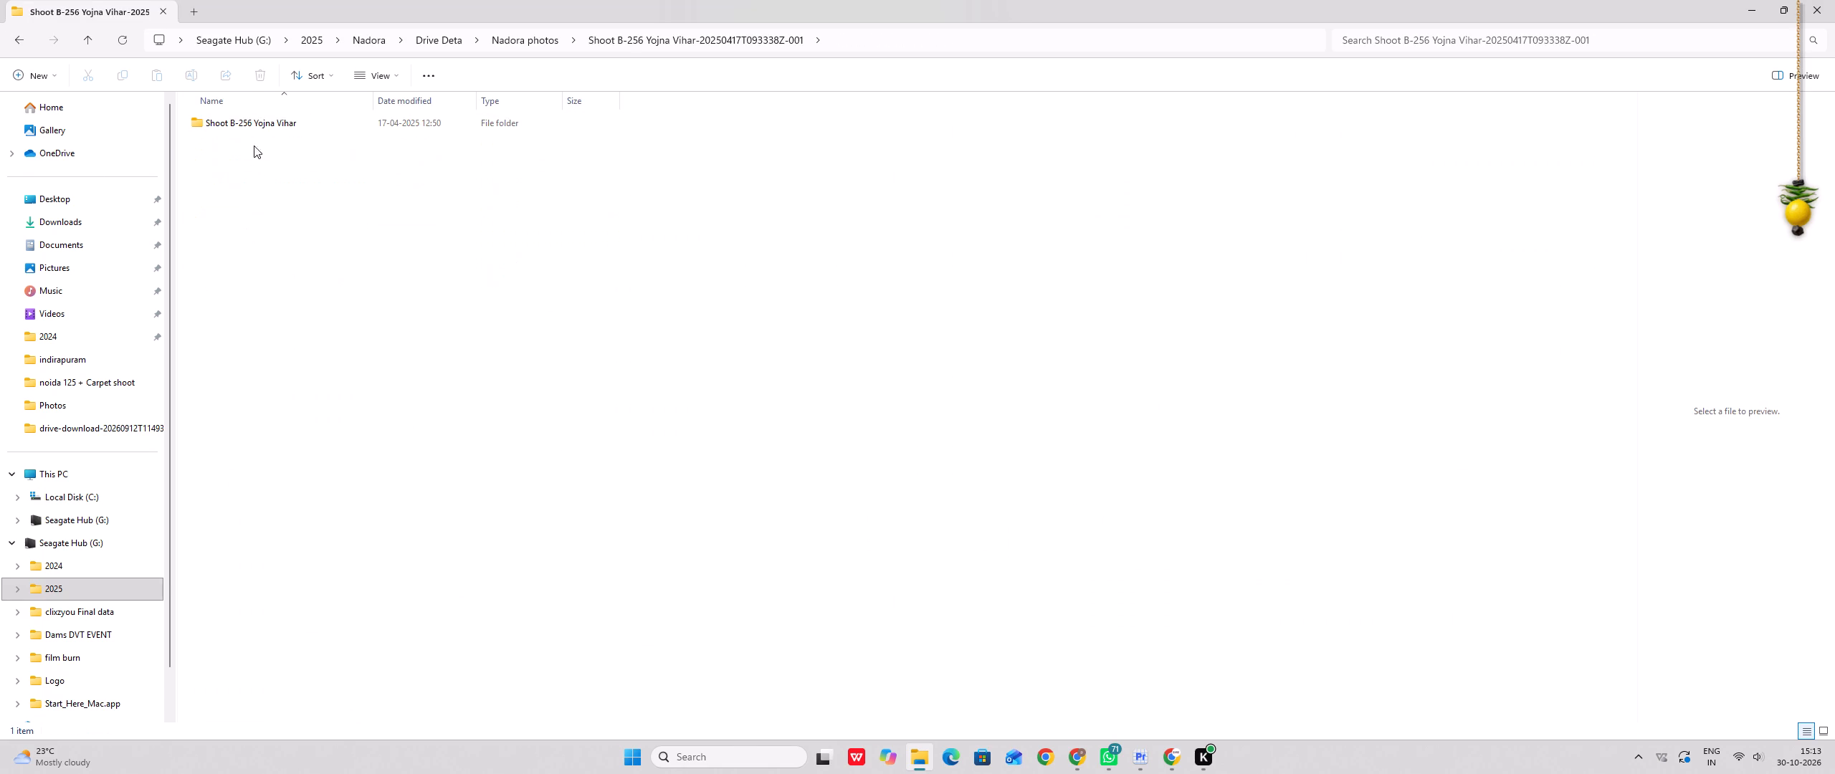
pyautogui.doubleClick(257, 125)
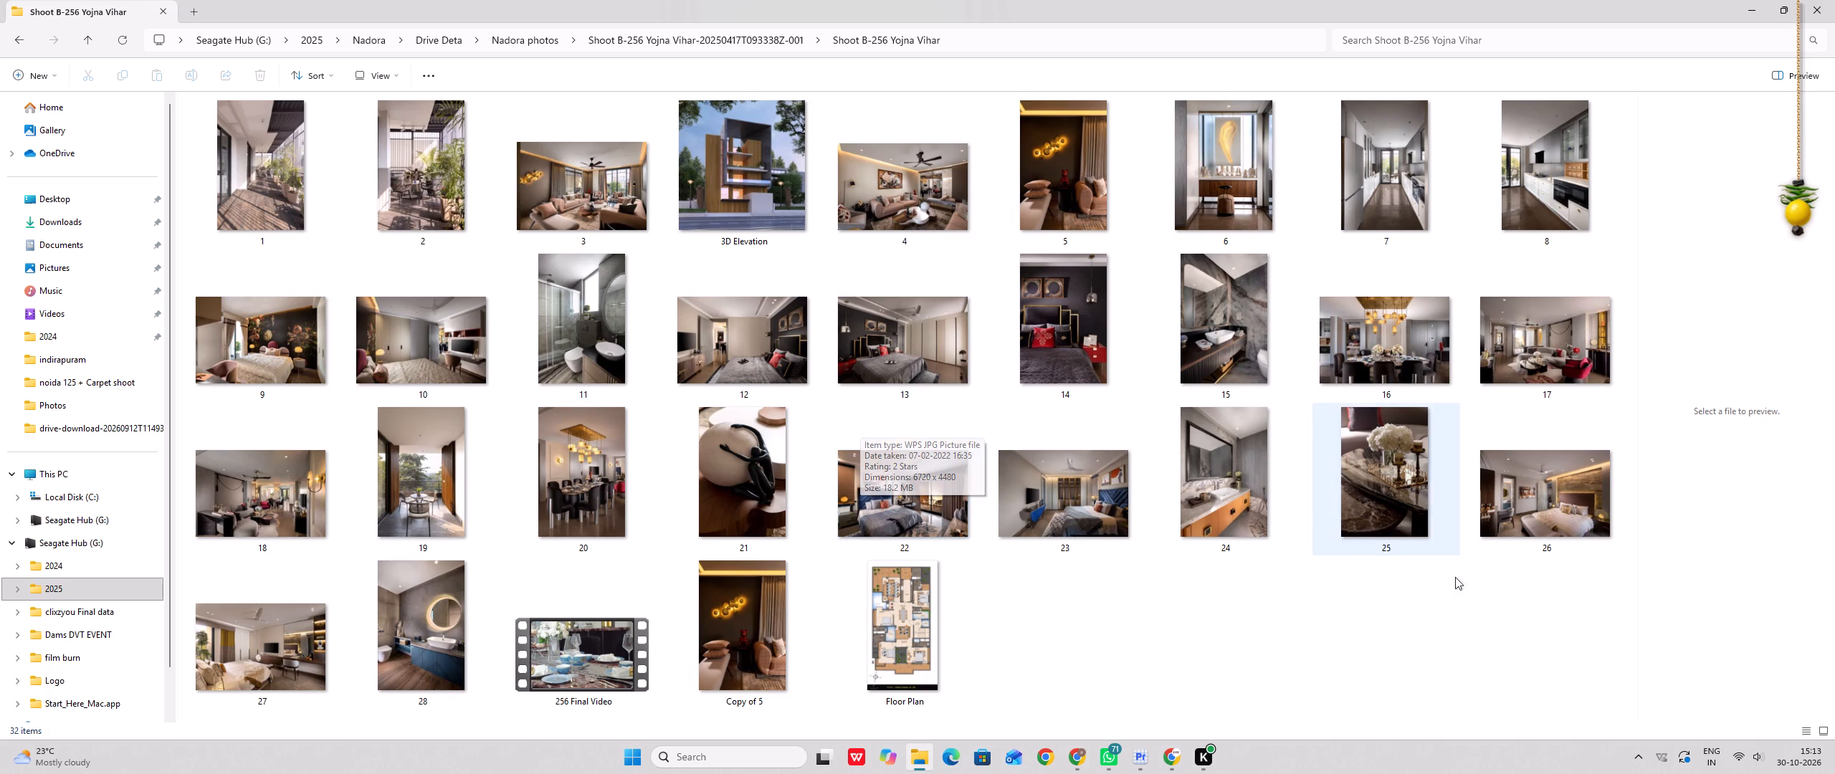
# Open the Nirman Vihar shoot folder in Nadora photos and view its Real Elevation photo at full size.
pyautogui.click(17, 38)
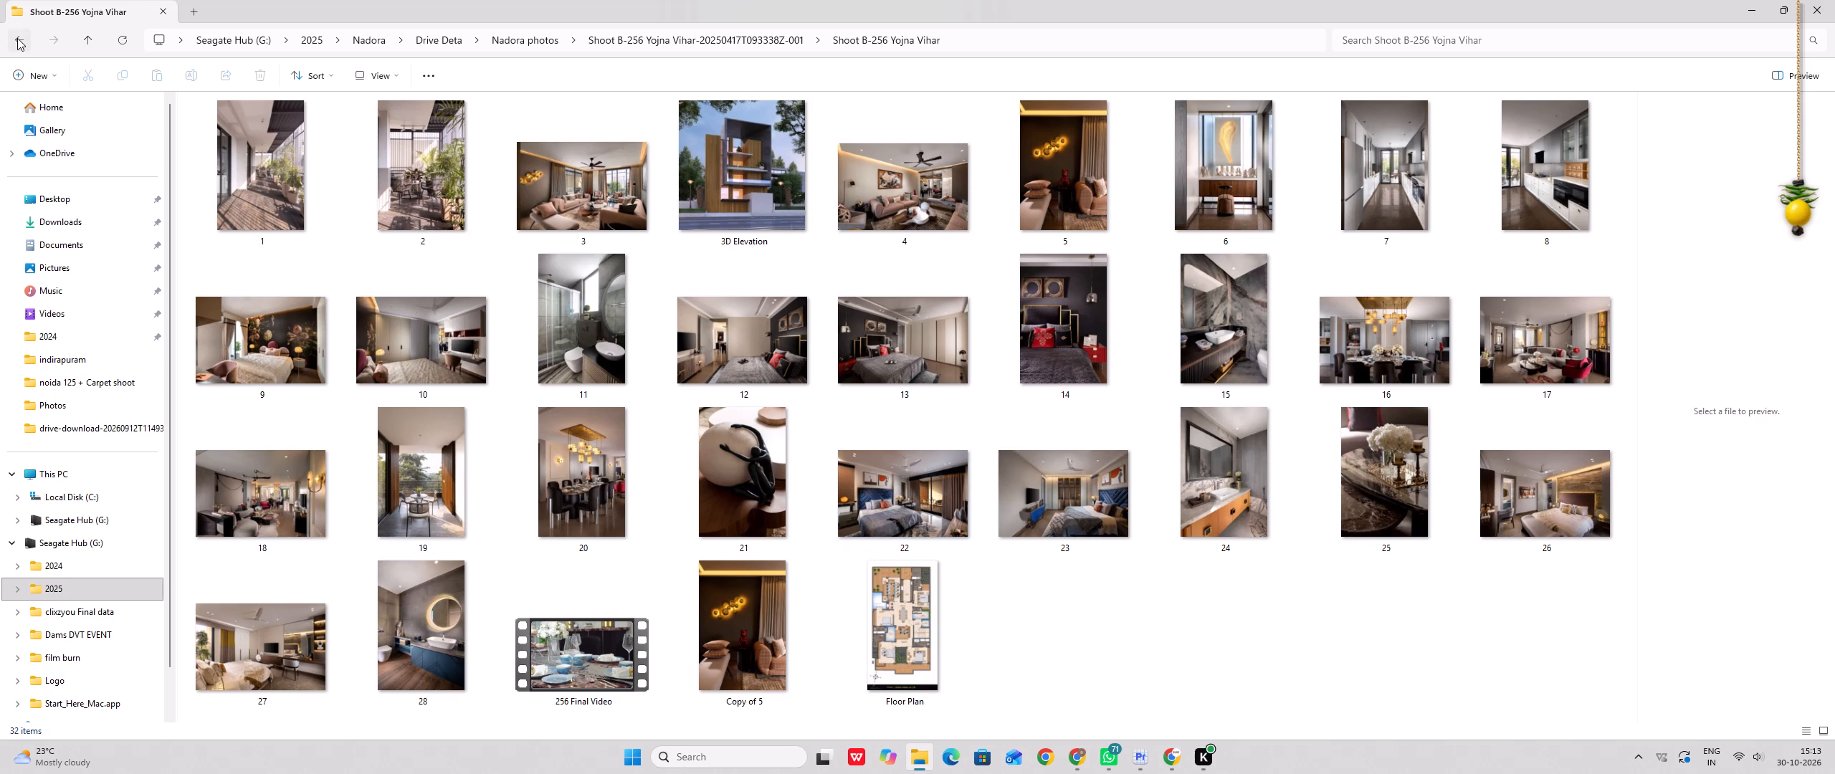
pyautogui.click(16, 38)
pyautogui.doubleClick(238, 224)
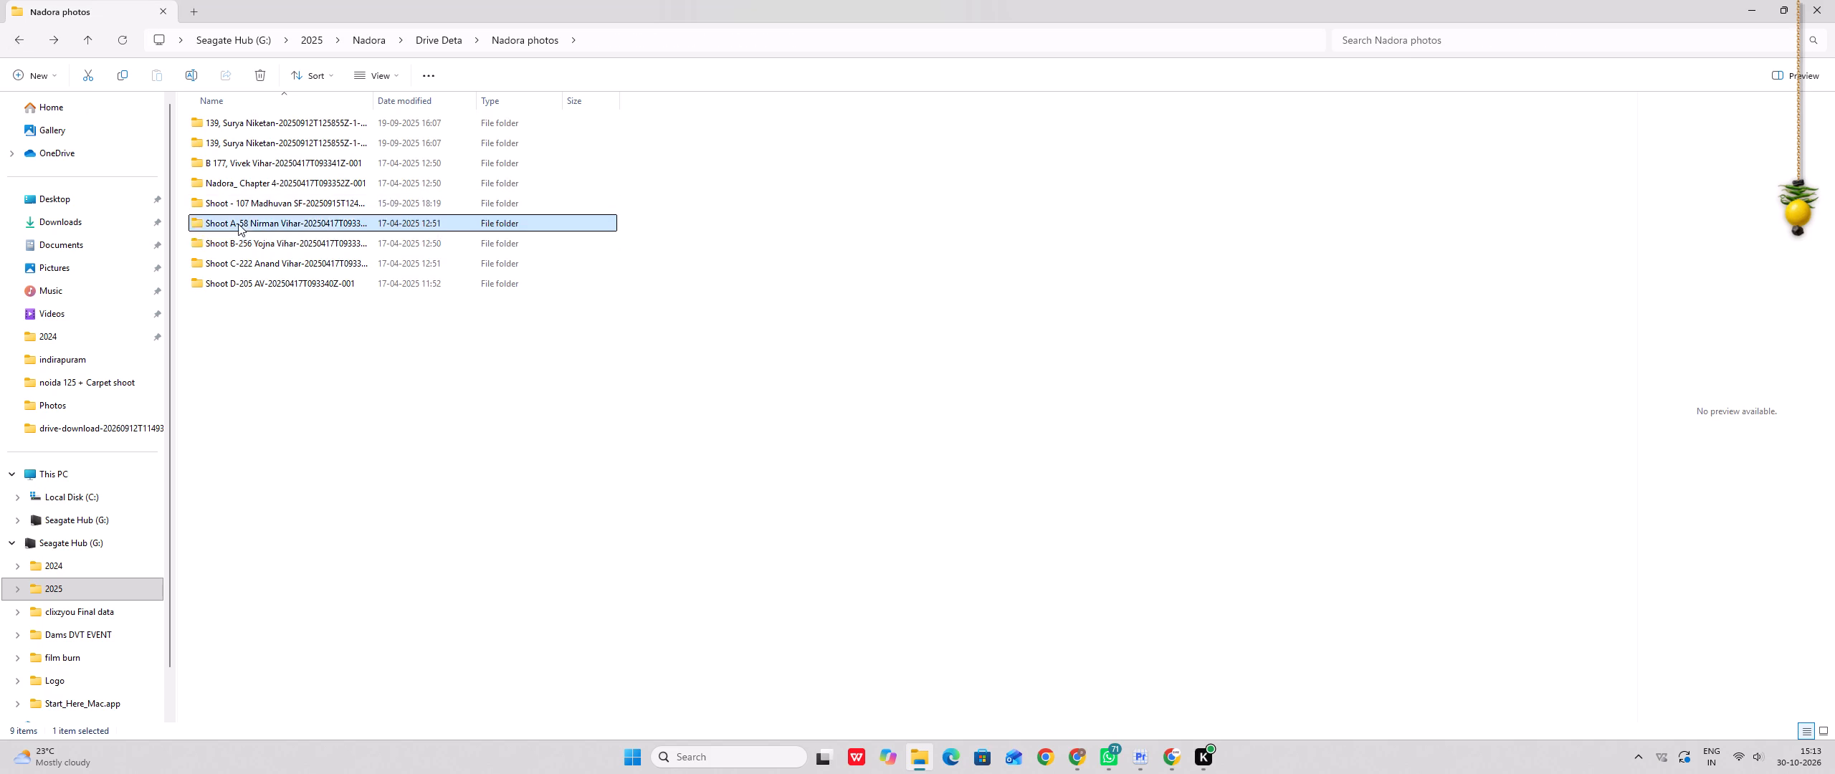
pyautogui.tripleClick(248, 133)
pyautogui.doubleClick(248, 130)
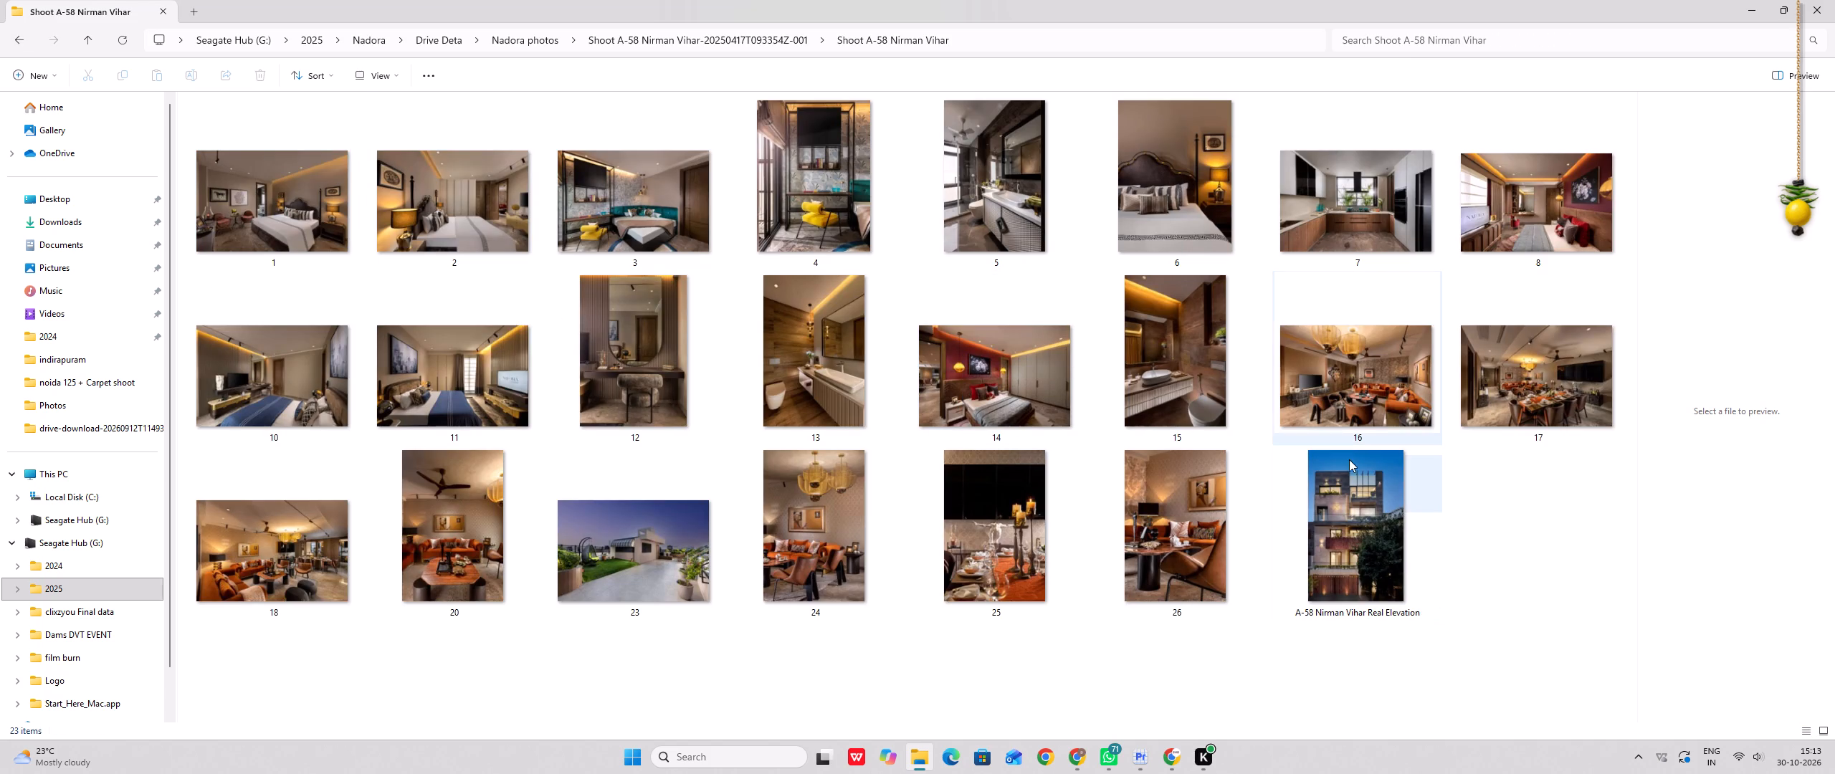
pyautogui.doubleClick(1353, 506)
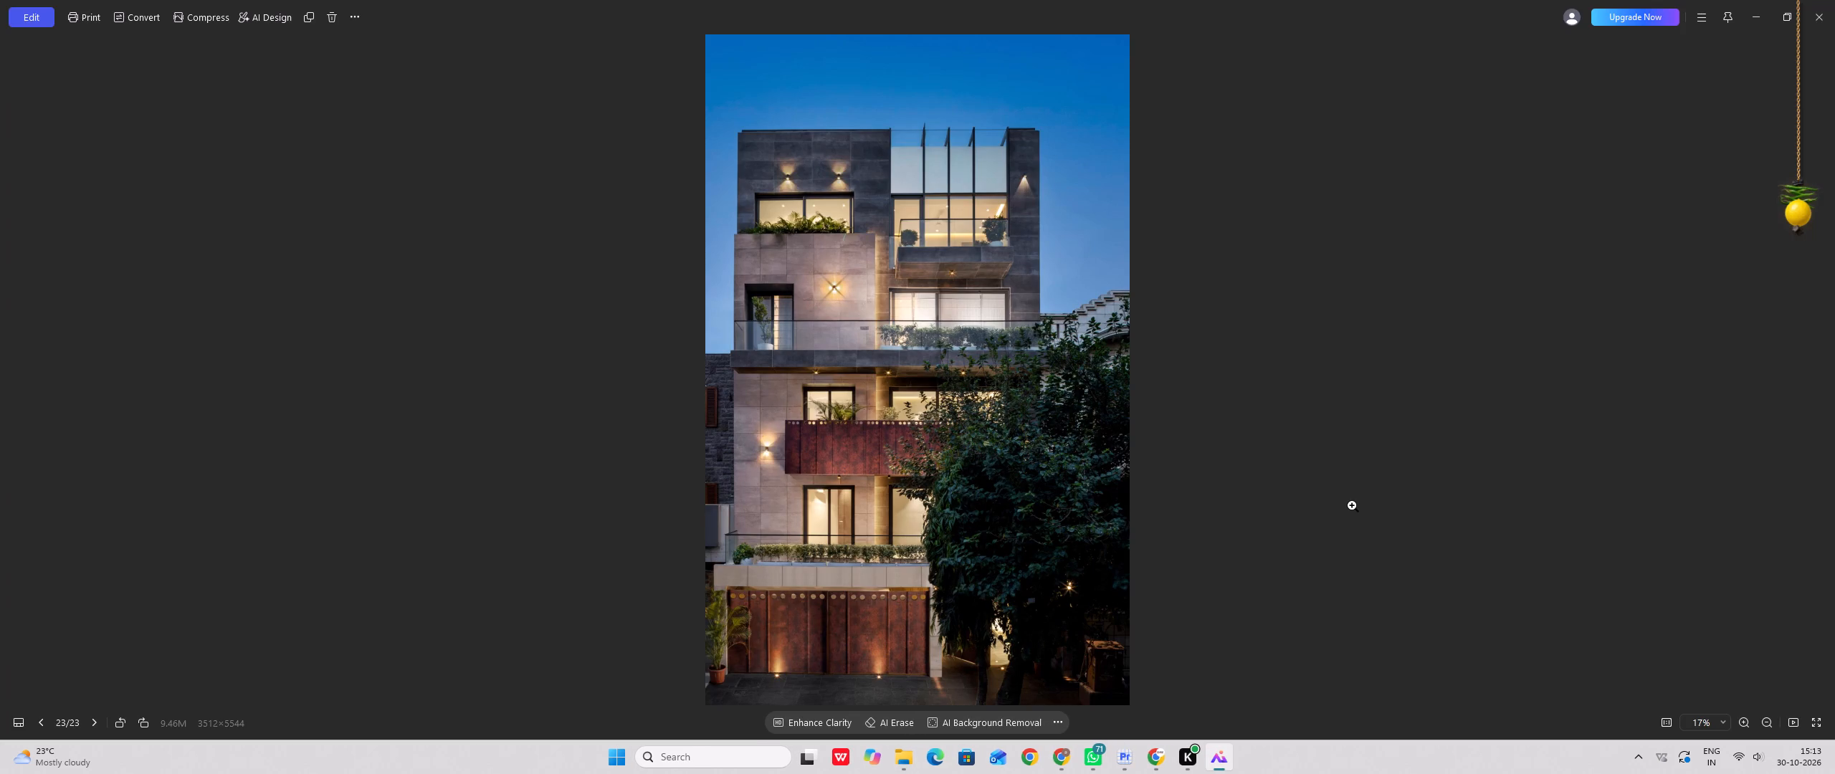
# Close the full-size elevation view and select the Real Elevation photo in the Nirman Vihar shoot folder.
pyautogui.click(1829, 12)
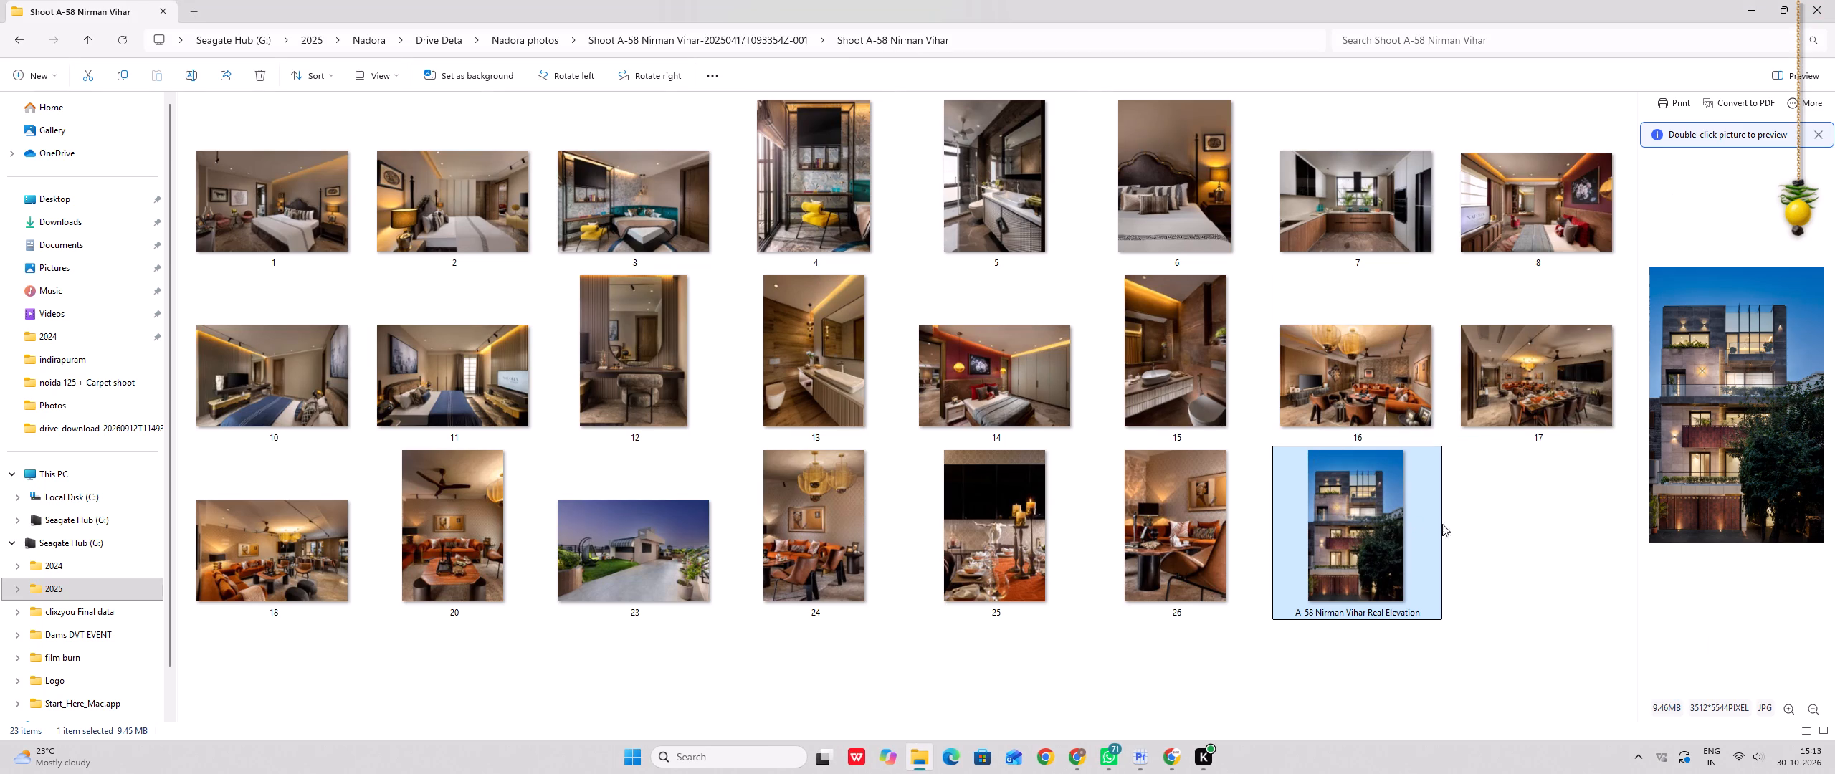
pyautogui.click(1478, 527)
pyautogui.click(1379, 541)
# Switch to Chrome and open the nadorahomes profile from Instagram's recent searches.
pyautogui.click(1073, 762)
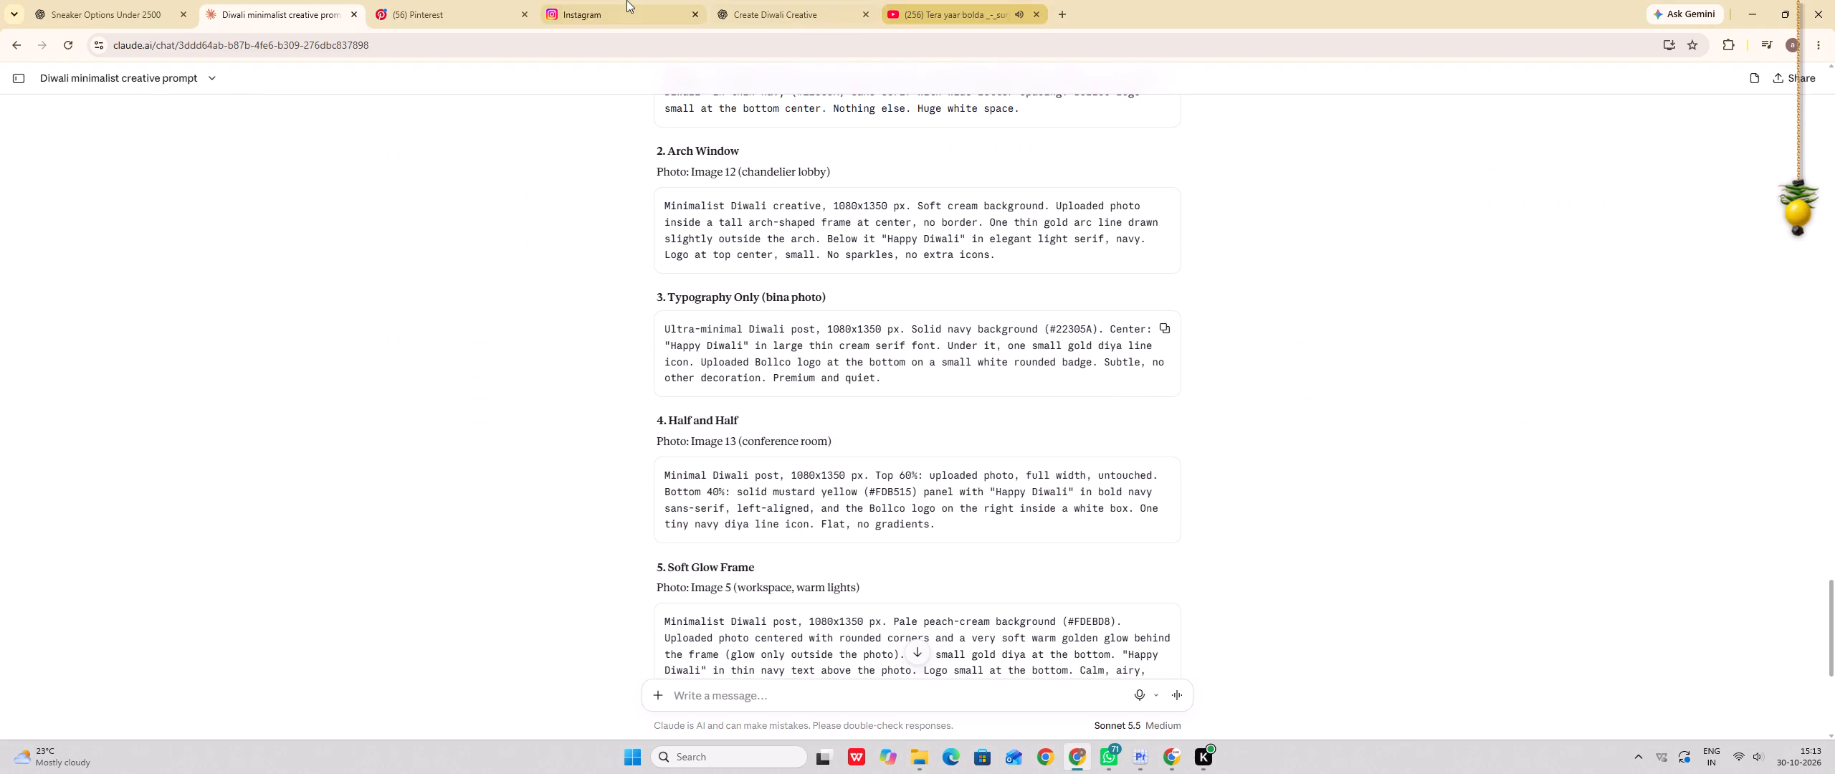
pyautogui.click(626, 0)
pyautogui.click(44, 371)
pyautogui.click(698, 91)
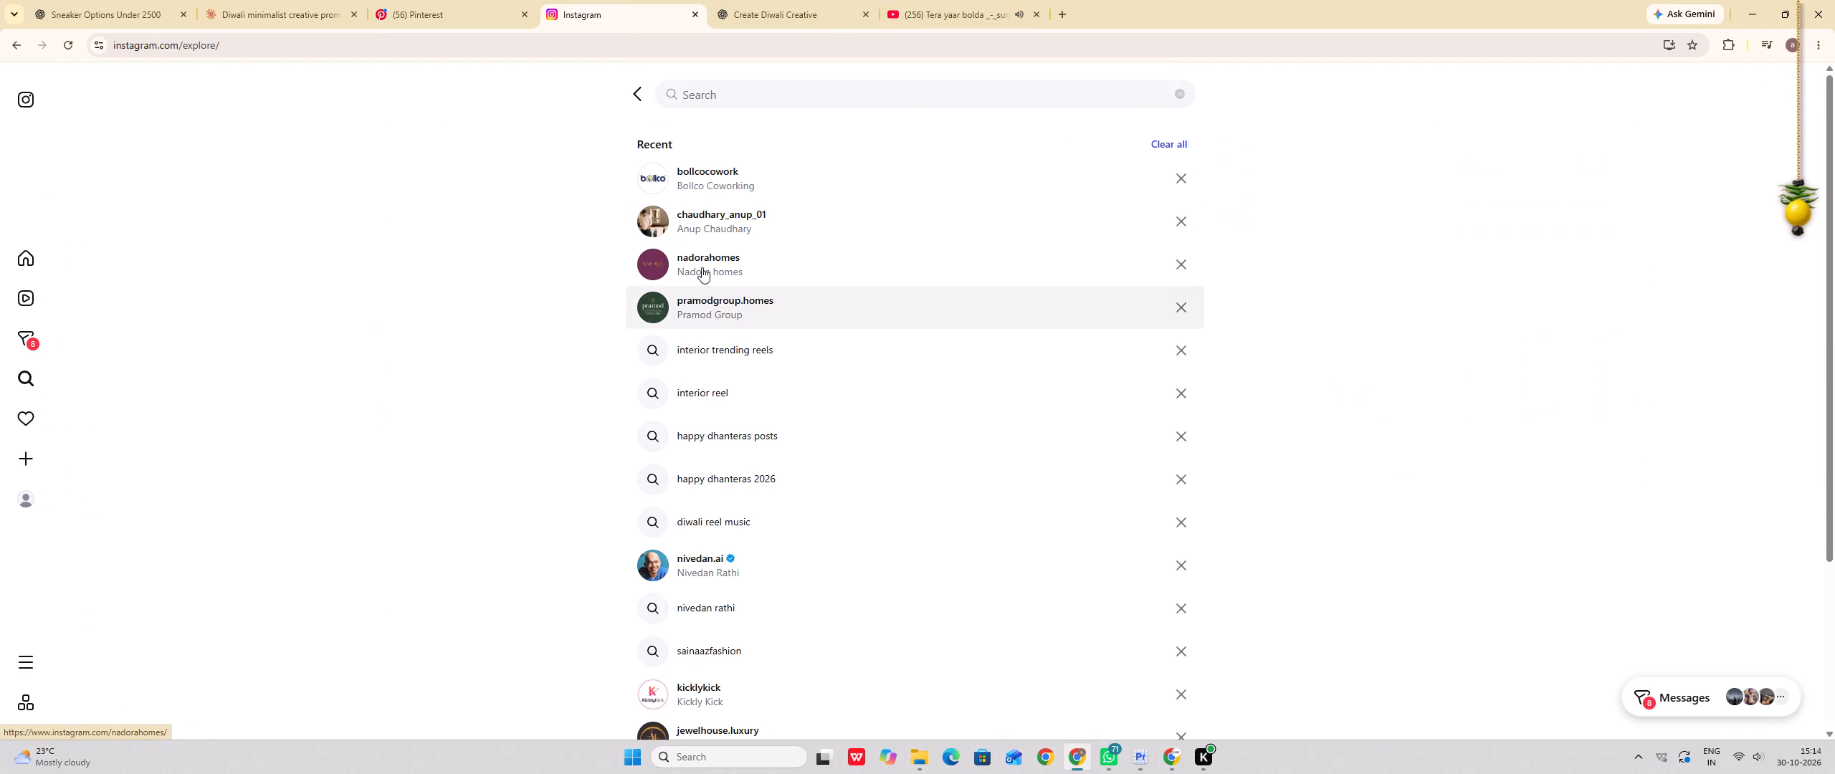
pyautogui.click(702, 267)
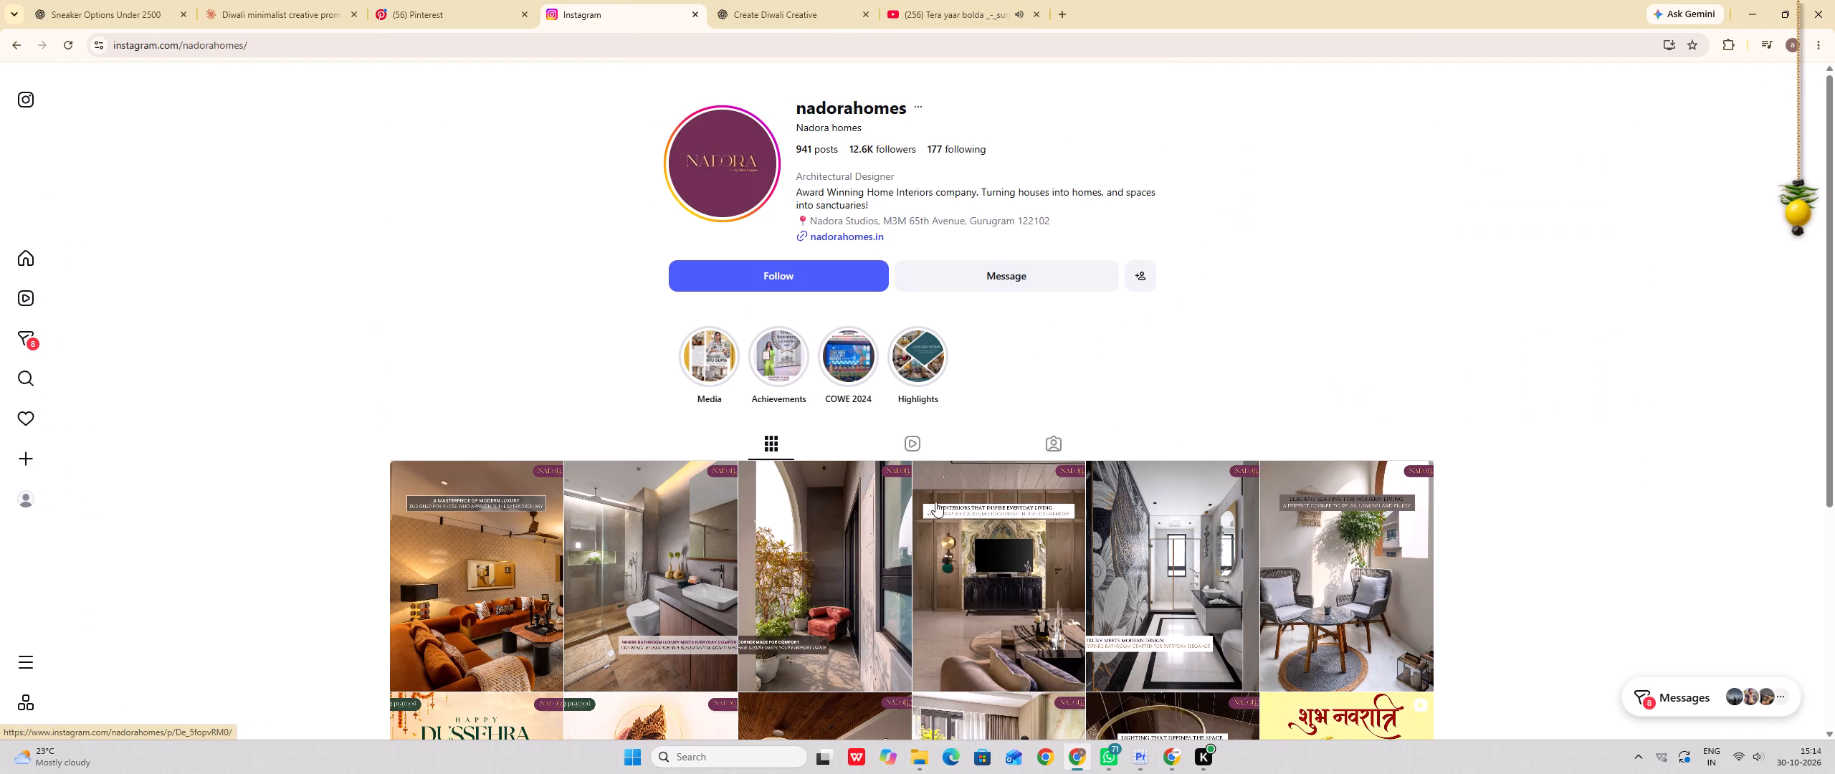
# Look through the published interior, elevation and festival posts in the nadorahomes profile grid, and return to its beginning.
pyautogui.scroll(-2, 997, 537)
pyautogui.scroll(-4, 1494, 441)
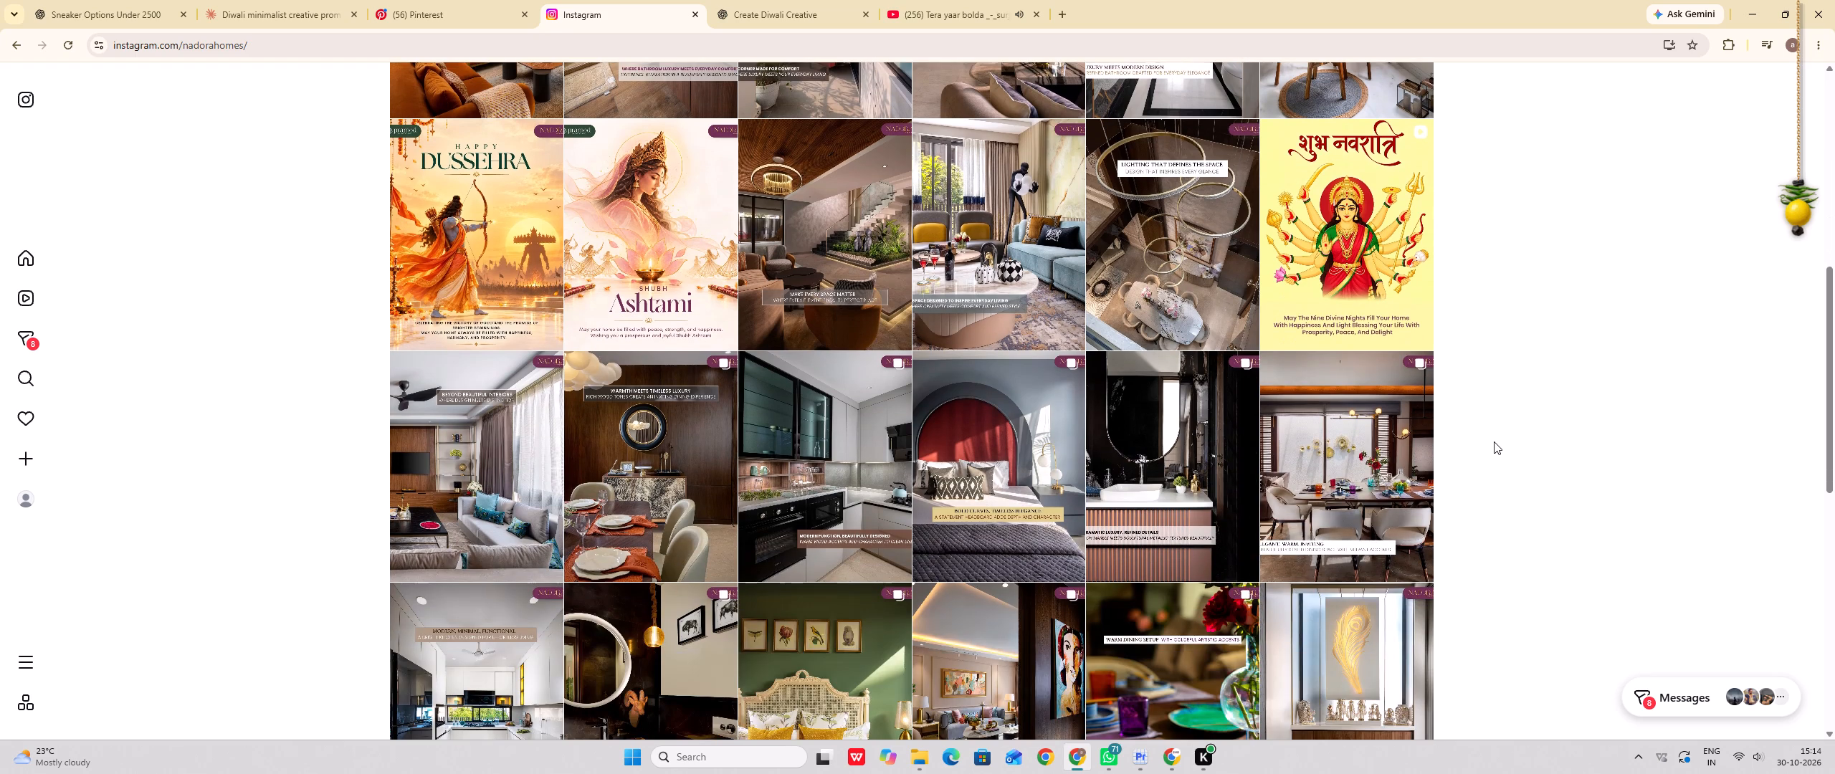
pyautogui.scroll(-9, 1494, 441)
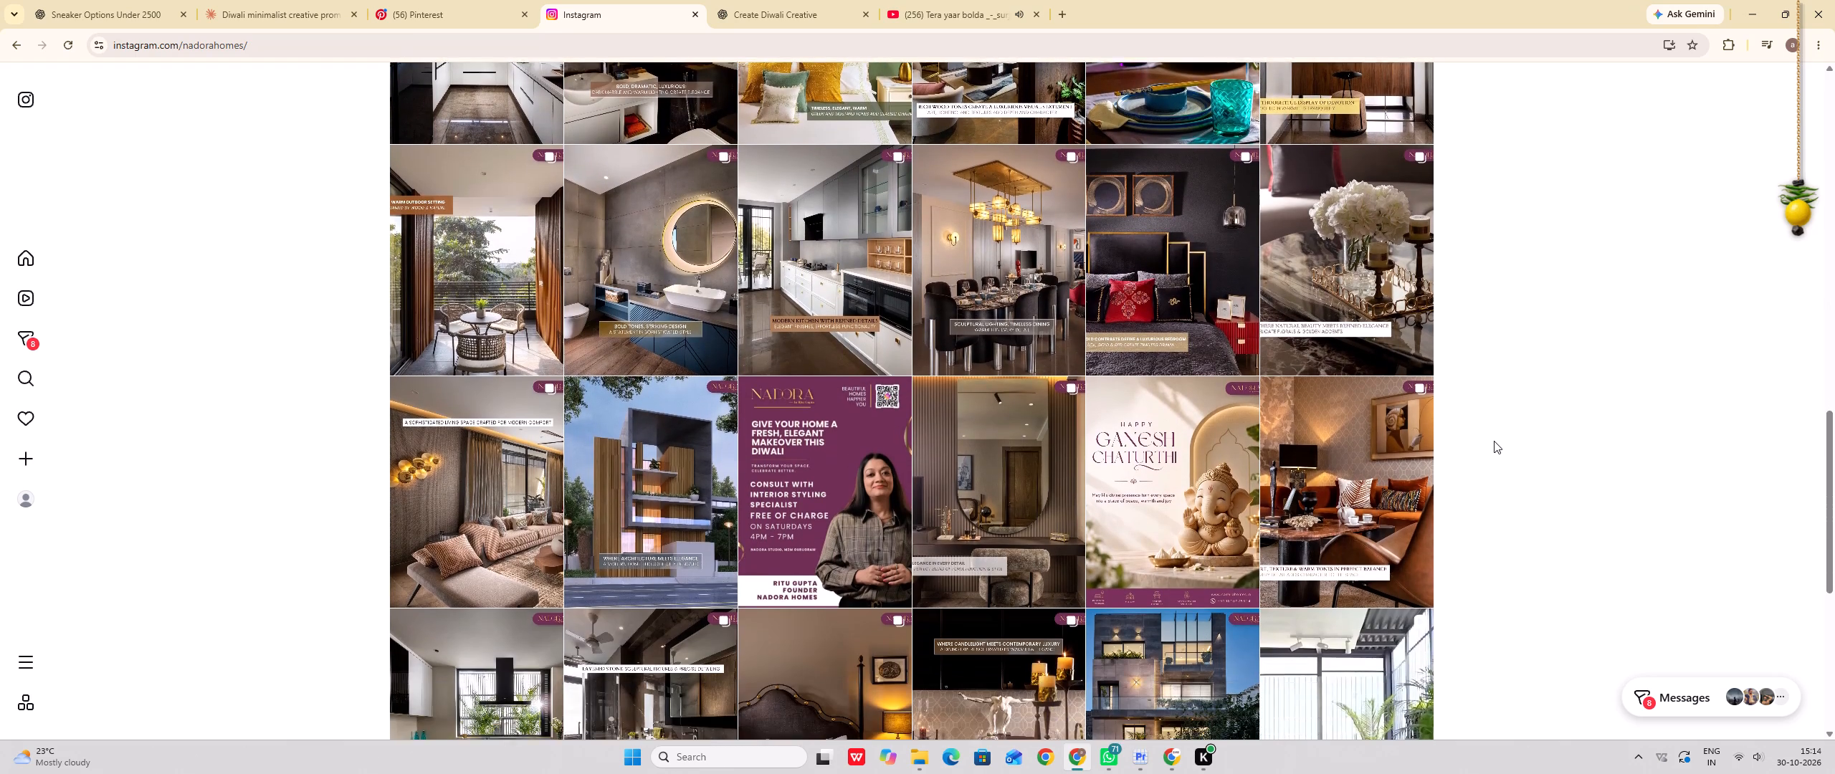
pyautogui.scroll(-2, 1494, 441)
pyautogui.scroll(2, 1494, 441)
pyautogui.scroll(-2, 1494, 441)
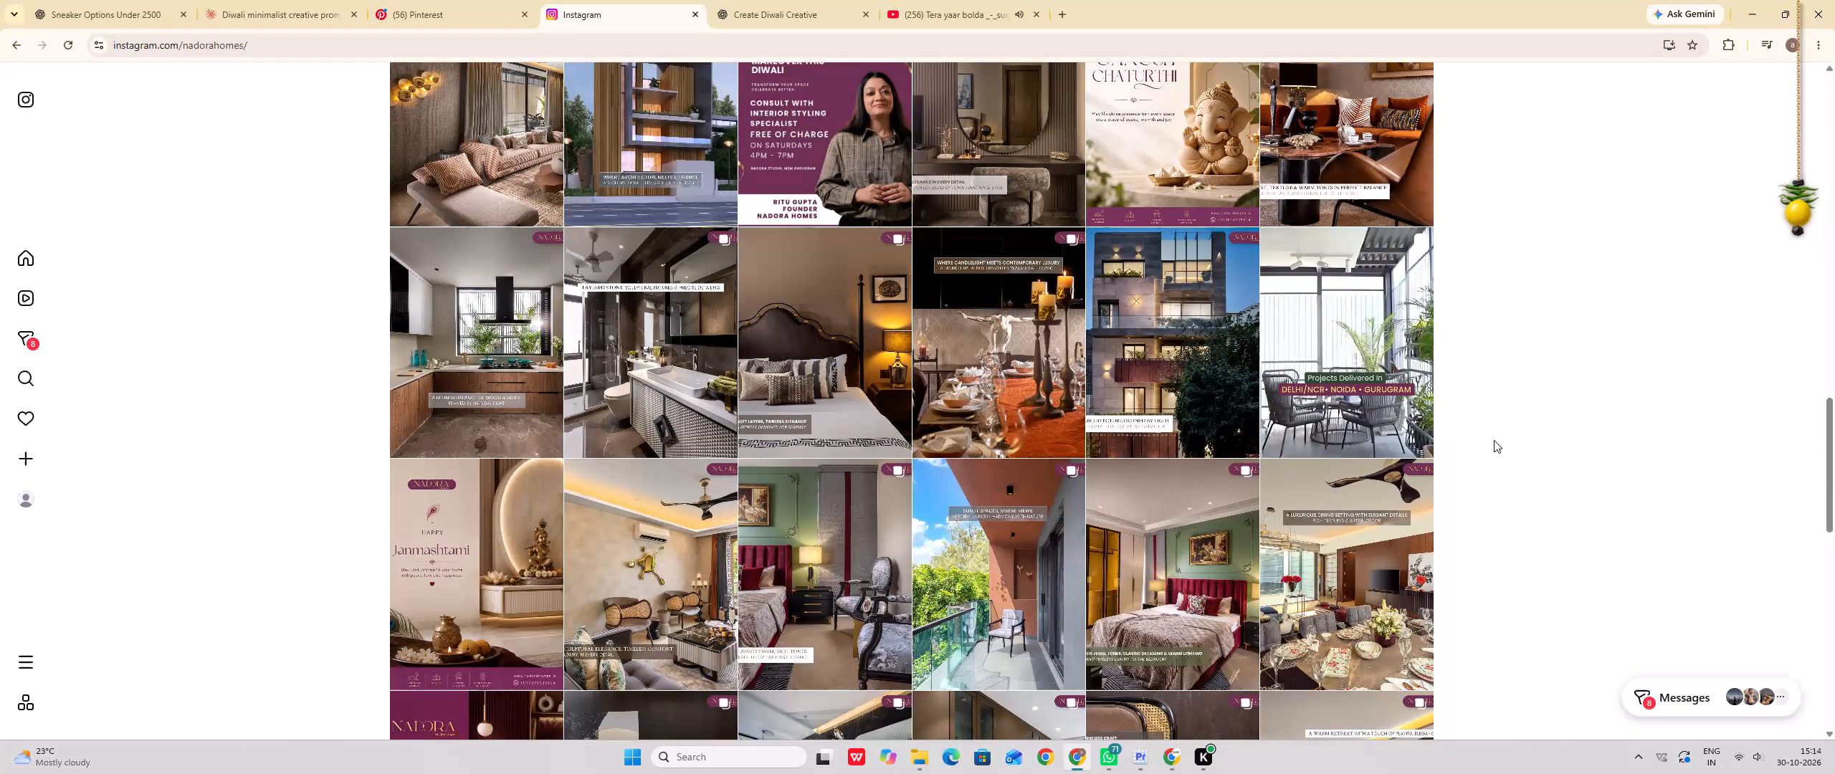
pyautogui.scroll(-8, 1500, 436)
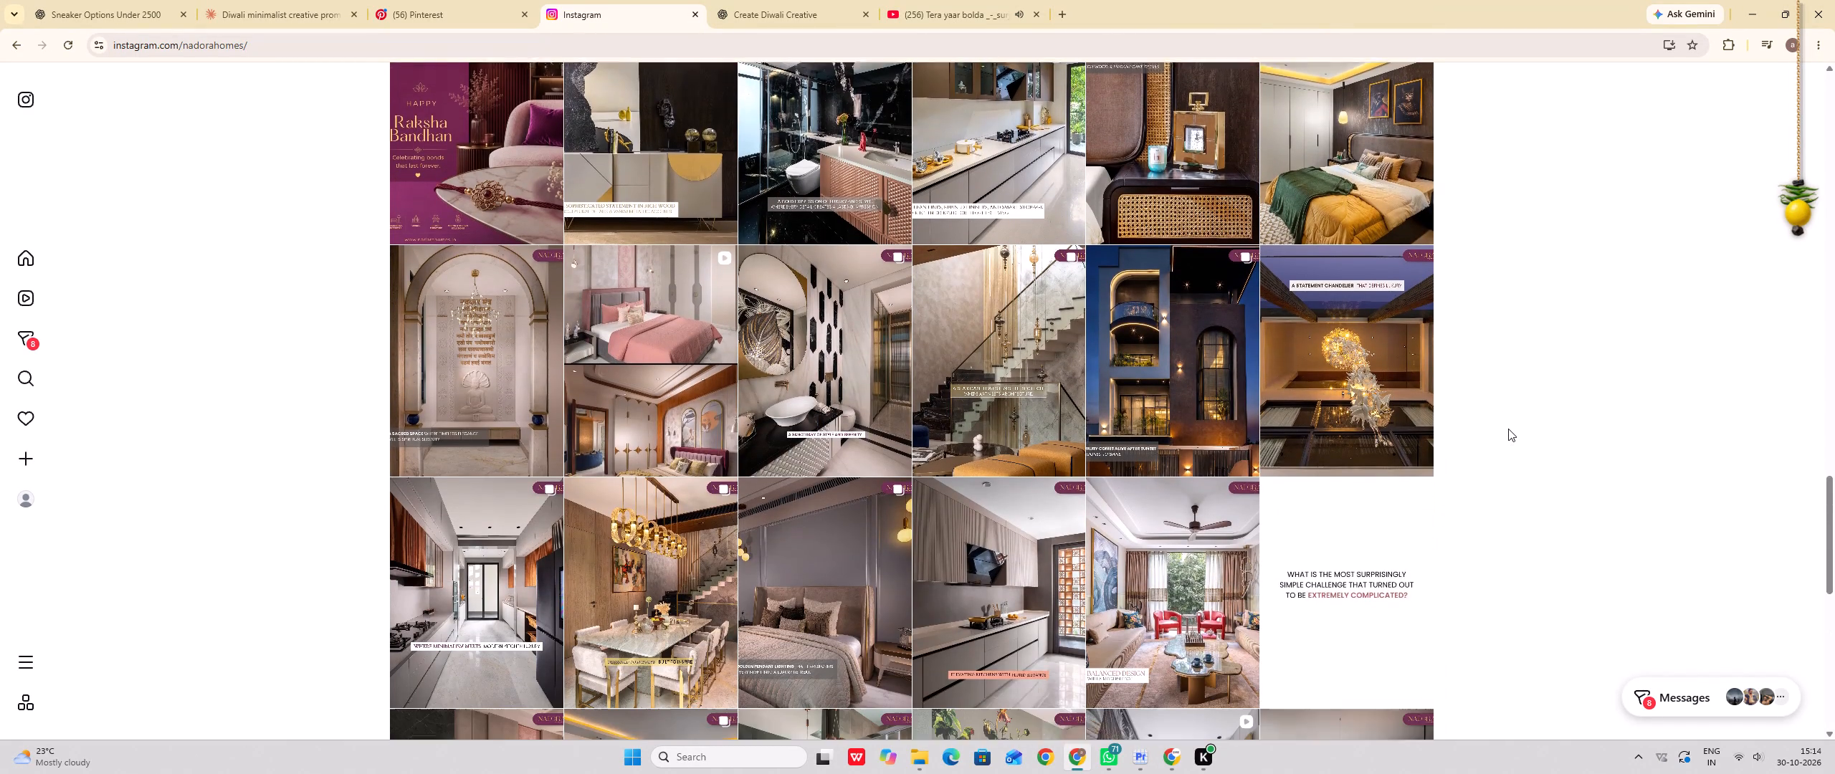
pyautogui.scroll(-4, 1508, 429)
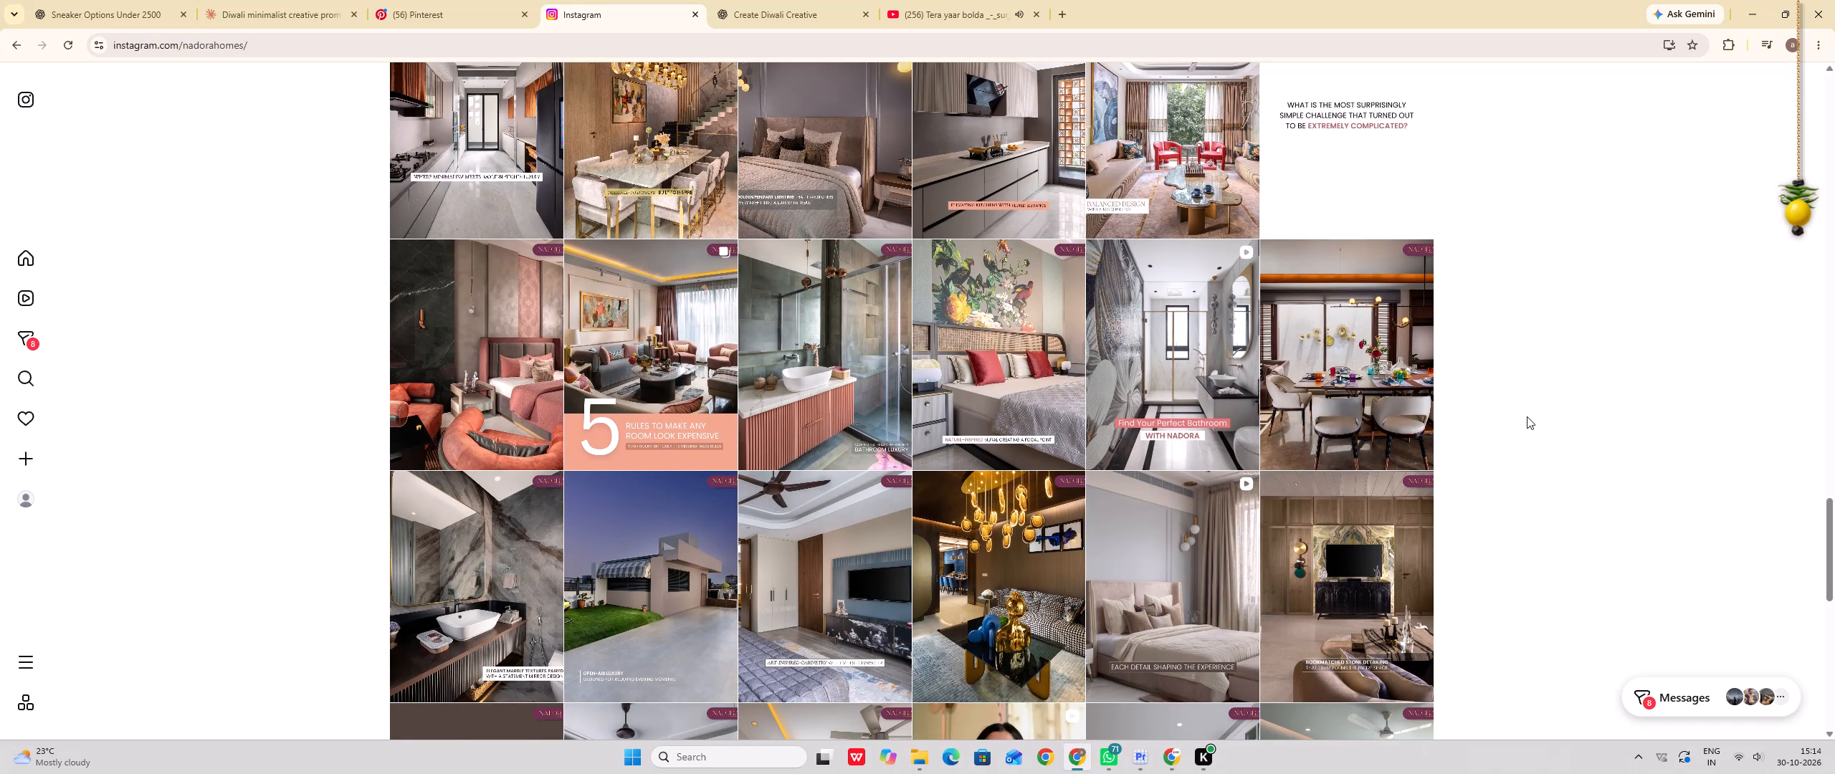
pyautogui.scroll(7, 1525, 413)
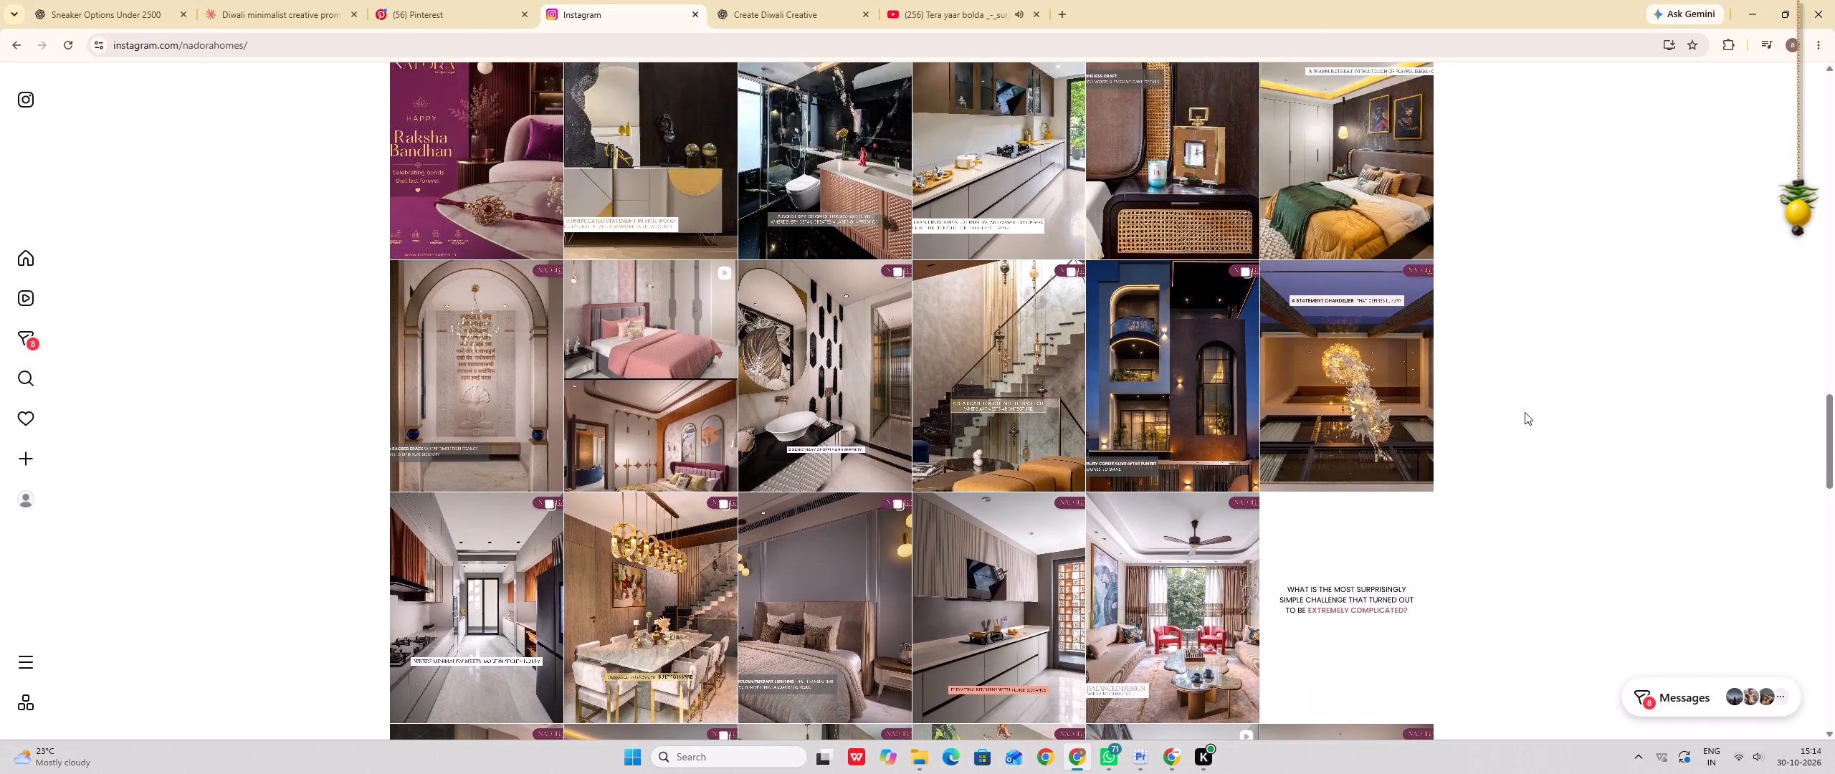
pyautogui.scroll(5, 1525, 412)
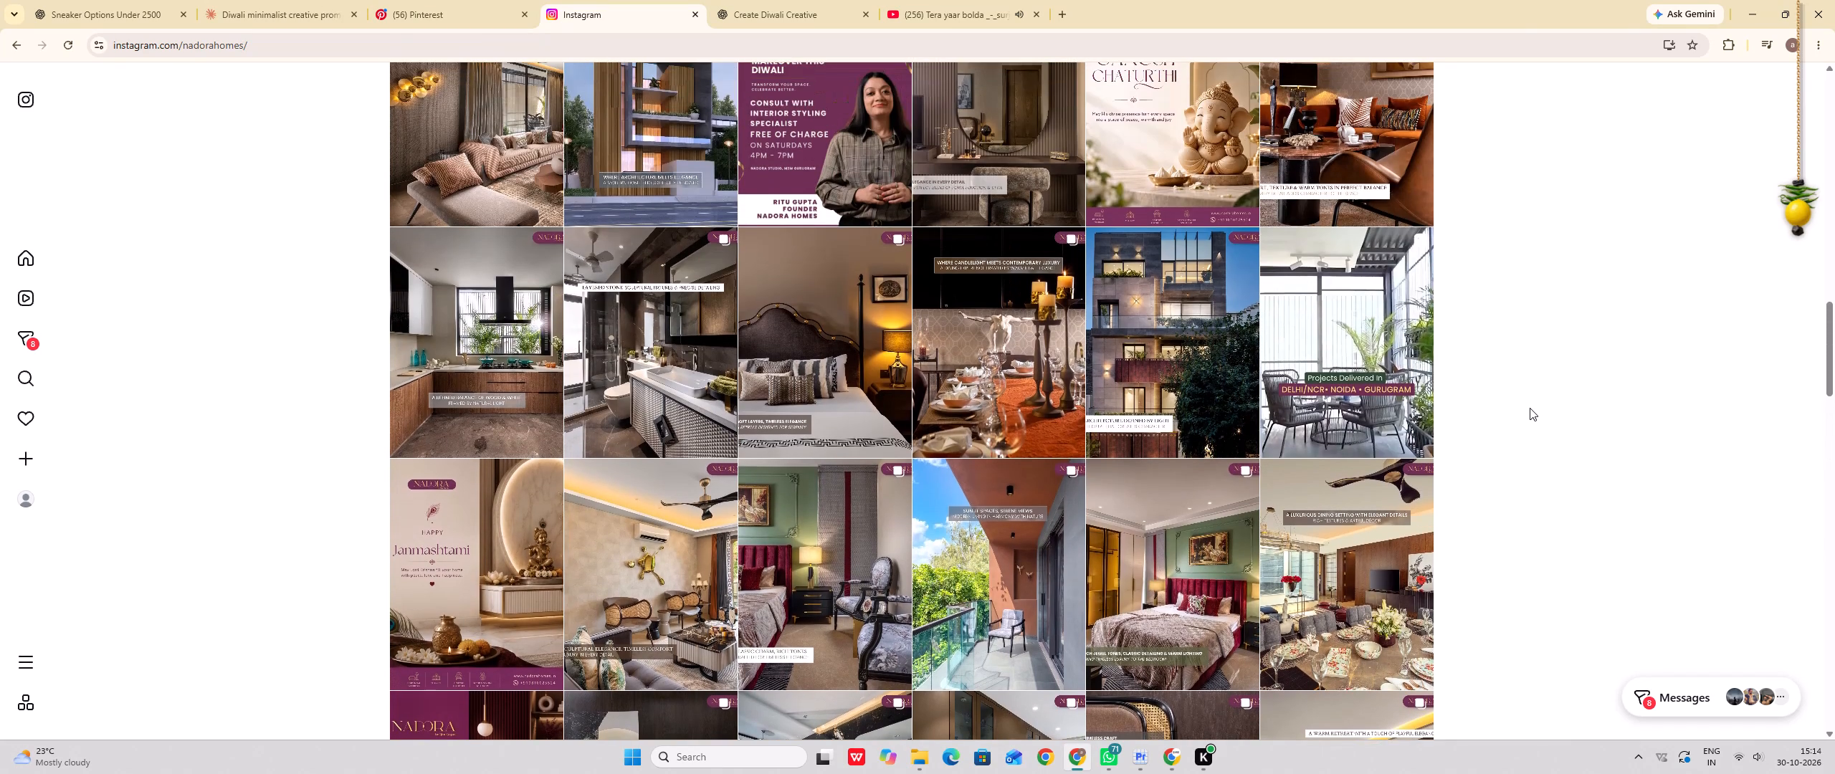
pyautogui.scroll(5, 1530, 408)
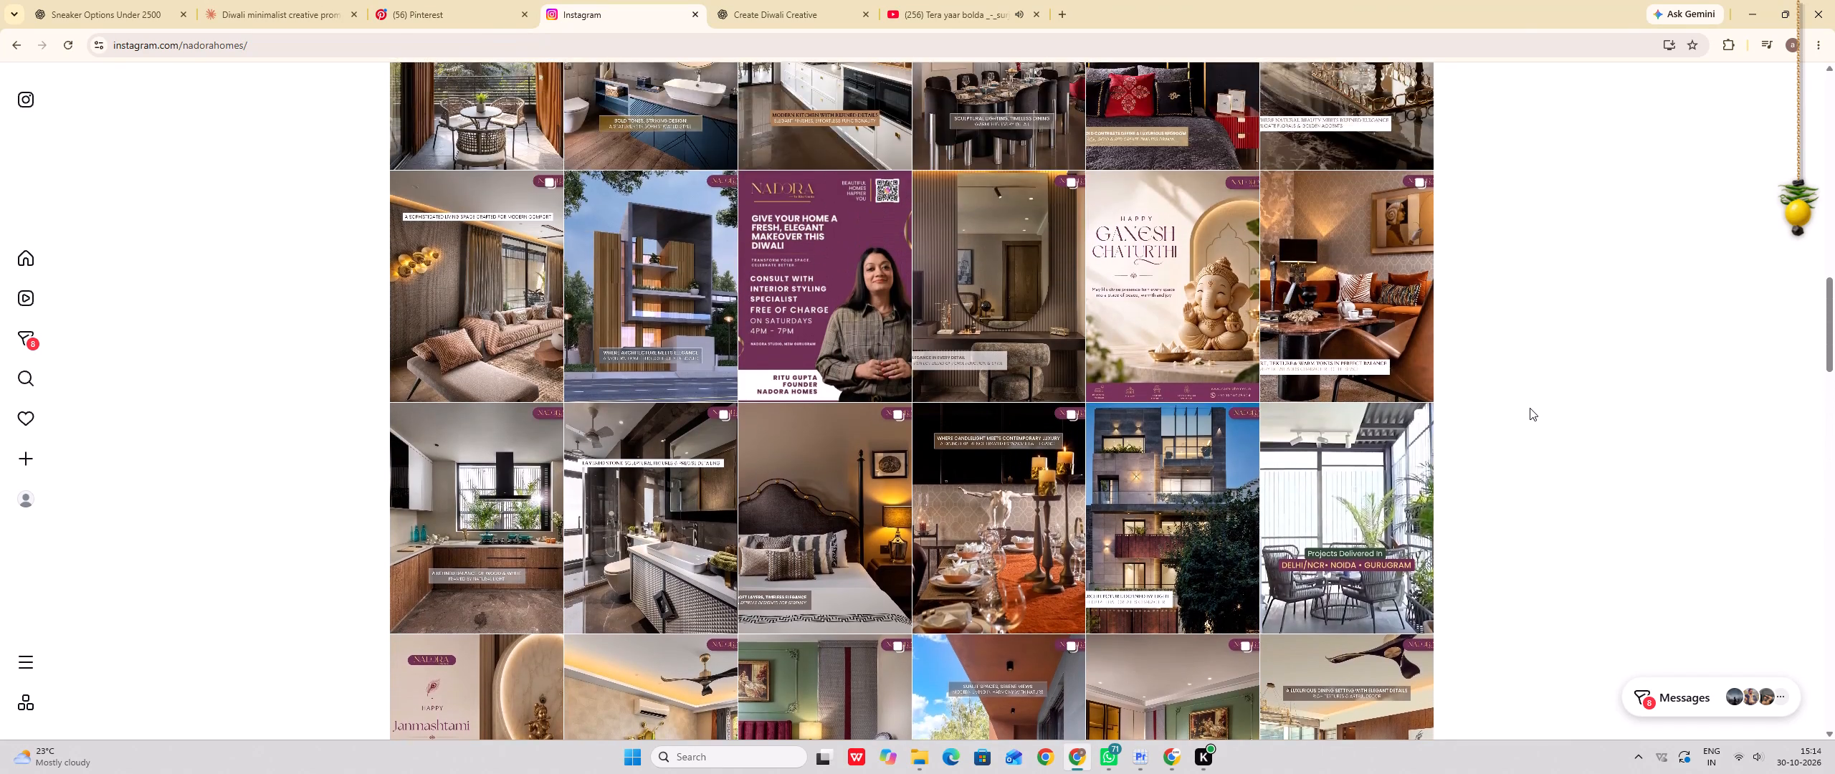
pyautogui.scroll(15, 1530, 408)
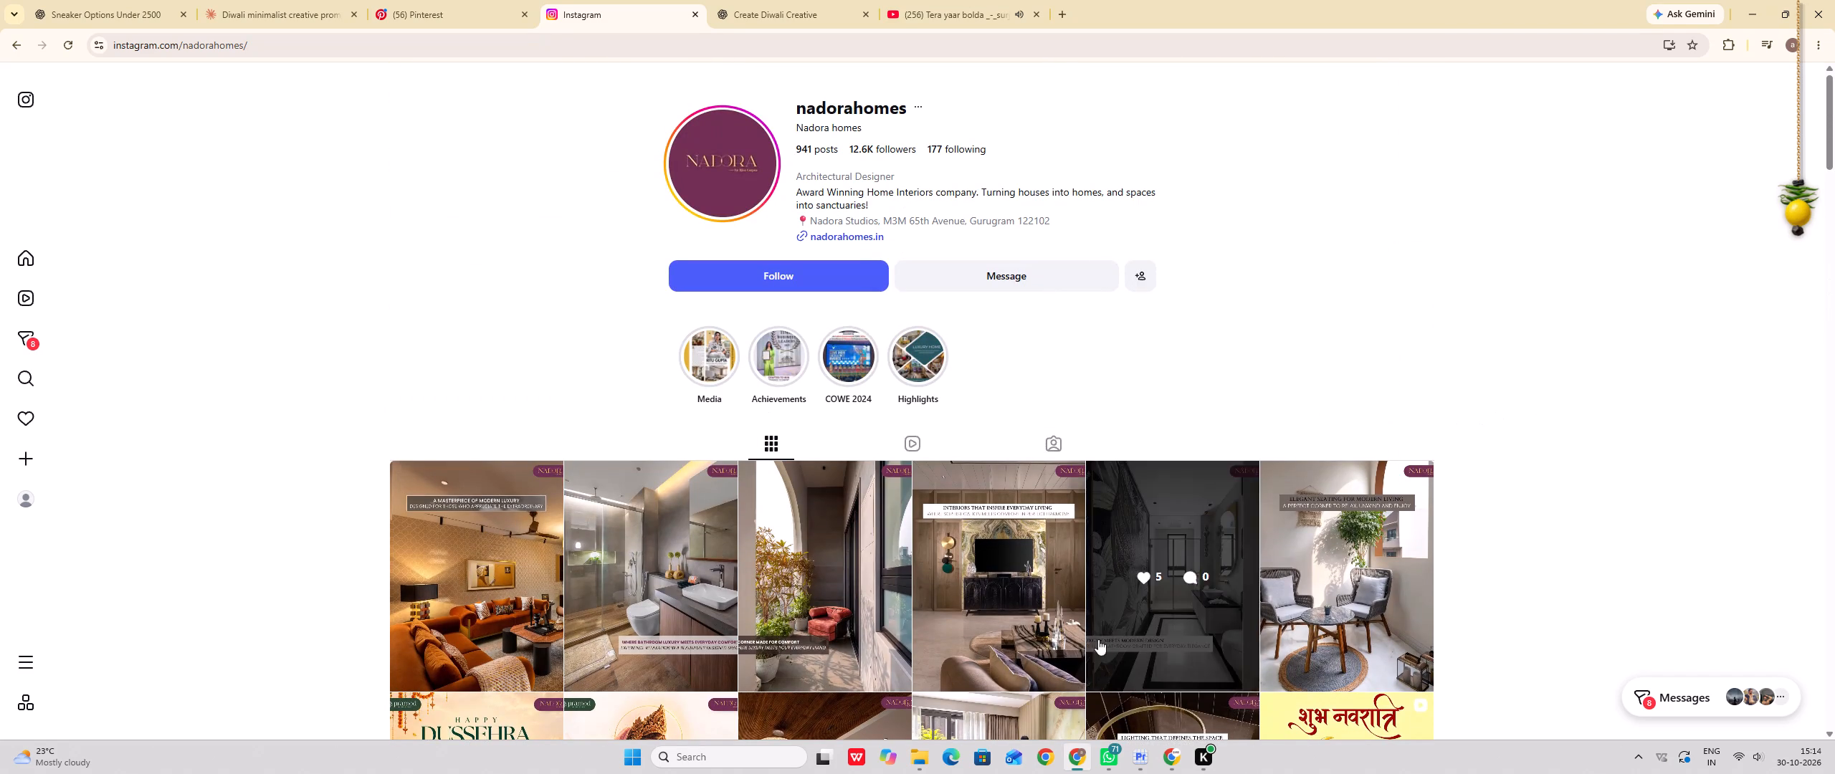